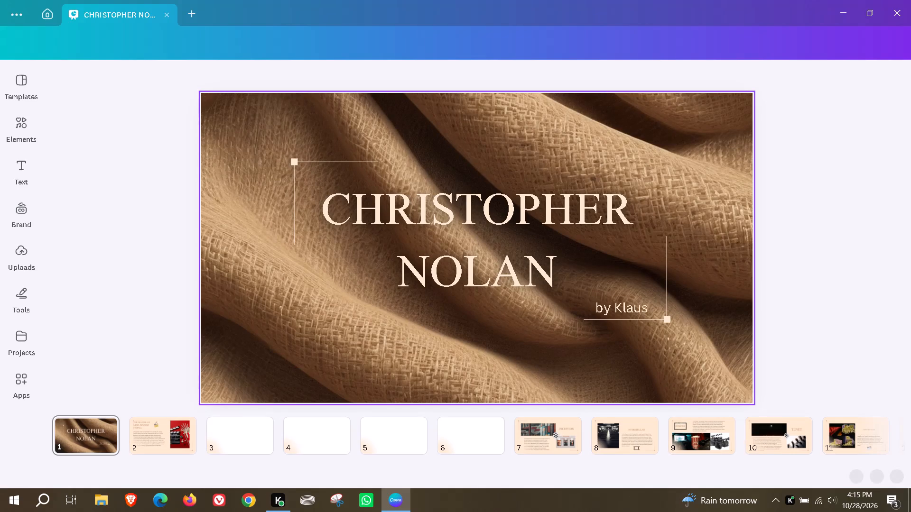
# Create a new blank 1920 × 1080 px presentation and close the CHRISTOPHER NOLAN design.
pyautogui.click(189, 16)
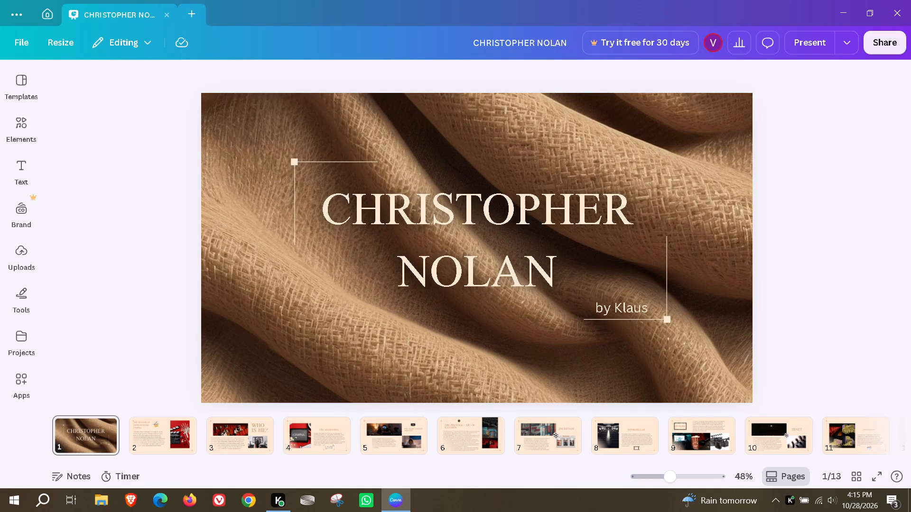
pyautogui.scroll(-1, 238, 255)
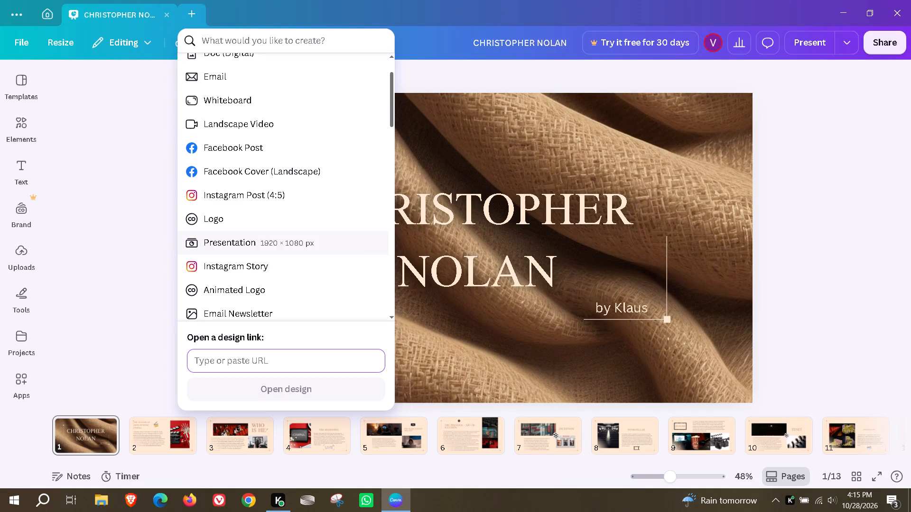
pyautogui.click(229, 243)
pyautogui.click(166, 13)
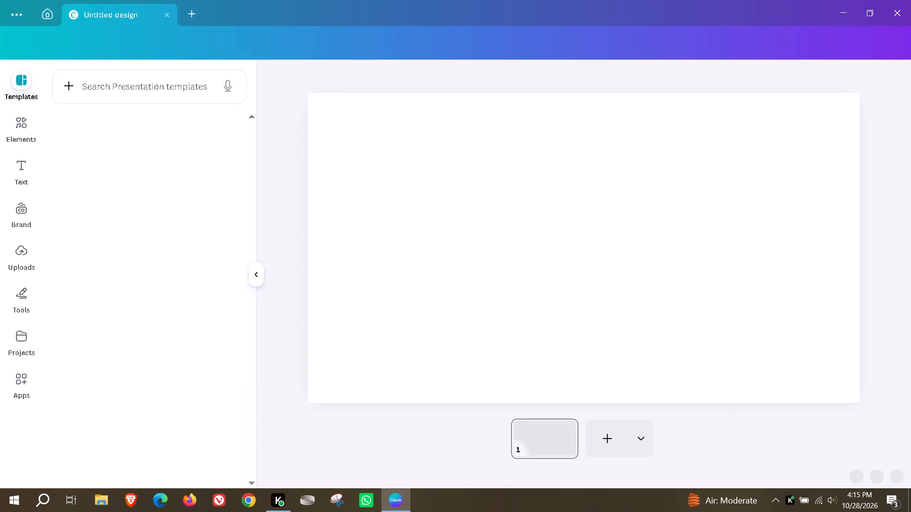
# Browse the presentation templates and preview the page sets of the pitch deck, dark green and project proposal designs.
pyautogui.scroll(-2, 182, 279)
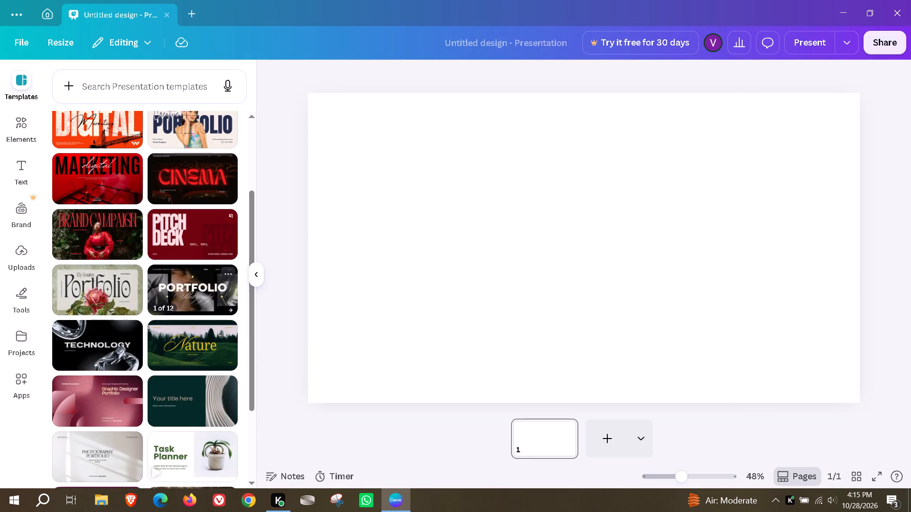
pyautogui.scroll(-1, 154, 309)
pyautogui.click(175, 167)
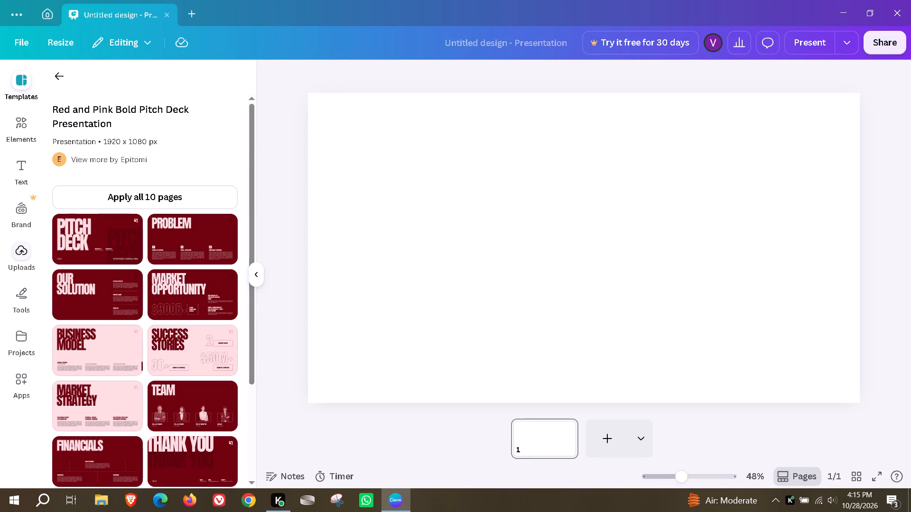
pyautogui.click(61, 71)
pyautogui.scroll(-1, 126, 268)
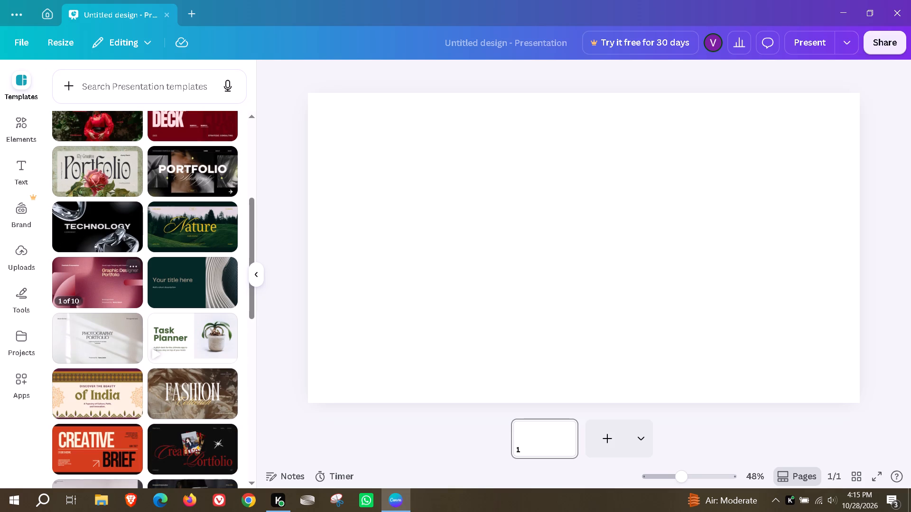
pyautogui.click(151, 286)
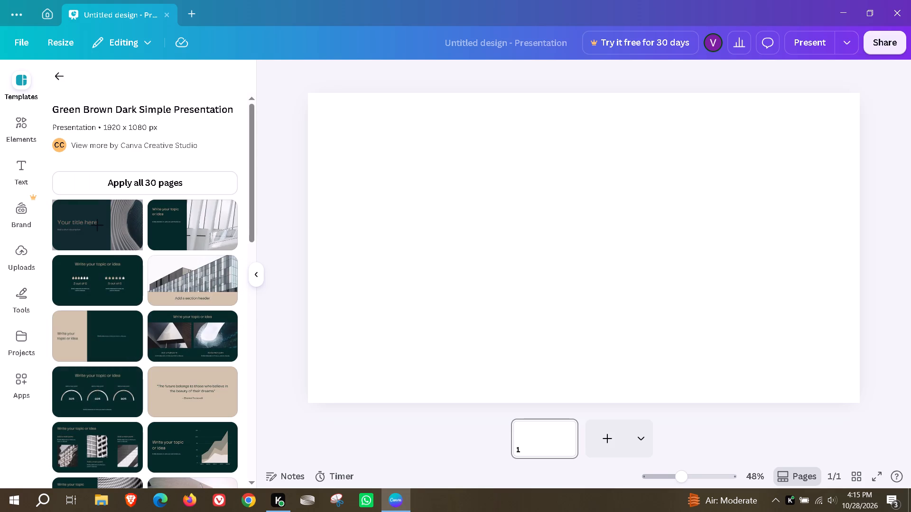
pyautogui.click(56, 77)
pyautogui.scroll(-2, 102, 392)
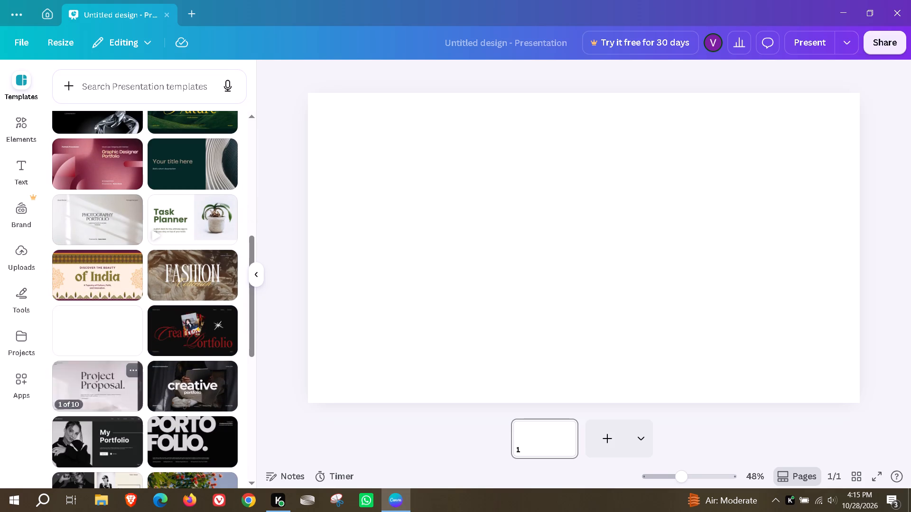
pyautogui.click(112, 376)
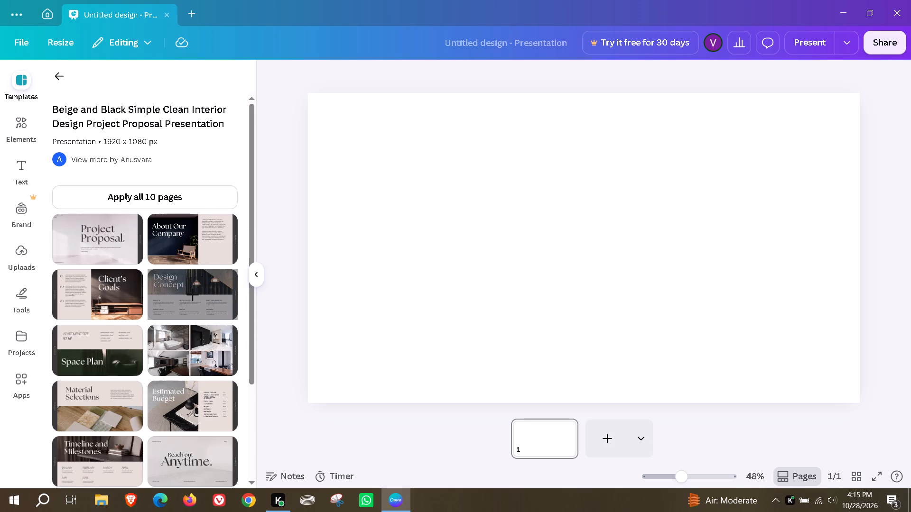
pyautogui.click(64, 81)
pyautogui.scroll(-2, 131, 375)
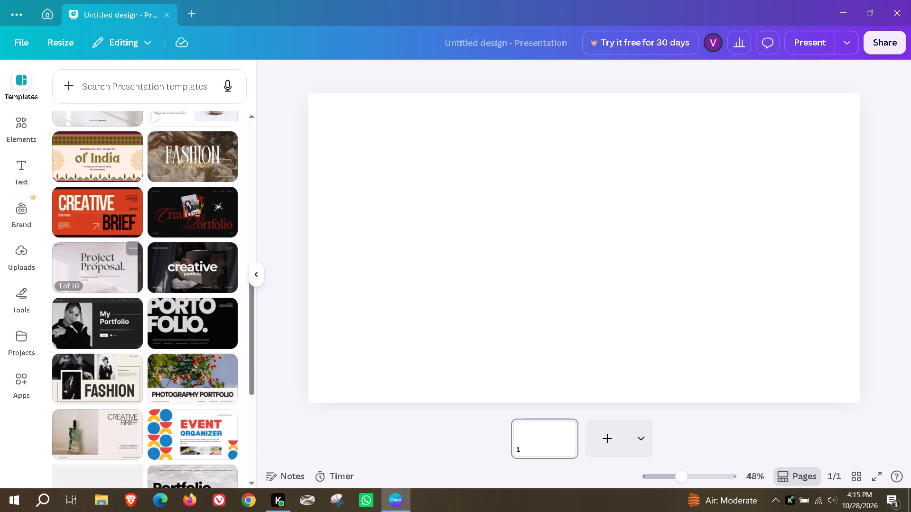
pyautogui.scroll(-2, 159, 416)
# Apply the cover page of the White Minimal Photography Portfolio Presentation template to the blank first page.
pyautogui.click(197, 272)
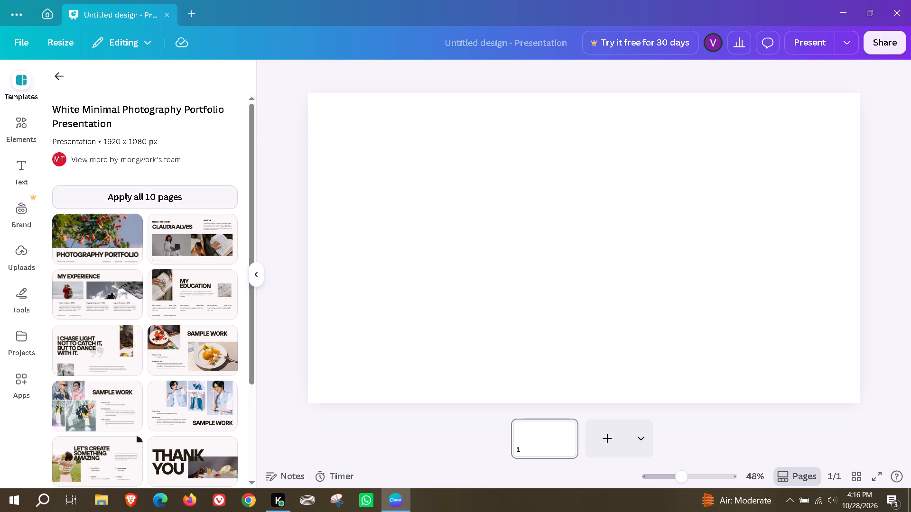
pyautogui.click(123, 245)
# Replace the cover title "PHOTOGRAPHY PORTFOLIO" with "JAPAN : A PARADISE".
pyautogui.click(546, 347)
pyautogui.doubleClick(546, 347)
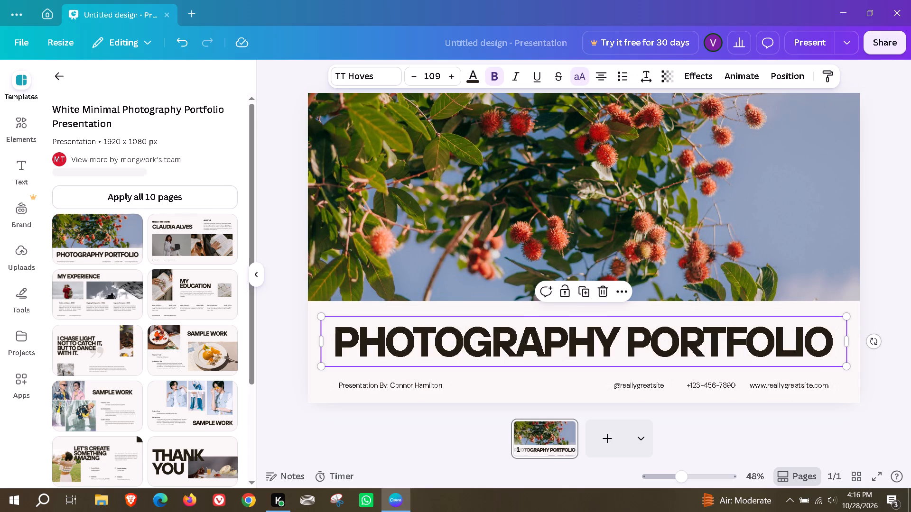
pyautogui.hotkey('ctrl', 'j')
pyautogui.hotkey('ctrl', 'a')
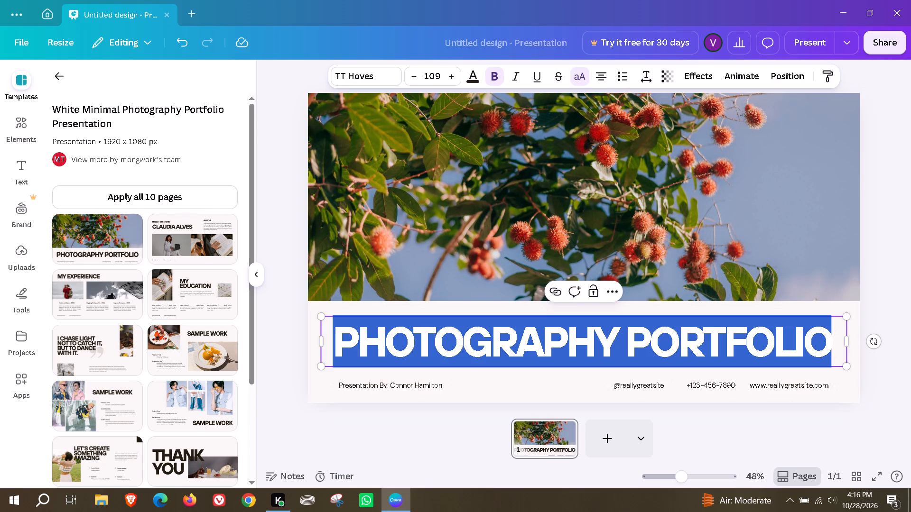
pyautogui.write('JAPAN')
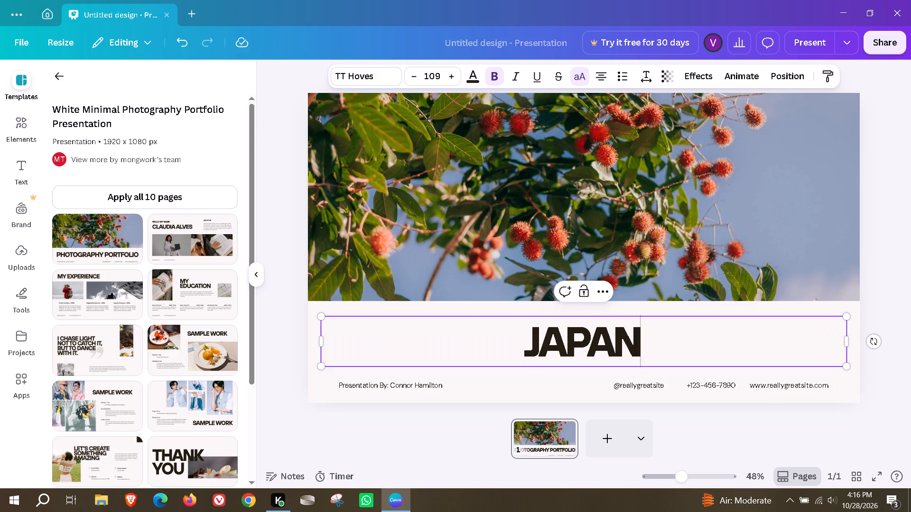
pyautogui.press('space')
pyautogui.write(':')
pyautogui.press('space')
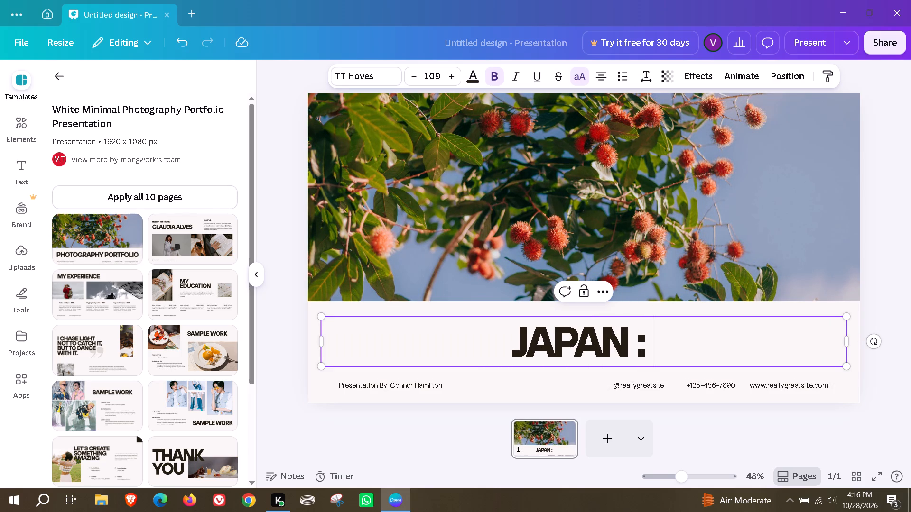
pyautogui.write('A PARADISE')
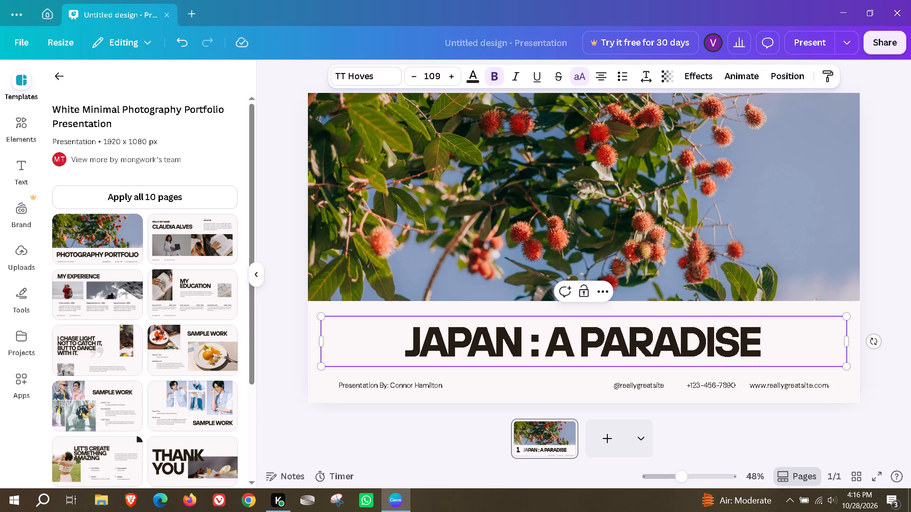
# Replace the presenter line under the cover title with "By Klaus".
pyautogui.doubleClick(409, 381)
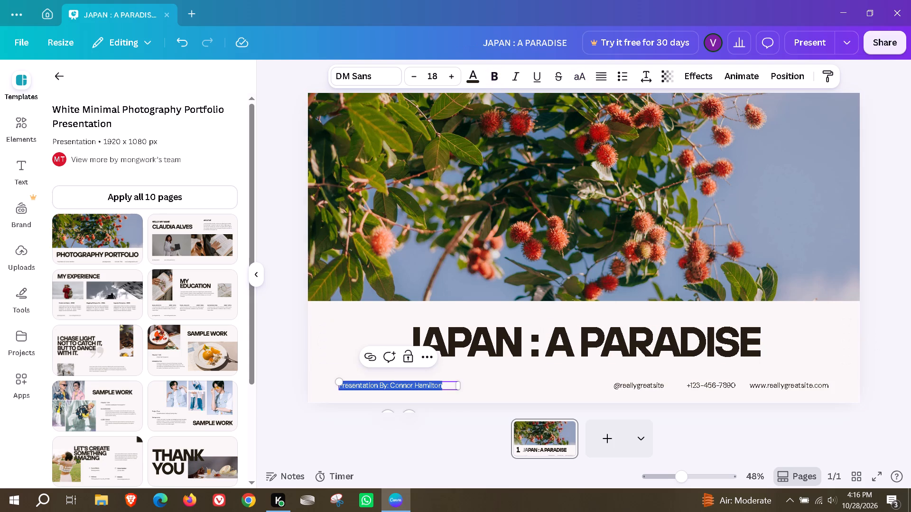
pyautogui.press('BackSpace')
pyautogui.write('By Klaus')
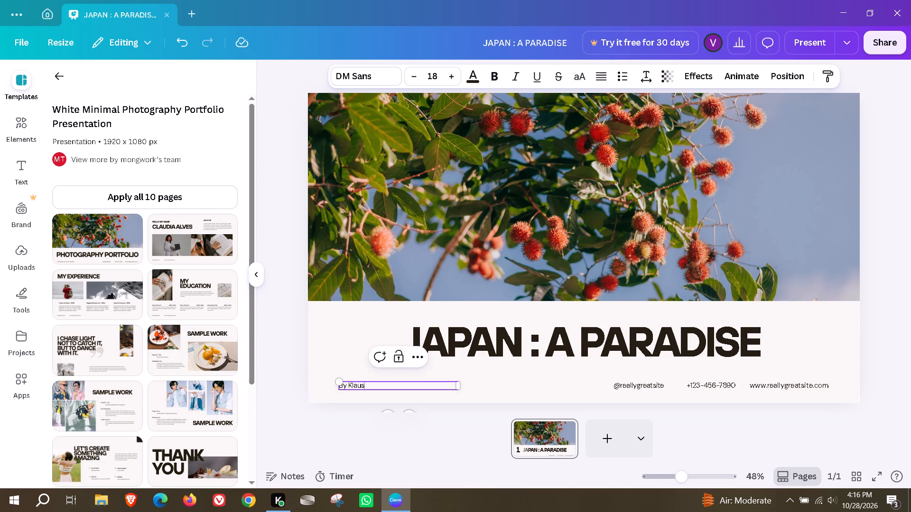
# Delete the social handle, phone number and website placeholders at the bottom of the cover page.
pyautogui.click(640, 386)
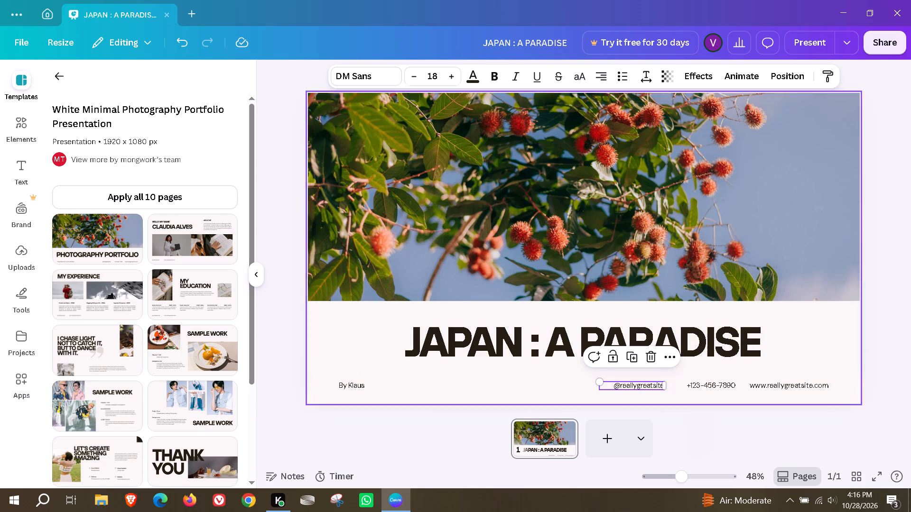
pyautogui.click(650, 359)
pyautogui.click(688, 381)
pyautogui.click(716, 361)
pyautogui.click(775, 388)
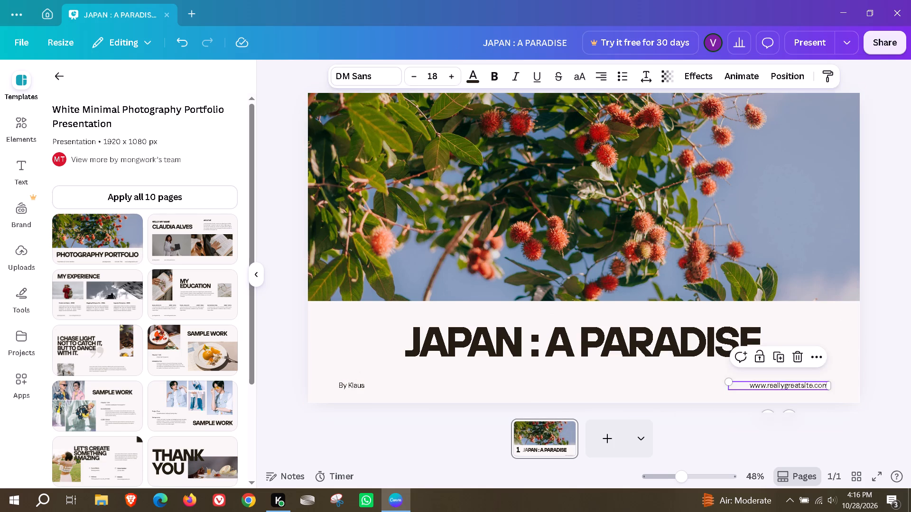
pyautogui.click(797, 357)
# Move the "By Klaus" line to just below the right end of the cover title.
pyautogui.moveTo(366, 387); pyautogui.dragTo(742, 375)
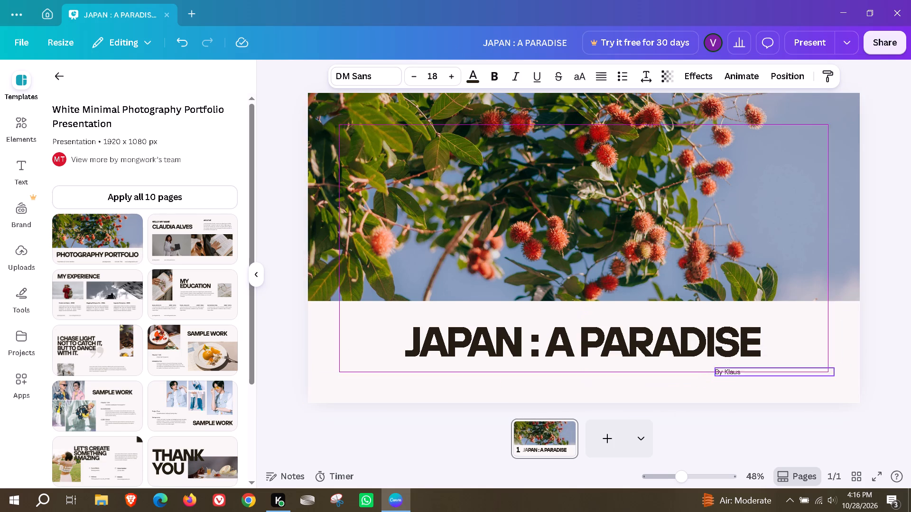
pyautogui.moveTo(742, 375); pyautogui.dragTo(757, 382)
pyautogui.click(679, 382)
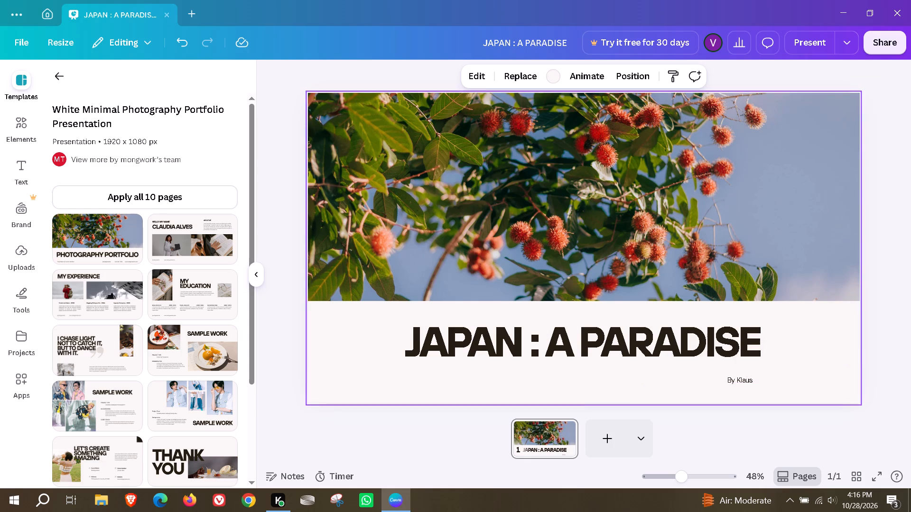
# Add the template's "HELLO! MY NAME" introduction layout as a second page.
pyautogui.click(163, 227)
pyautogui.click(505, 294)
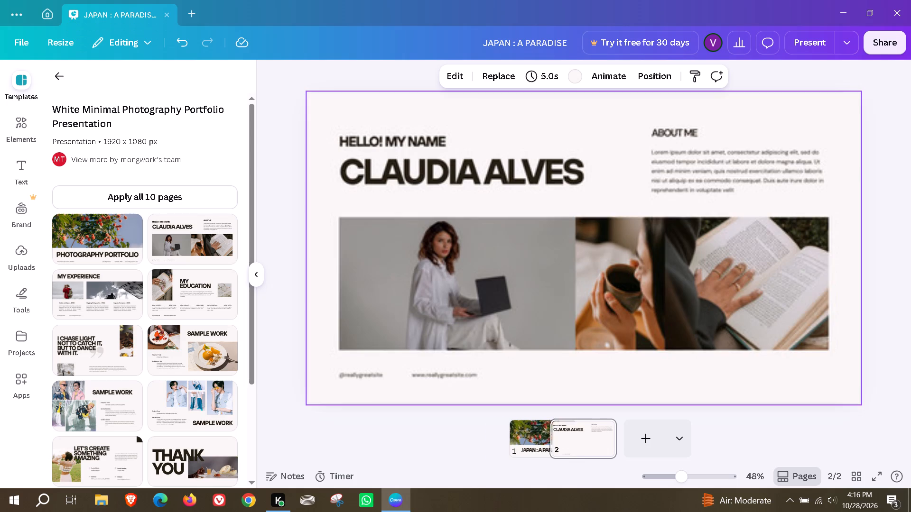
# On page 2, delete the "HELLO! MY NAME" line and replace the large name heading with "DISCOVER JAPAN".
pyautogui.click(421, 149)
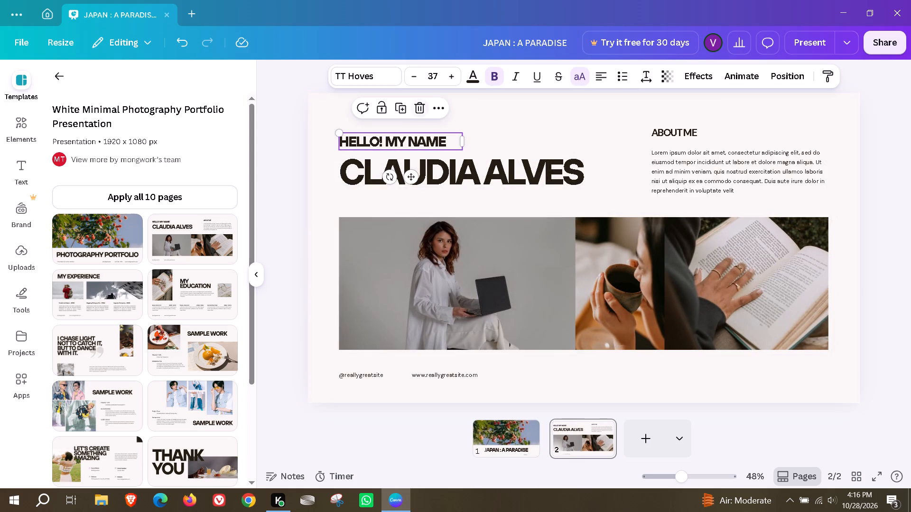
pyautogui.click(420, 113)
pyautogui.doubleClick(445, 179)
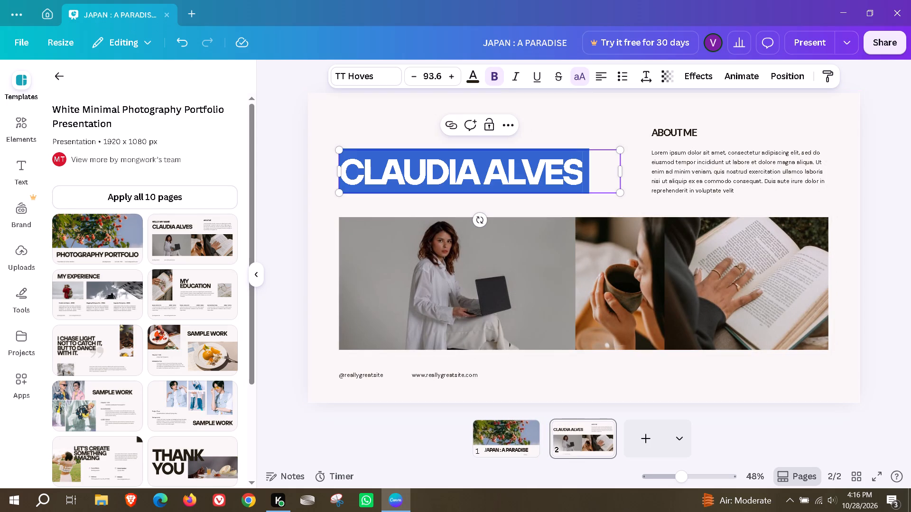
pyautogui.write('DISCOVER JAPAN')
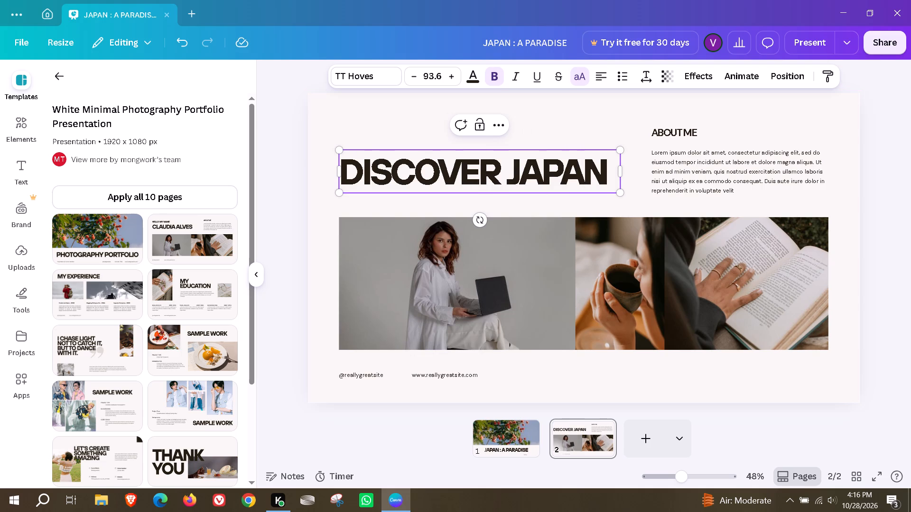
# Delete the "ABOUT ME" subheading from page 2.
pyautogui.click(682, 130)
pyautogui.click(725, 167)
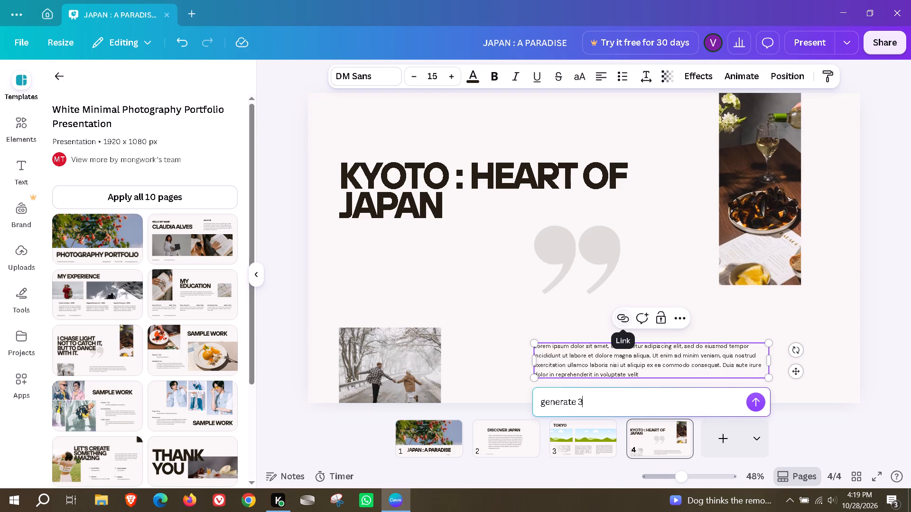
pyautogui.press('BackSpace')
pyautogui.write('4-5 lines on Kyoto , how it is hear')
pyautogui.press('space')
pyautogui.write('to')
pyautogui.press('BackSpace')
pyautogui.press('BackSpace')
pyautogui.press('BackSpace')
pyautogui.write('t of traditional japan')
pyautogui.press('Return')
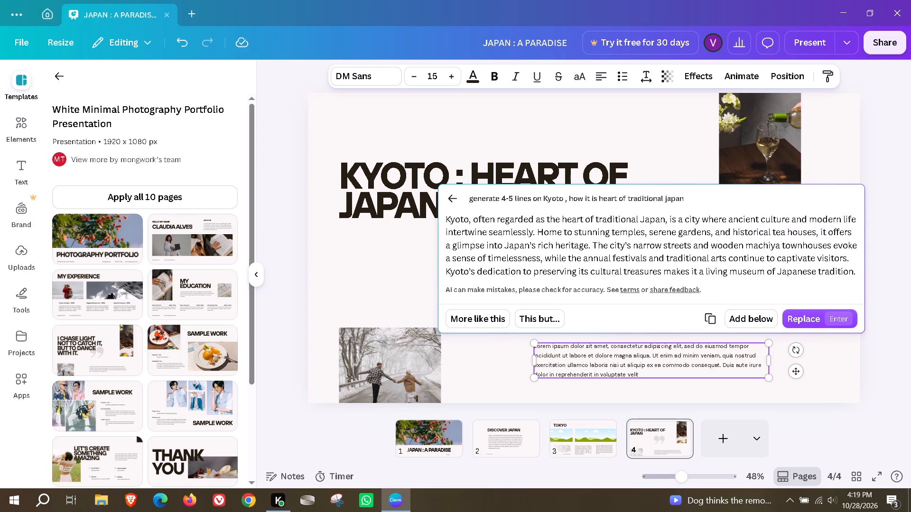
pyautogui.click(804, 320)
pyautogui.click(818, 341)
# Enlarge the Kyoto paragraph to about 18.9 text size, narrow its box, and move it up and left beneath the quotation mark.
pyautogui.moveTo(628, 370); pyautogui.dragTo(615, 341)
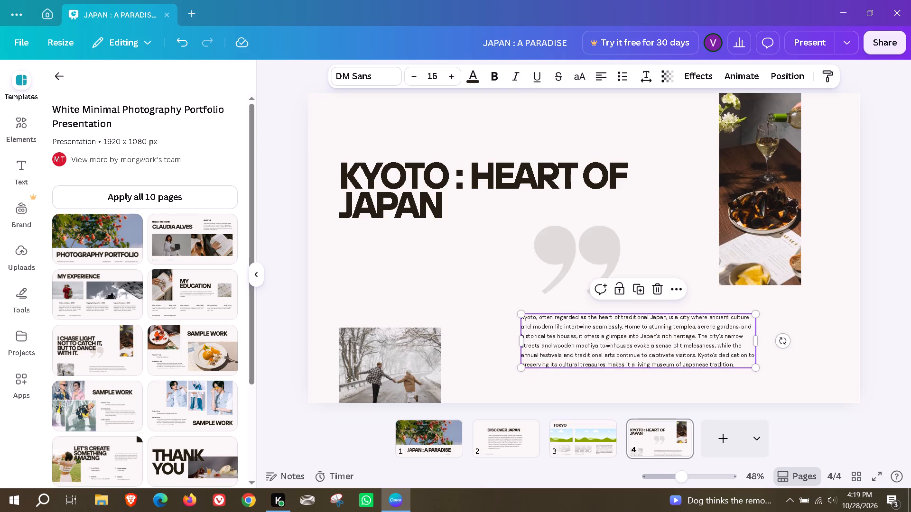
pyautogui.moveTo(756, 366); pyautogui.dragTo(809, 412)
pyautogui.moveTo(819, 343); pyautogui.dragTo(799, 347)
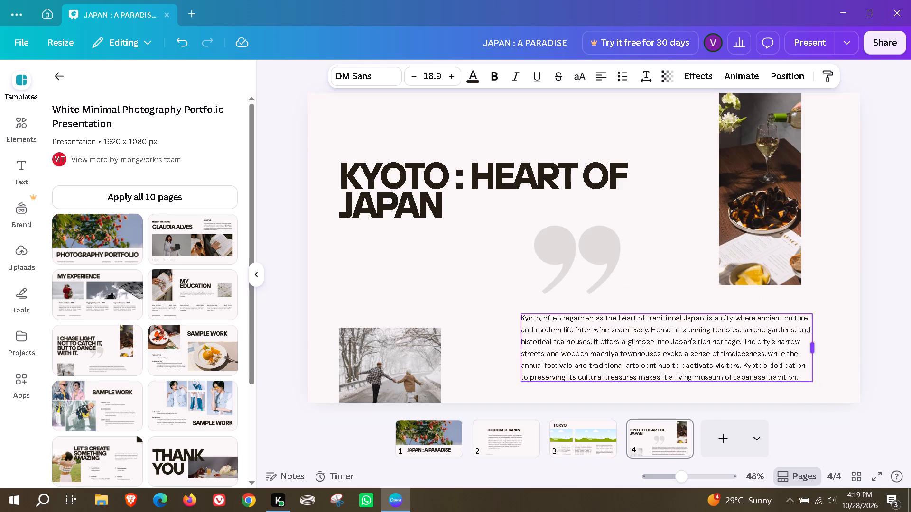
pyautogui.moveTo(799, 347); pyautogui.dragTo(780, 347)
pyautogui.click(816, 332)
pyautogui.moveTo(651, 357); pyautogui.dragTo(630, 345)
# Move the snowy couple photo up and slightly right, clear of the page's bottom edge.
pyautogui.moveTo(397, 361); pyautogui.dragTo(415, 328)
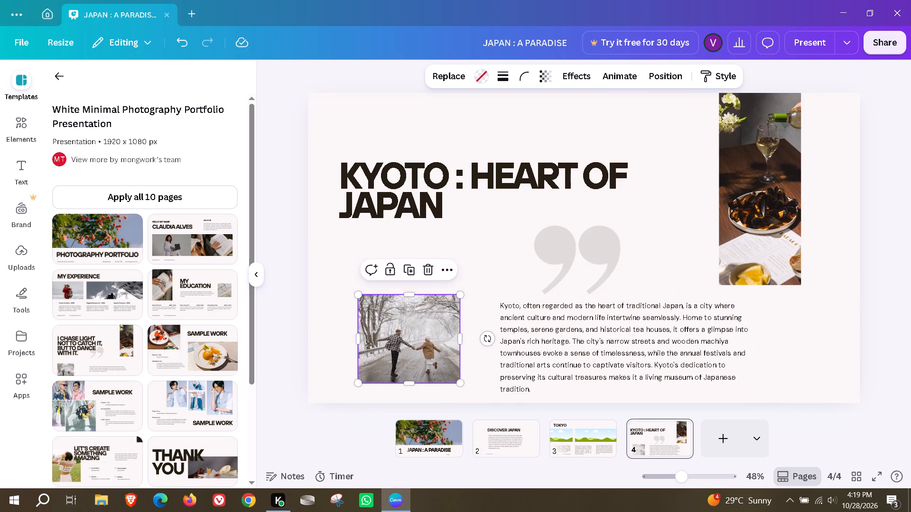
pyautogui.click(804, 335)
# Shrink the grey quotation mark to about half size and place it right after the word "JAPAN" in the heading.
pyautogui.moveTo(554, 272); pyautogui.dragTo(548, 252)
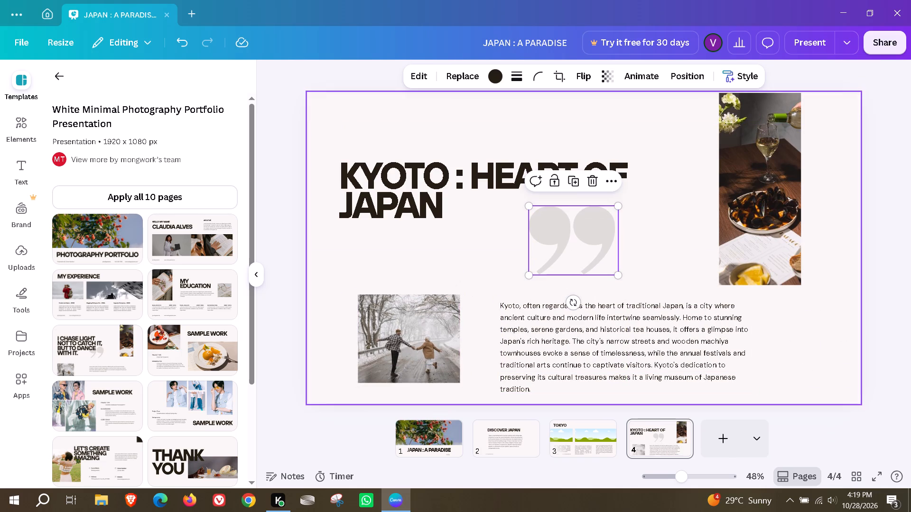
pyautogui.moveTo(614, 277); pyautogui.dragTo(564, 252)
pyautogui.click(616, 248)
pyautogui.moveTo(572, 227); pyautogui.dragTo(545, 227)
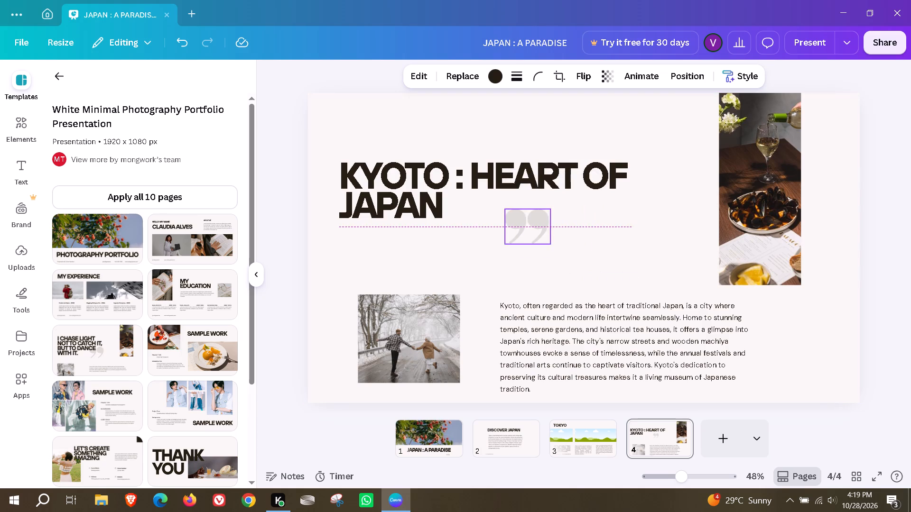
pyautogui.moveTo(545, 227); pyautogui.dragTo(490, 222)
pyautogui.click(560, 239)
# Move the Kyoto paragraph slightly up and left so it lines up beside the snowy couple photo.
pyautogui.moveTo(596, 334); pyautogui.dragTo(580, 319)
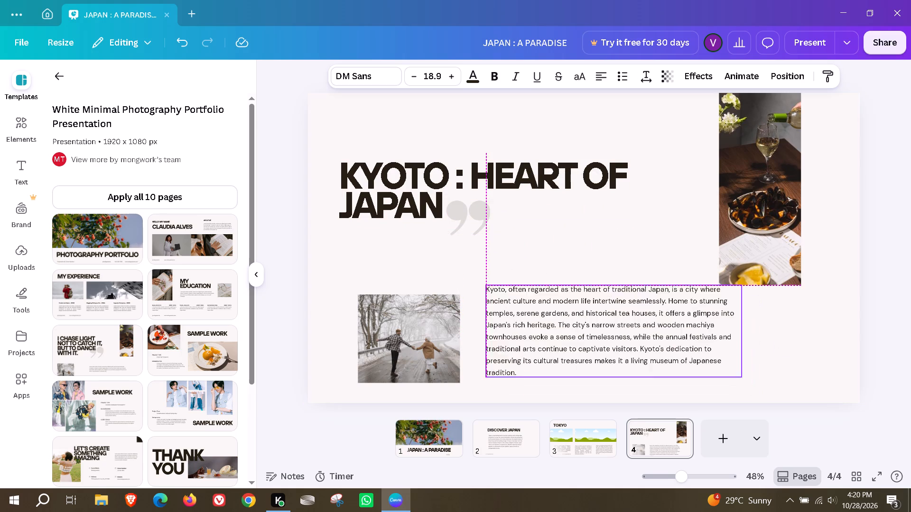
pyautogui.moveTo(580, 319); pyautogui.dragTo(589, 327)
pyautogui.click(822, 329)
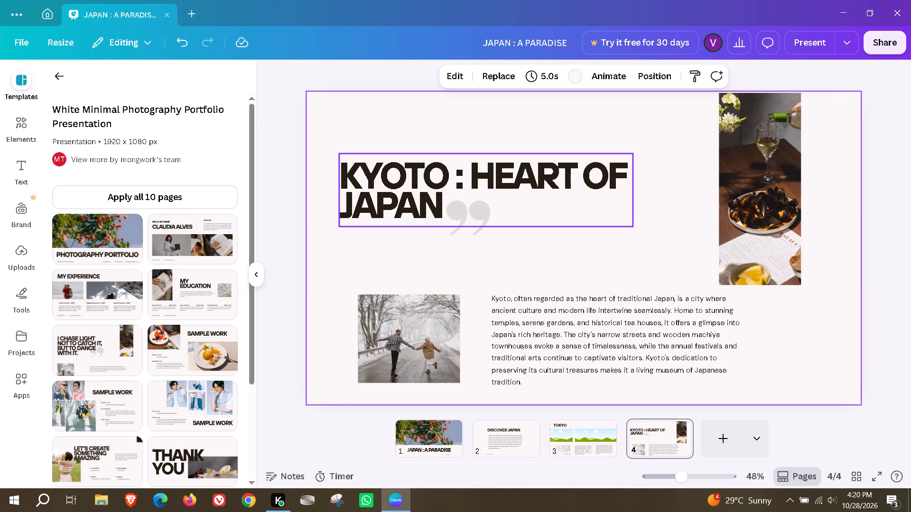
# Move the quotation mark and the Kyoto heading down and slightly right, closer to the photo and paragraph below.
pyautogui.moveTo(482, 229); pyautogui.dragTo(502, 260)
pyautogui.moveTo(452, 188); pyautogui.dragTo(467, 211)
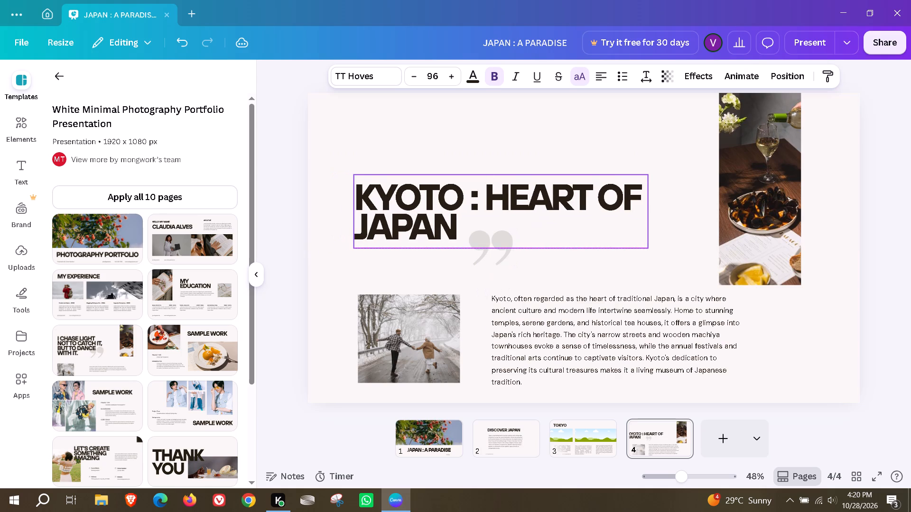
pyautogui.moveTo(467, 211); pyautogui.dragTo(466, 211)
pyautogui.click(657, 275)
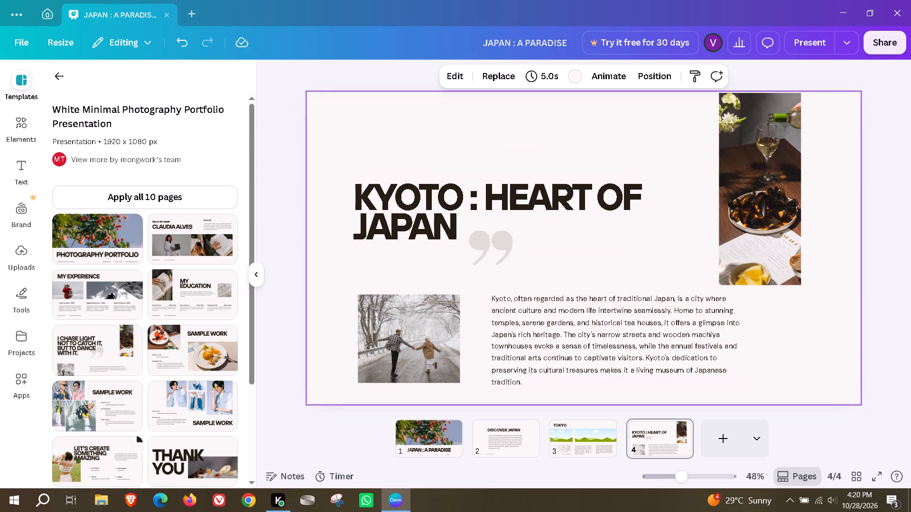
# Add the "SAMPLE WORK" template layout with the fashion lookbook photos as new page 5.
pyautogui.scroll(-1, 207, 341)
pyautogui.click(126, 352)
pyautogui.click(499, 281)
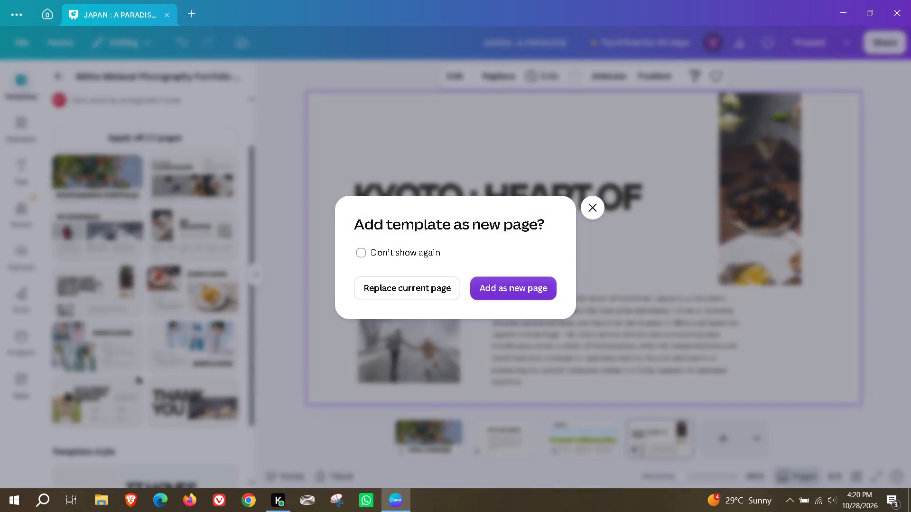
# Delete all the fashion photos from page 5.
pyautogui.click(416, 193)
pyautogui.click(428, 233)
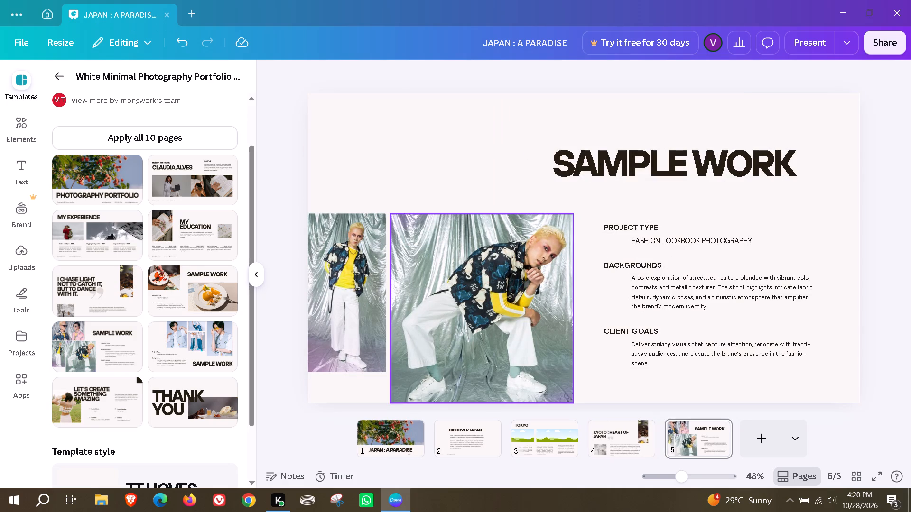
pyautogui.click(511, 273)
pyautogui.click(498, 192)
pyautogui.click(348, 275)
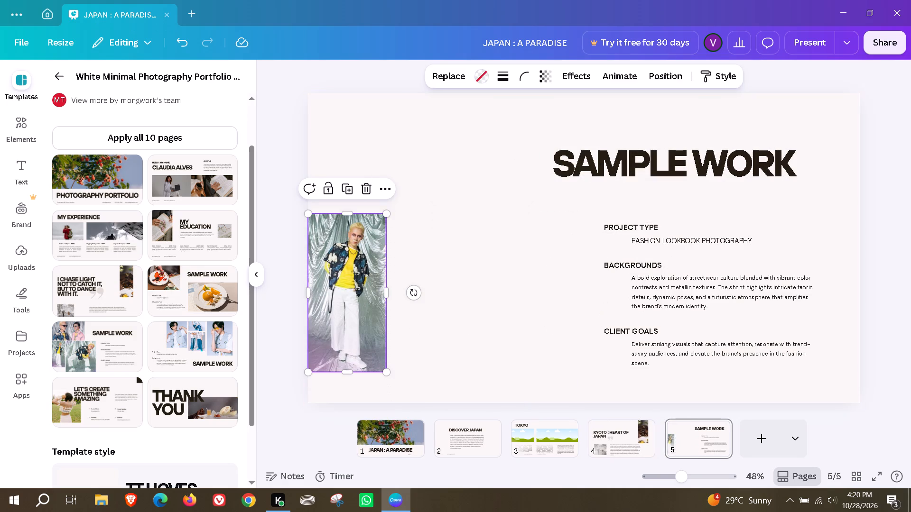
pyautogui.click(367, 188)
# Delete the project type and backgrounds headings with their text and the "CLIENT GOALS" heading from page 5, keeping the last paragraph.
pyautogui.doubleClick(639, 185)
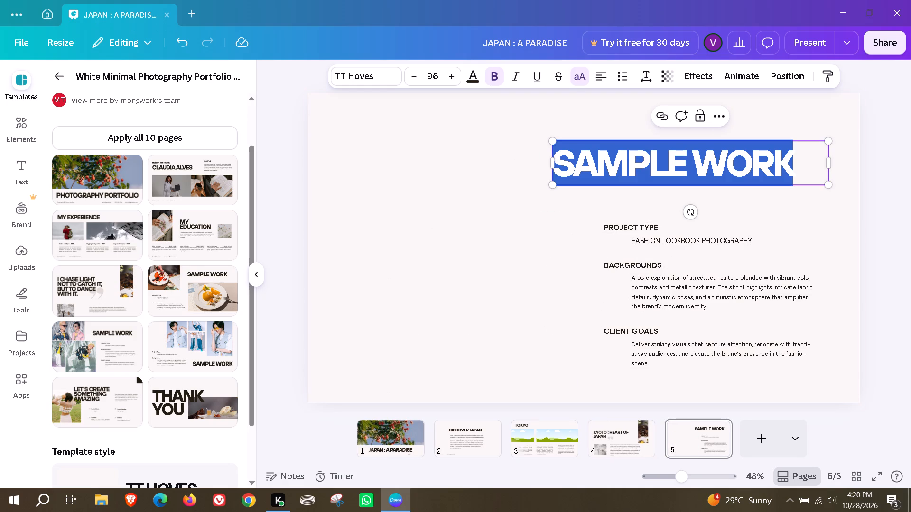
pyautogui.click(626, 230)
pyautogui.moveTo(570, 200); pyautogui.dragTo(586, 230)
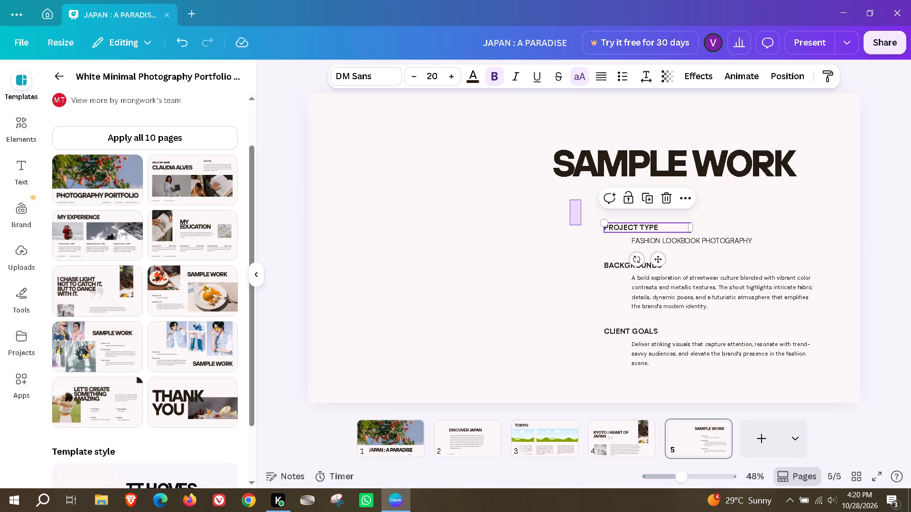
pyautogui.moveTo(586, 230); pyautogui.dragTo(712, 330)
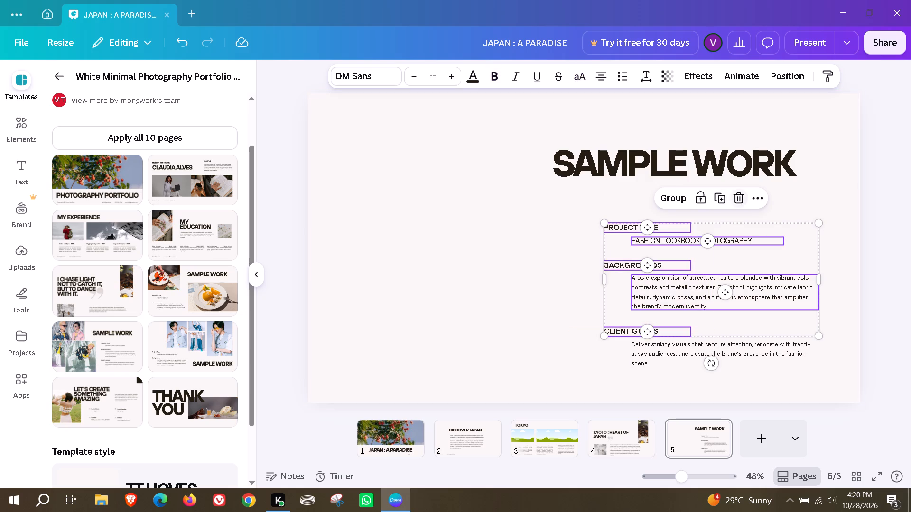
pyautogui.click(735, 195)
# Move the "SAMPLE WORK" title left to the upper middle of page 5.
pyautogui.moveTo(660, 174); pyautogui.dragTo(444, 187)
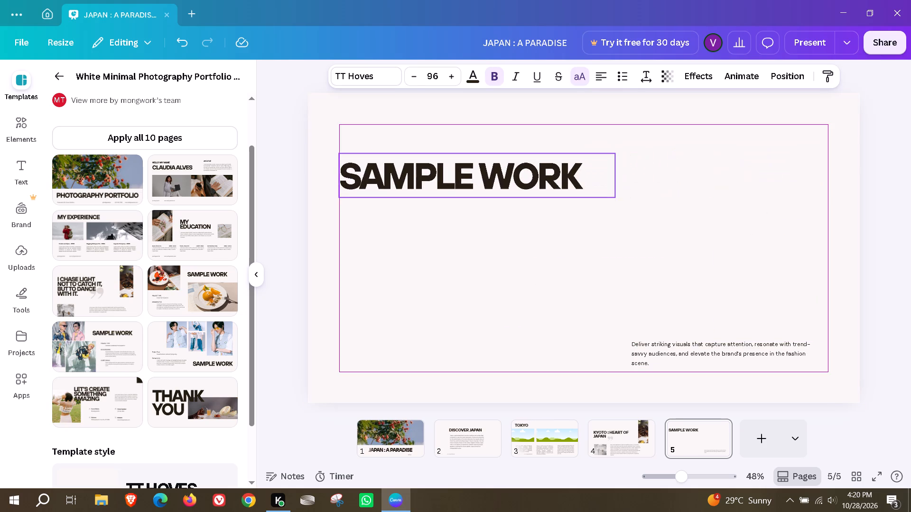
pyautogui.moveTo(444, 187); pyautogui.dragTo(522, 187)
# Replace the page 5 title with "MOUNT FUJI".
pyautogui.doubleClick(536, 179)
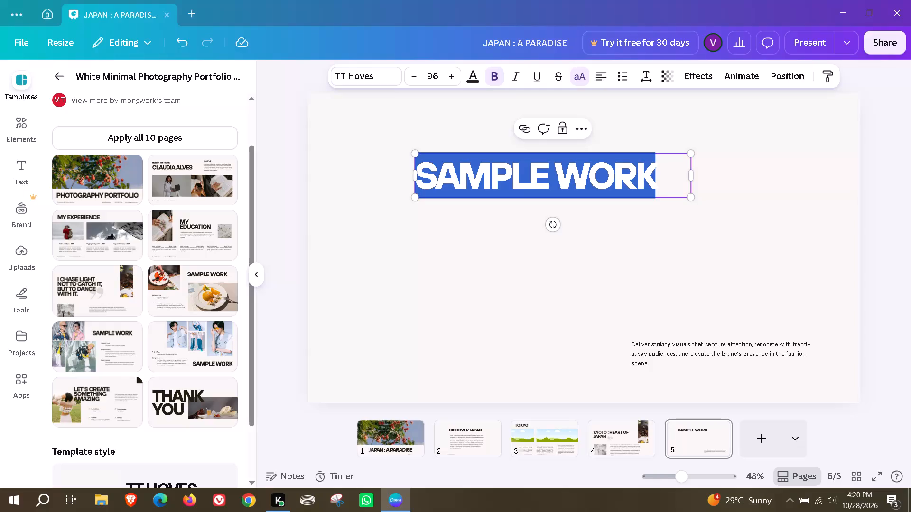
pyautogui.write('MOUNT')
pyautogui.press('space')
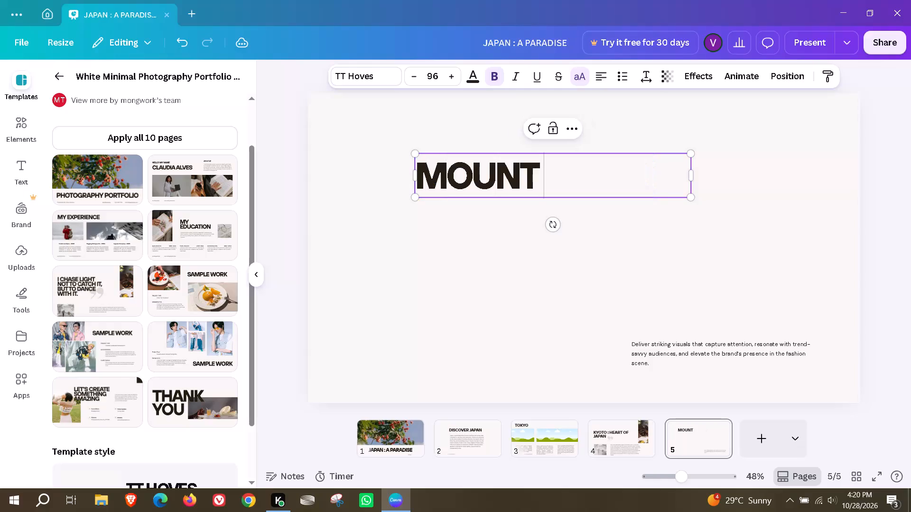
pyautogui.write('FUJI')
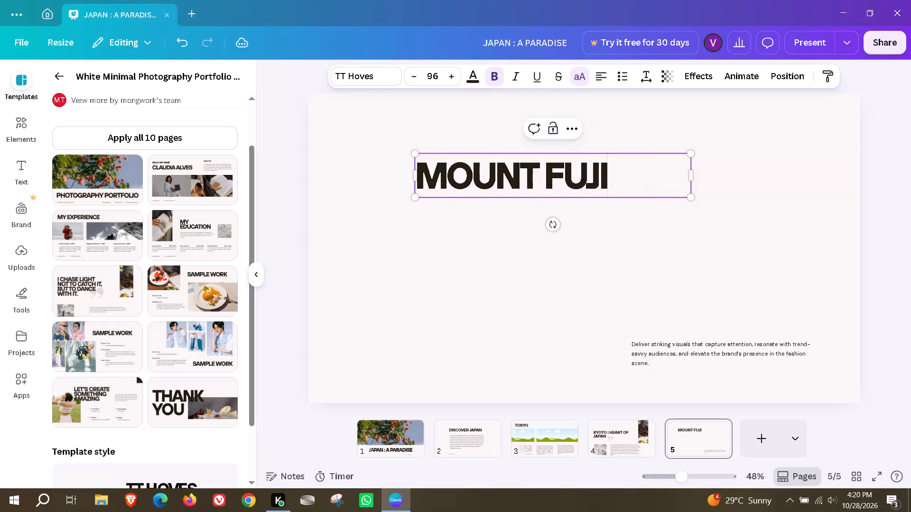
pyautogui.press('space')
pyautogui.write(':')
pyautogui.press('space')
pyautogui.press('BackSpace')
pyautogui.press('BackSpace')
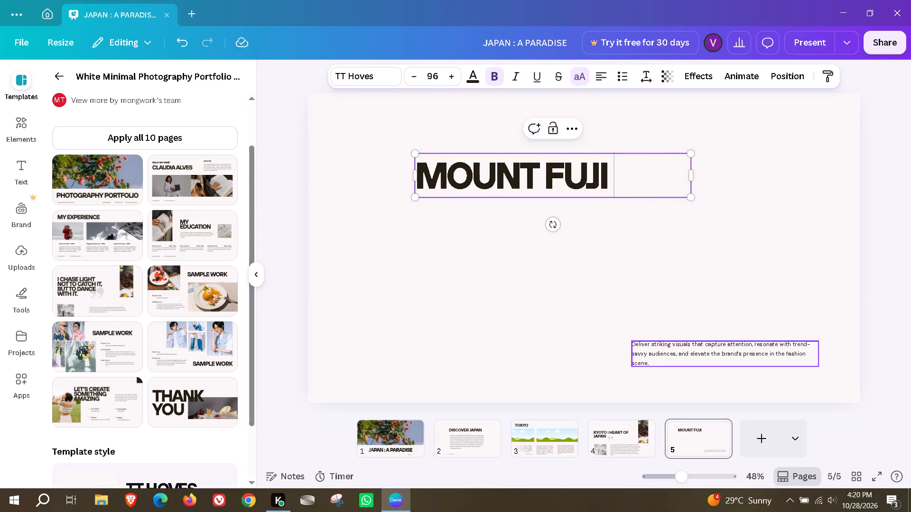
# Move the remaining fashion paragraph on page 5 to beneath the "MOUNT FUJI" title.
pyautogui.moveTo(705, 347); pyautogui.dragTo(512, 264)
# Replace the page 5 paragraph with Magic Write text from the prompt "generate 2-3 lines on mount fuji how it is iconic".
pyautogui.doubleClick(569, 264)
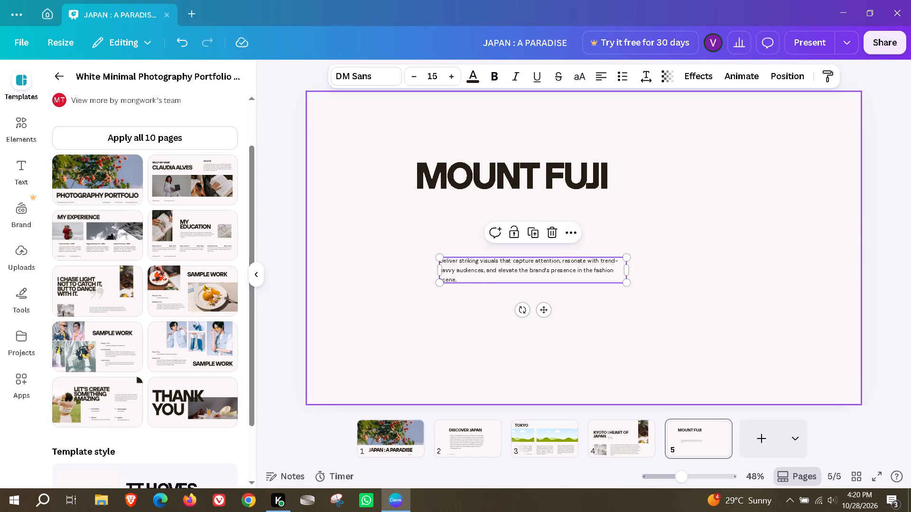
pyautogui.click(567, 233)
pyautogui.scroll(-4, 615, 359)
pyautogui.click(619, 448)
pyautogui.click(622, 259)
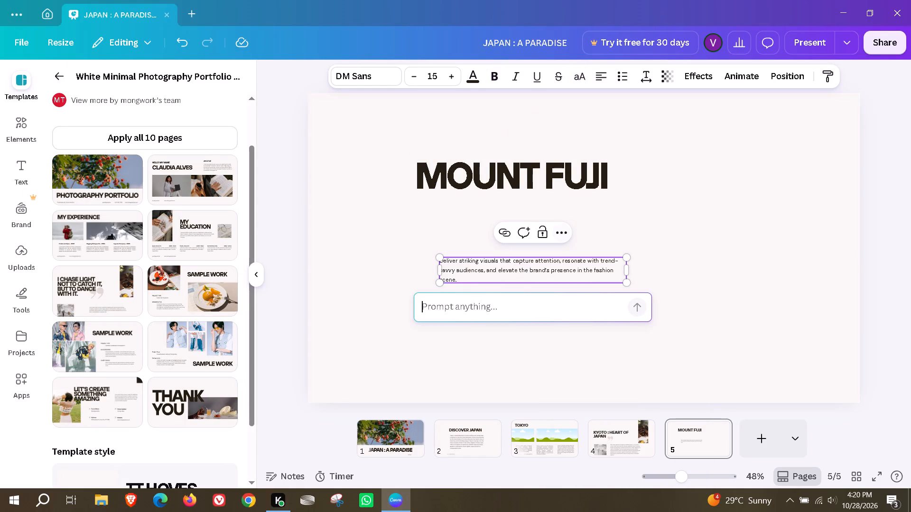
pyautogui.write('gne')
pyautogui.press('BackSpace')
pyautogui.press('BackSpace')
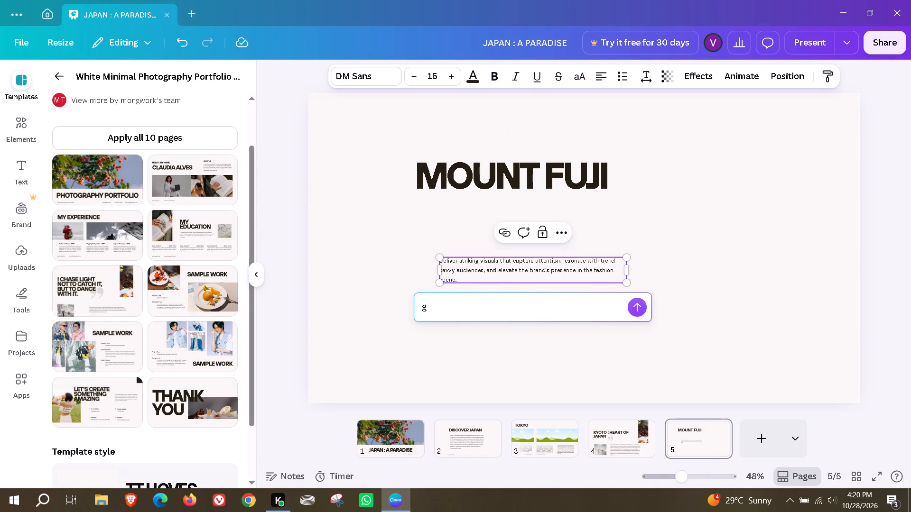
pyautogui.write('enerate')
pyautogui.press('space')
pyautogui.write('2-')
pyautogui.press('space')
pyautogui.press('BackSpace')
pyautogui.write('3 lines on')
pyautogui.press('space')
pyautogui.write('mount fuji')
pyautogui.press('space')
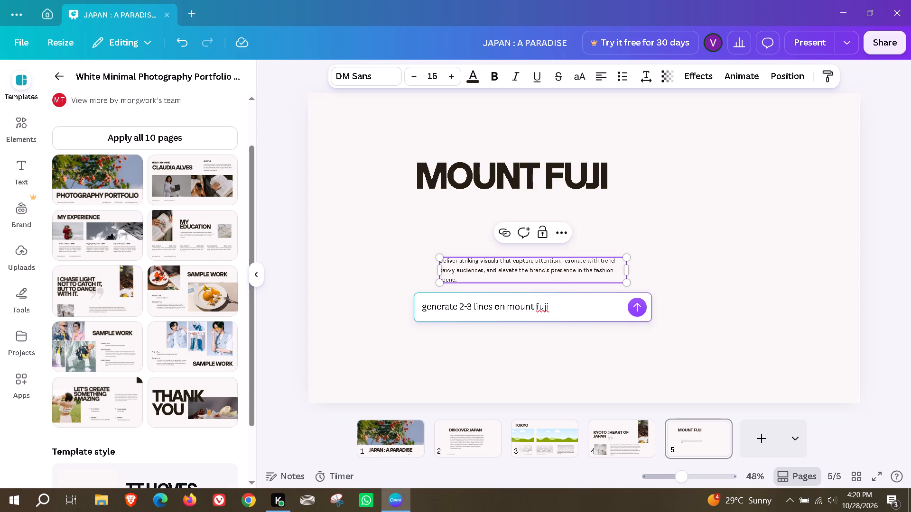
pyautogui.write('how t')
pyautogui.press('BackSpace')
pyautogui.write('it is iconic')
pyautogui.press('space')
pyautogui.press('Return')
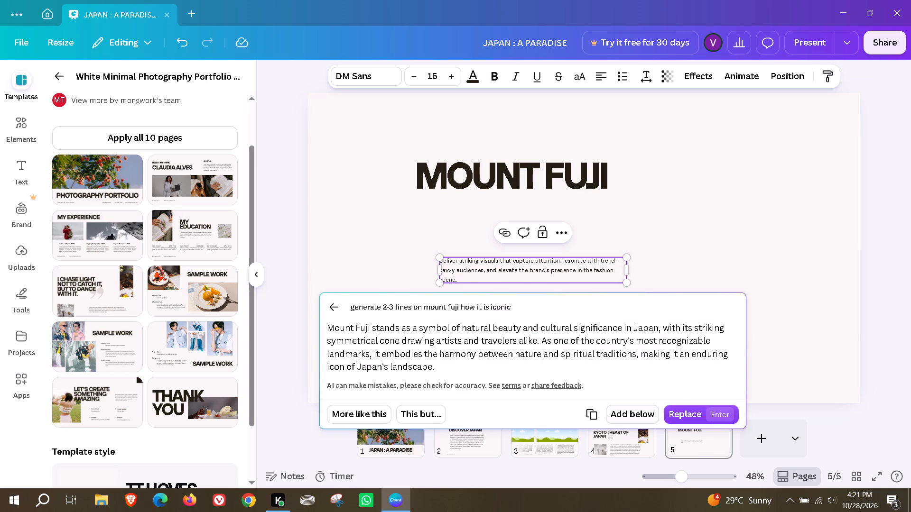
pyautogui.click(702, 415)
# Enlarge the Mount Fuji paragraph proportionally to a font size of about 25.
pyautogui.moveTo(631, 303); pyautogui.dragTo(743, 387)
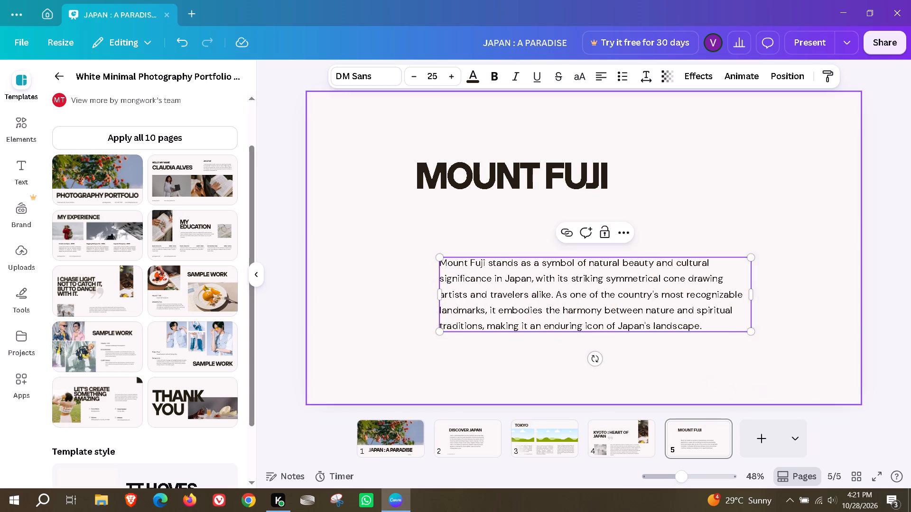
pyautogui.click(726, 359)
# Reposition the "MOUNT FUJI" title and its paragraph so they sit close together around the middle of page 5.
pyautogui.moveTo(605, 308); pyautogui.dragTo(565, 282)
pyautogui.moveTo(591, 182); pyautogui.dragTo(614, 183)
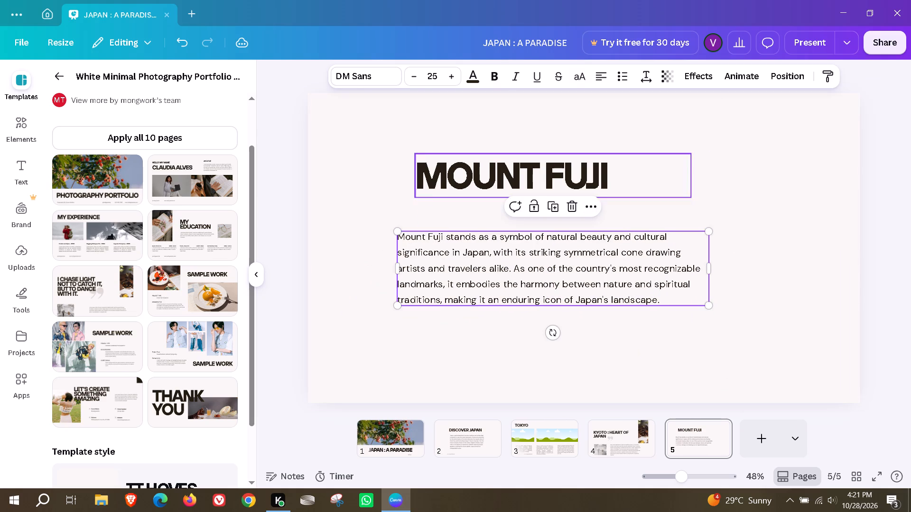
pyautogui.moveTo(614, 183); pyautogui.dragTo(625, 196)
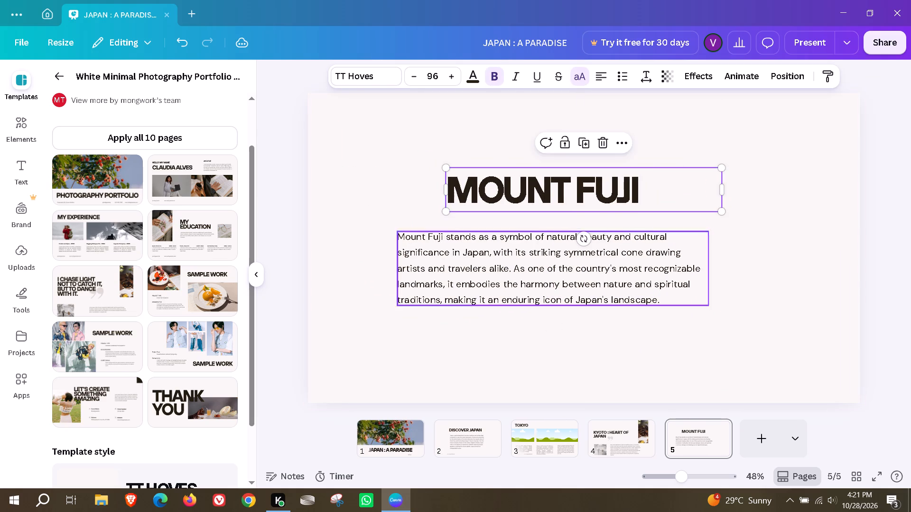
pyautogui.click(697, 330)
pyautogui.moveTo(614, 276); pyautogui.dragTo(630, 279)
pyautogui.click(749, 330)
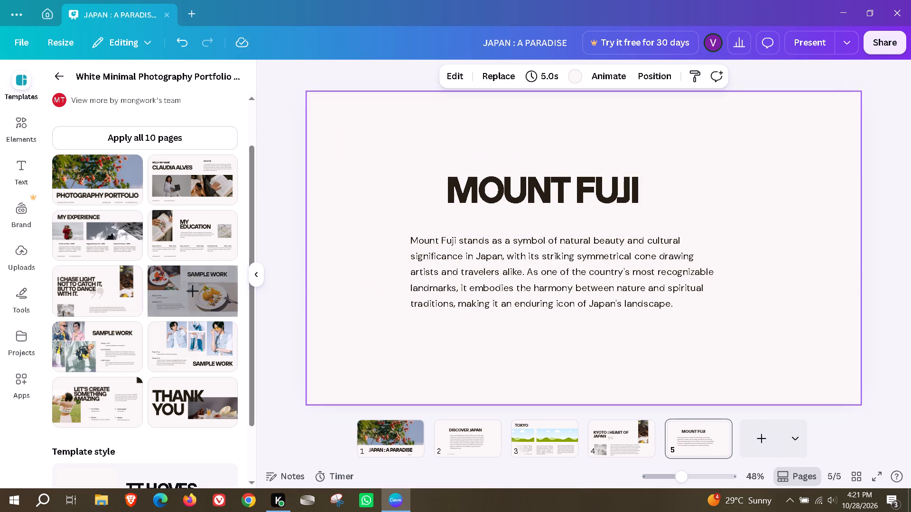
# Add the template's "HELLO! MY NAME" introduction layout with three photos as a new page 6.
pyautogui.scroll(-2, 150, 325)
pyautogui.scroll(4, 174, 351)
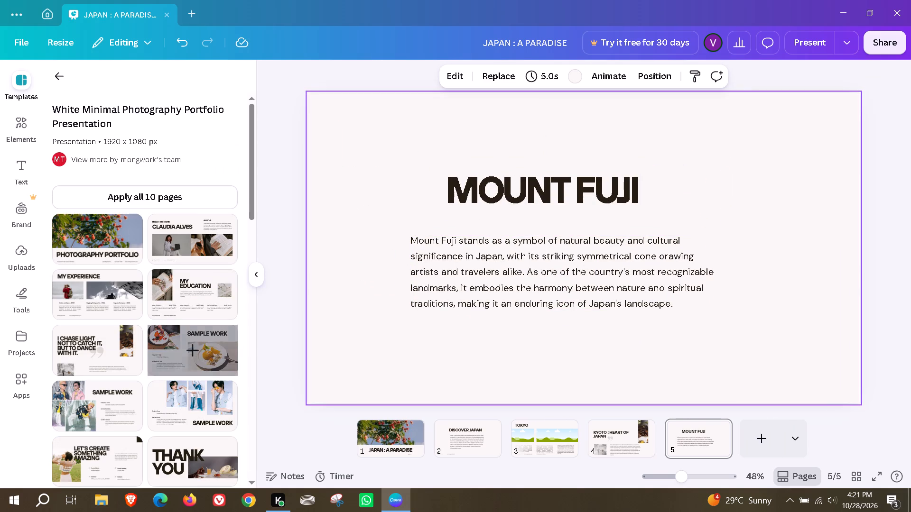
pyautogui.scroll(1, 172, 268)
pyautogui.click(167, 240)
pyautogui.click(508, 294)
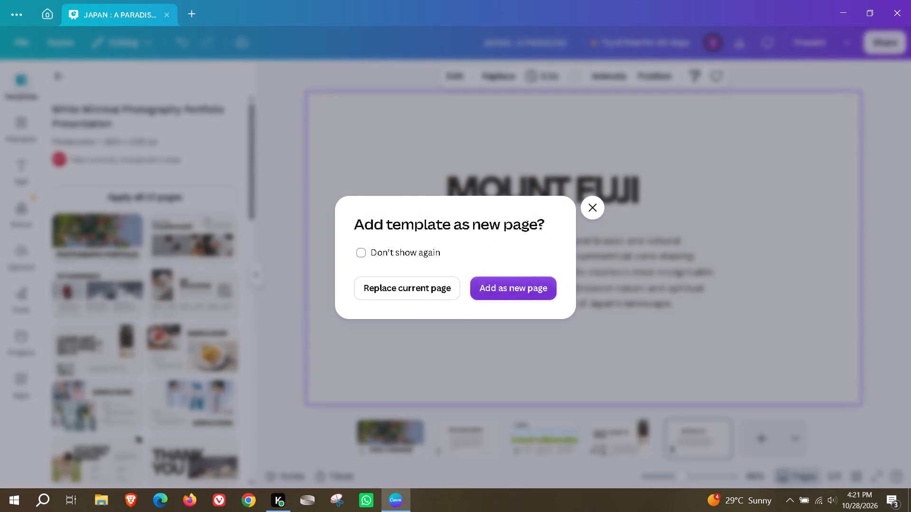
# Delete all three photos from page 6.
pyautogui.click(459, 313)
pyautogui.click(474, 201)
pyautogui.click(606, 279)
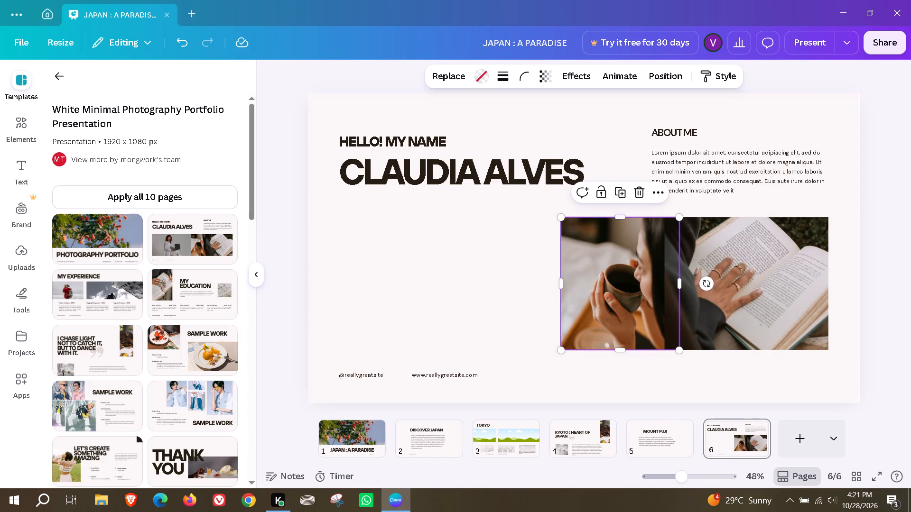
pyautogui.click(635, 195)
pyautogui.click(716, 250)
pyautogui.click(761, 195)
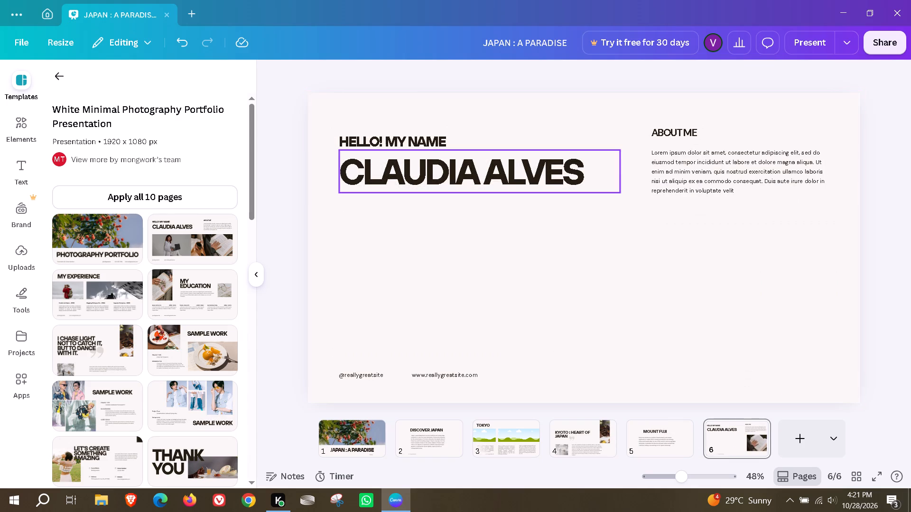
# Delete the "HELLO! MY NAME" line and the "ABOUT ME" heading from page 6.
pyautogui.click(417, 153)
pyautogui.click(390, 130)
pyautogui.click(392, 135)
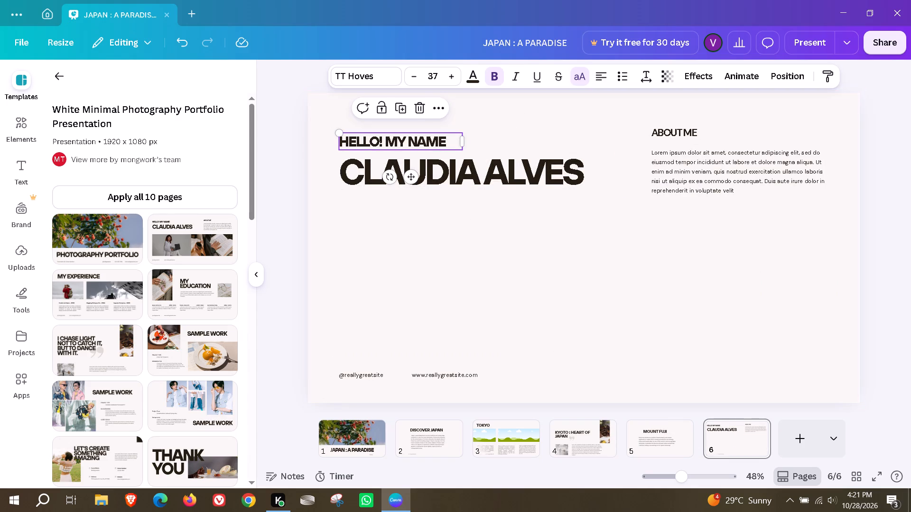
pyautogui.click(425, 111)
pyautogui.click(672, 122)
pyautogui.click(672, 128)
pyautogui.click(730, 168)
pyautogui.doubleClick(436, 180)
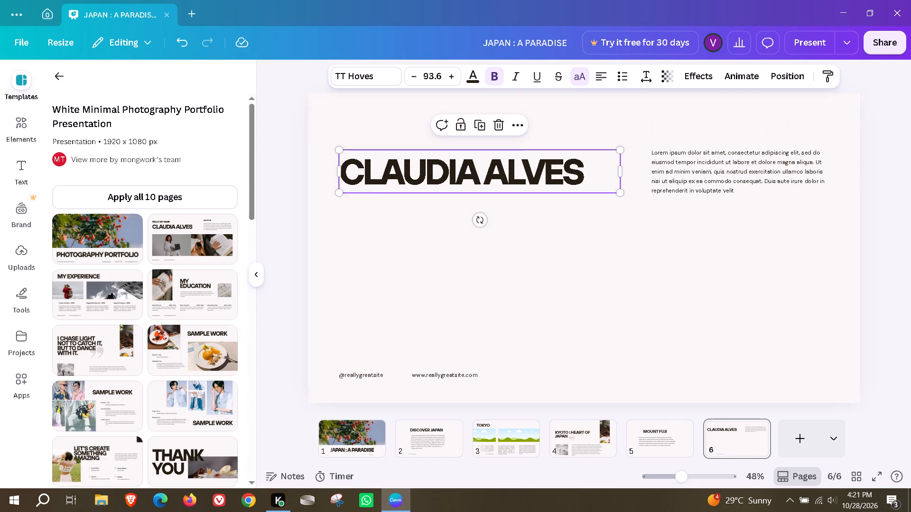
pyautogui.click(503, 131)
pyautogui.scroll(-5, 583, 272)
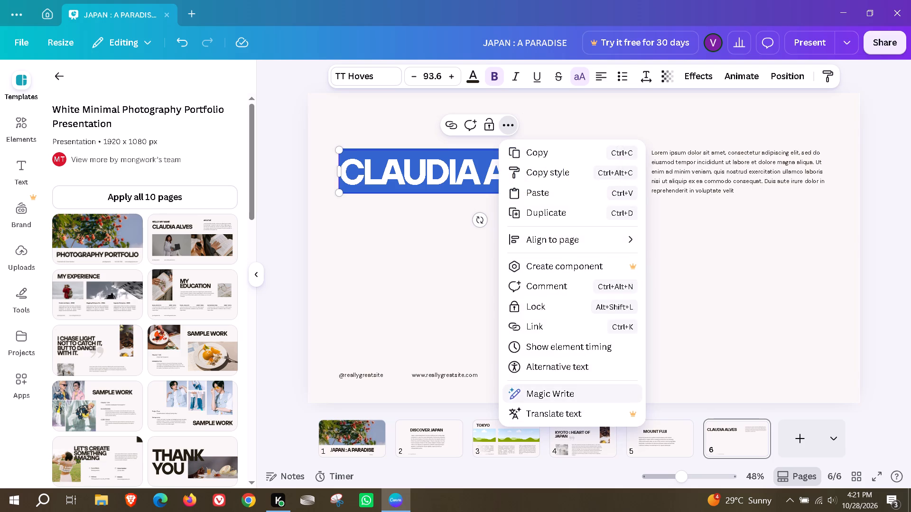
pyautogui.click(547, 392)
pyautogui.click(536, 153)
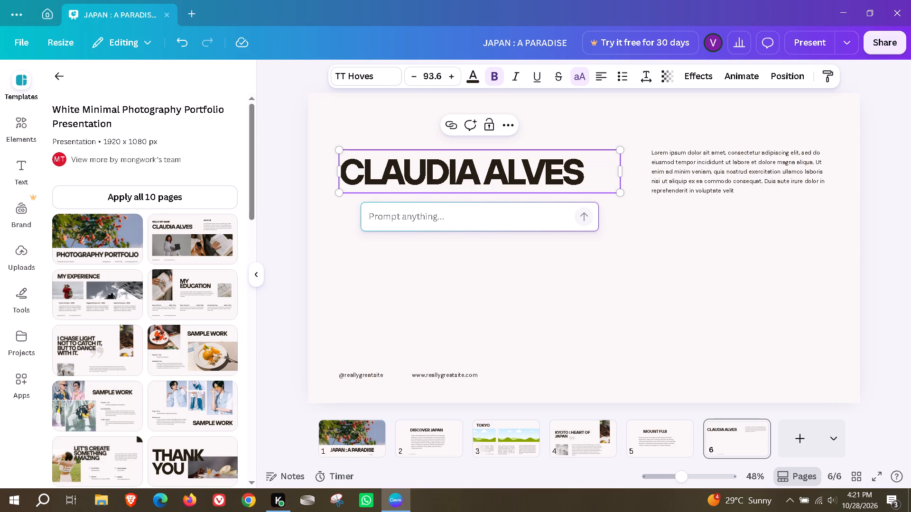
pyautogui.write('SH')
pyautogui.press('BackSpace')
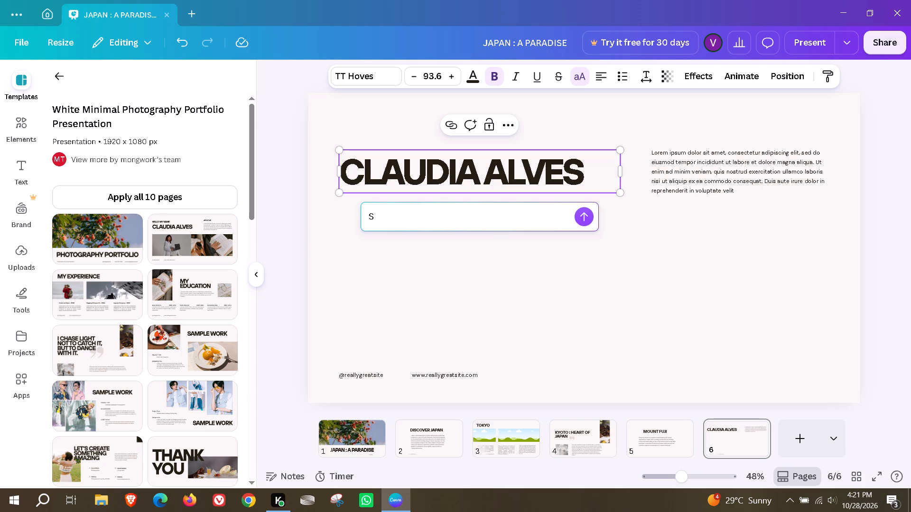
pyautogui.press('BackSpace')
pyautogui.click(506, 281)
# Replace the large placeholder name on page 6 with the title "SHIRAKAWA-GO".
pyautogui.doubleClick(499, 155)
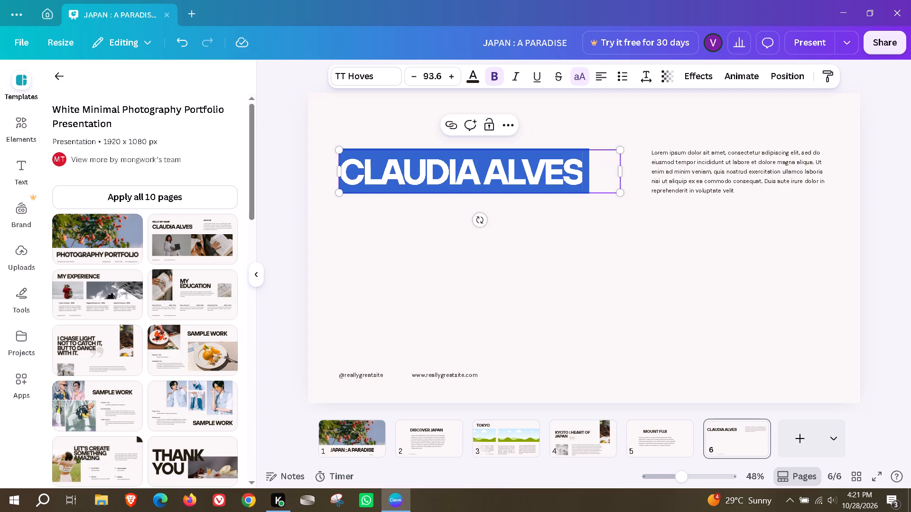
pyautogui.write('SHIRAKAWA')
pyautogui.press('space')
pyautogui.press('BackSpace')
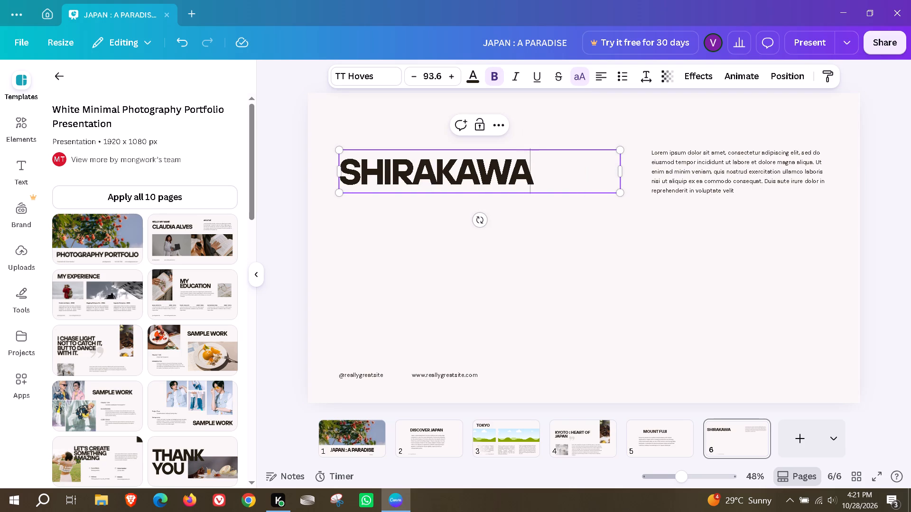
pyautogui.write('-GO')
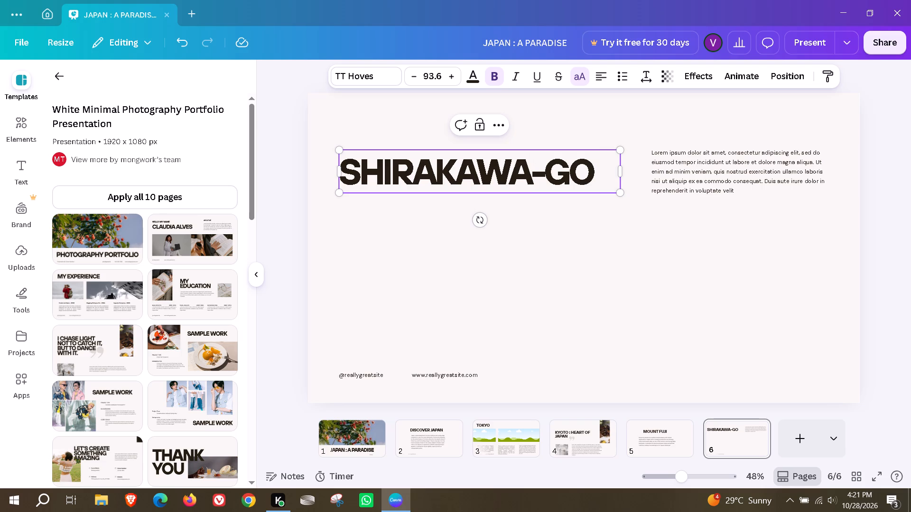
# Move the lorem ipsum paragraph on page 6 to the middle of the page, beneath the title.
pyautogui.moveTo(676, 183); pyautogui.dragTo(443, 285)
# Replace the lorem ipsum paragraph with Magic Write text from the prompt "generate 4-5 lines on shirakawa go village how it is fairytale village".
pyautogui.click(541, 234)
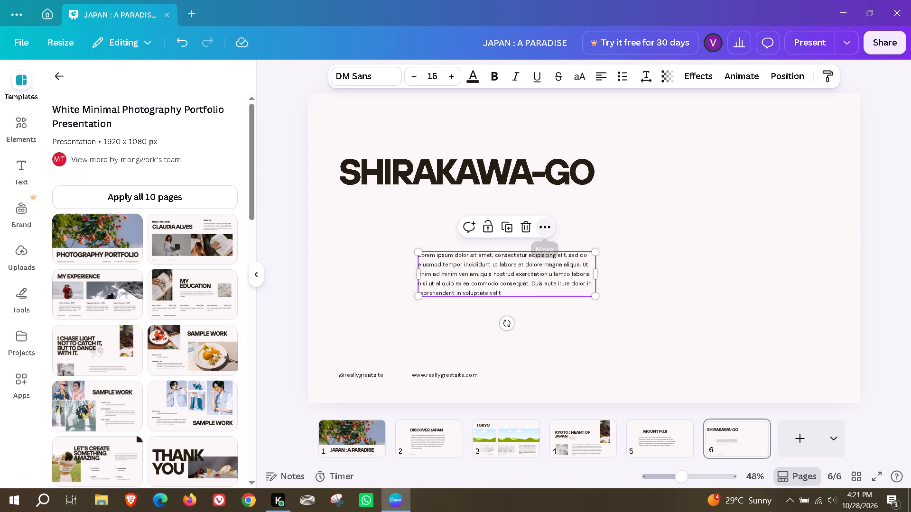
pyautogui.scroll(-3, 581, 389)
pyautogui.click(586, 449)
pyautogui.click(617, 264)
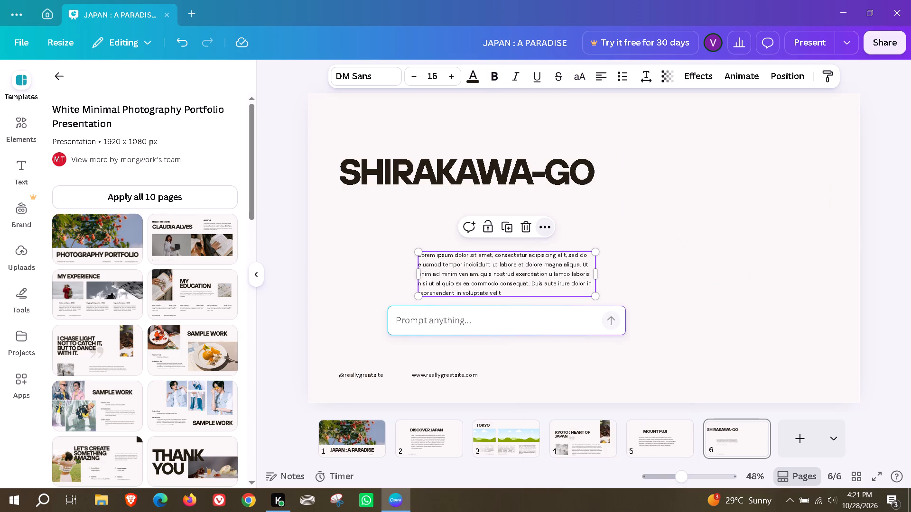
pyautogui.write('genertae')
pyautogui.press('space')
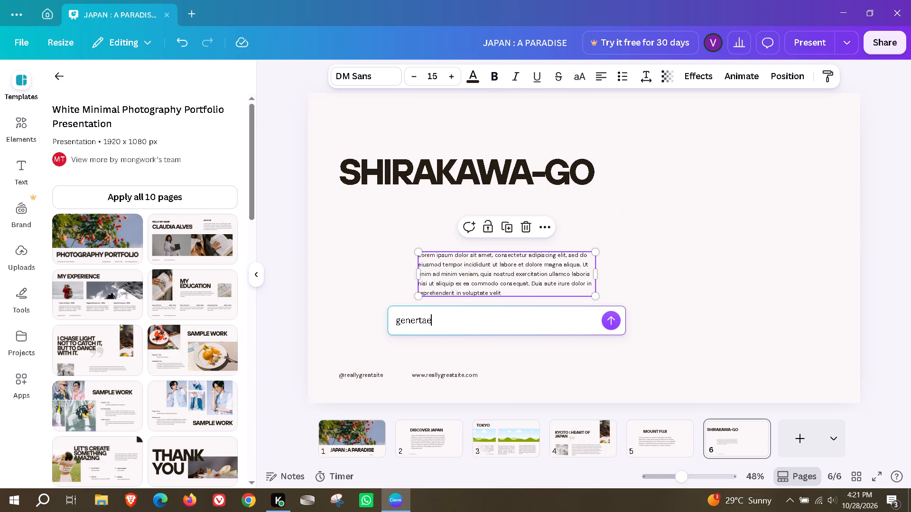
pyautogui.press('BackSpace')
pyautogui.press('BackSpace')
pyautogui.press('BackSpace')
pyautogui.press('BackSpace')
pyautogui.write('ate')
pyautogui.press('space')
pyautogui.write('4-5 l')
pyautogui.press('BackSpace')
pyautogui.write('line s')
pyautogui.press('BackSpace')
pyautogui.press('s')
pyautogui.press('BackSpace')
pyautogui.press('BackSpace')
pyautogui.write('s n')
pyautogui.press('BackSpace')
pyautogui.write('on shrak')
pyautogui.press('BackSpace')
pyautogui.press('BackSpace')
pyautogui.press('BackSpace')
pyautogui.write('irakaw')
pyautogui.press('space')
pyautogui.press('BackSpace')
pyautogui.write('a vil')
pyautogui.press('BackSpace')
pyautogui.press('BackSpace')
pyautogui.press('BackSpace')
pyautogui.write('go vikk')
pyautogui.press('BackSpace')
pyautogui.press('BackSpace')
pyautogui.write('llage how it i')
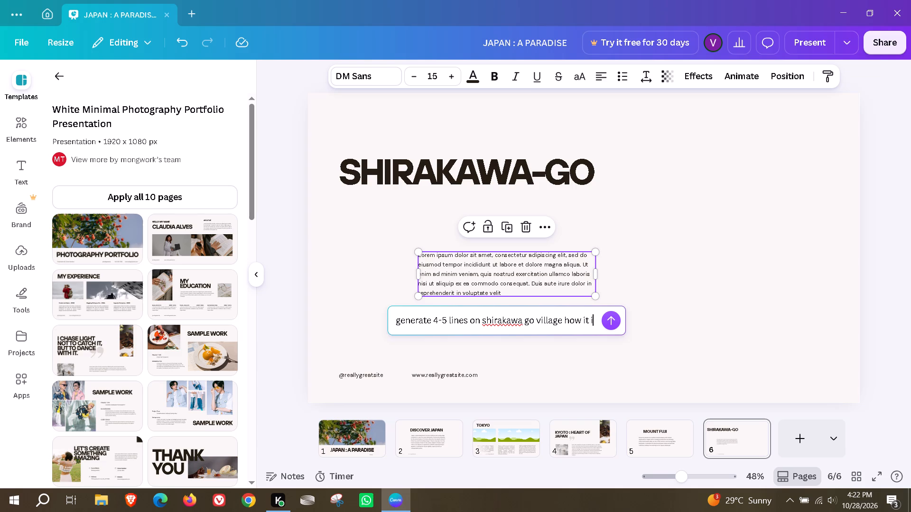
pyautogui.press('space')
pyautogui.press('BackSpace')
pyautogui.write('s fairytale village')
pyautogui.press('Return')
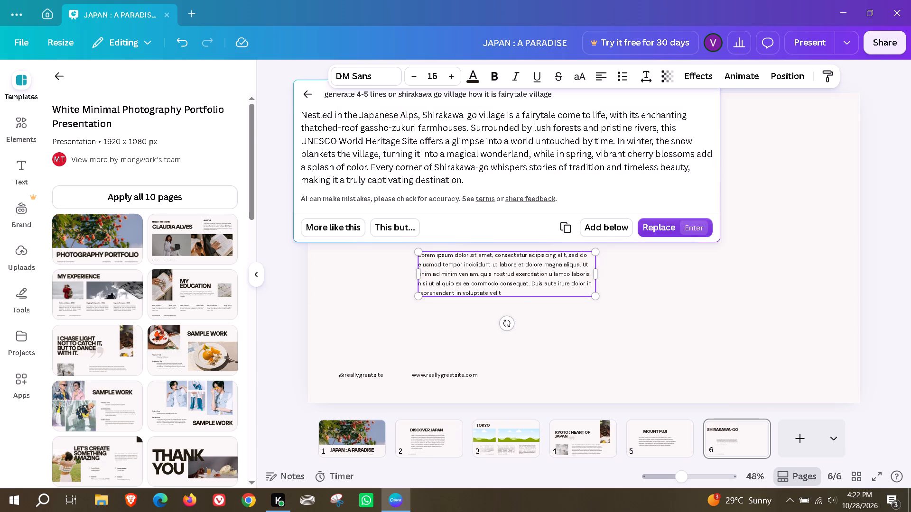
pyautogui.click(660, 229)
# Enlarge the Shirakawa-go paragraph proportionally to a font size of about 22.5.
pyautogui.moveTo(595, 337); pyautogui.dragTo(675, 393)
pyautogui.click(748, 304)
# Move the Shirakawa-go paragraph up towards the page centre and shift the "SHIRAKAWA-GO" title right so it sits above the paragraph.
pyautogui.moveTo(593, 327); pyautogui.dragTo(582, 304)
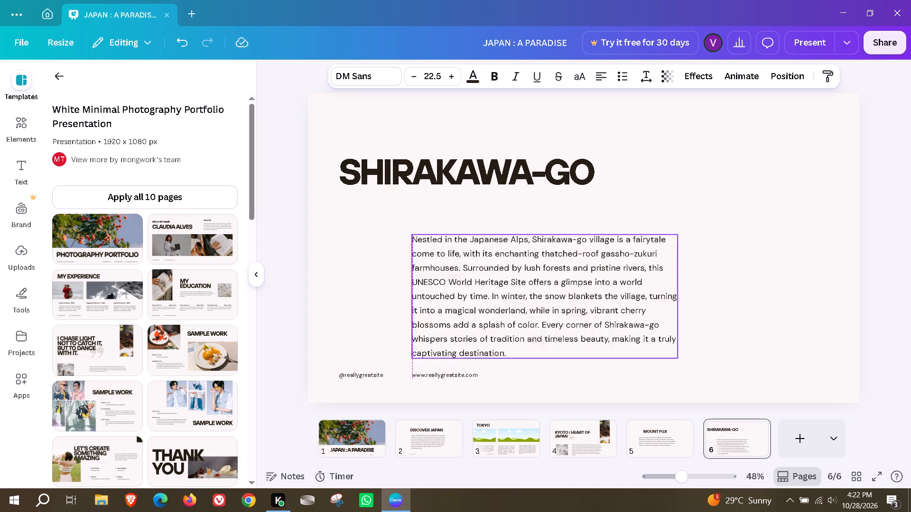
pyautogui.moveTo(582, 304); pyautogui.dragTo(588, 289)
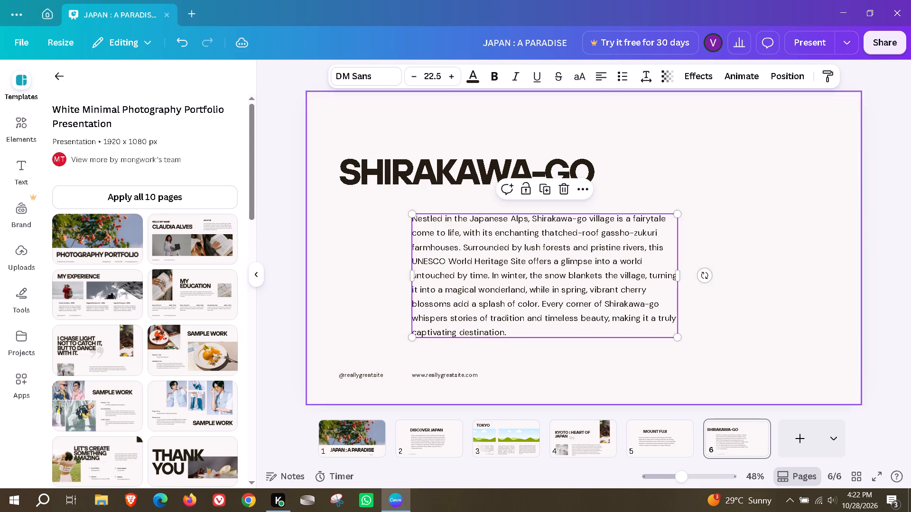
pyautogui.moveTo(575, 174); pyautogui.dragTo(657, 177)
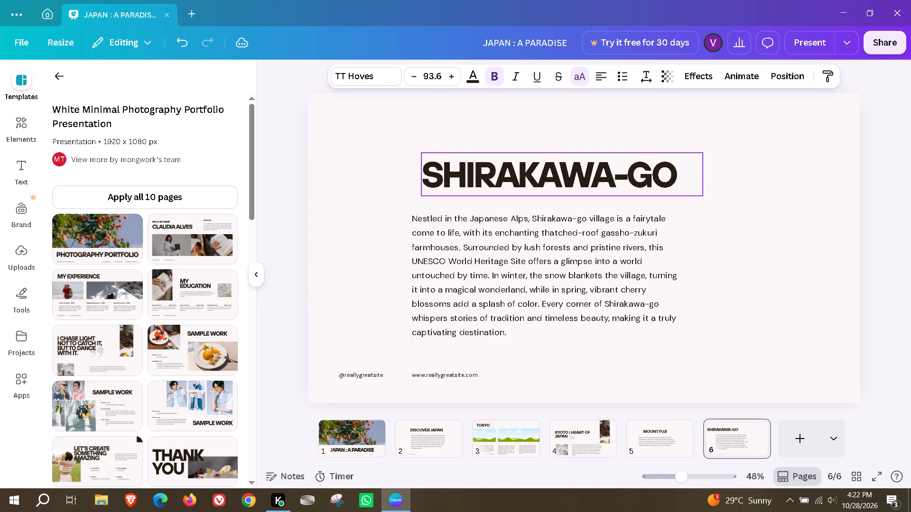
# Shift the "SHIRAKAWA-GO" title slightly left and up above the paragraph on page 6.
pyautogui.moveTo(657, 177); pyautogui.dragTo(641, 173)
pyautogui.click(778, 227)
pyautogui.click(742, 277)
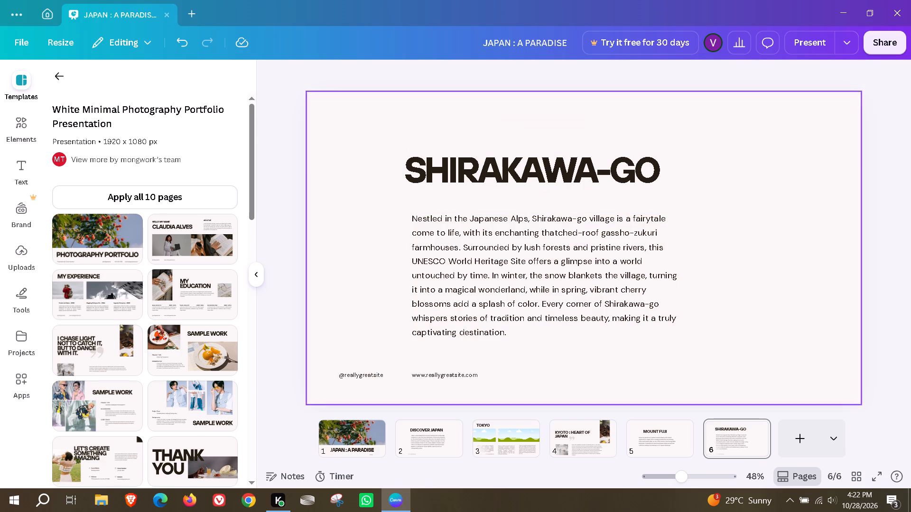
# Add the "CLAUDIA ALVES" template layout to the presentation as new page 7.
pyautogui.click(169, 243)
pyautogui.click(504, 283)
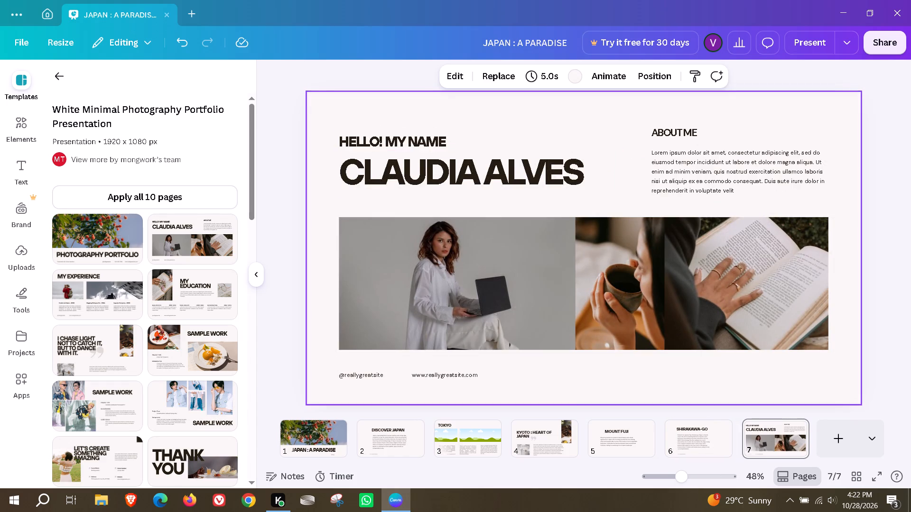
# Delete the "HELLO! MY NAME" and "ABOUT ME" text boxes from page 7.
pyautogui.click(396, 147)
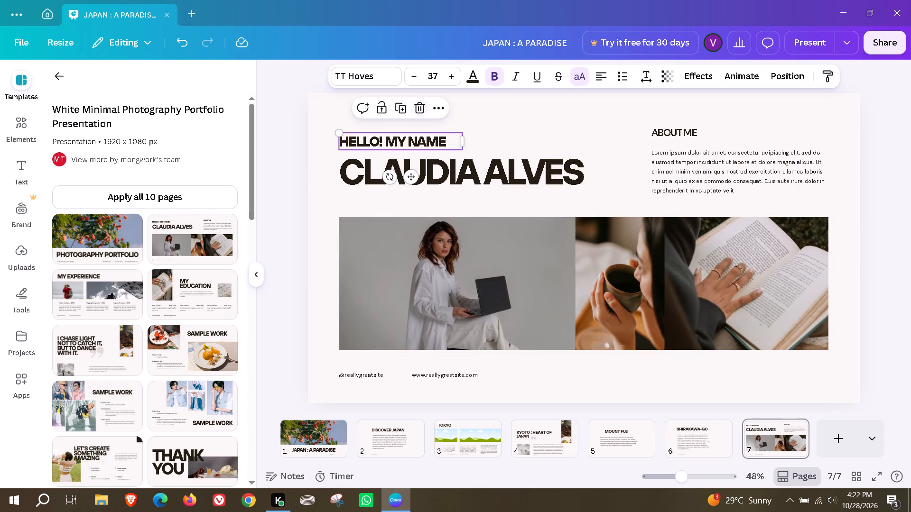
pyautogui.click(421, 113)
pyautogui.click(689, 131)
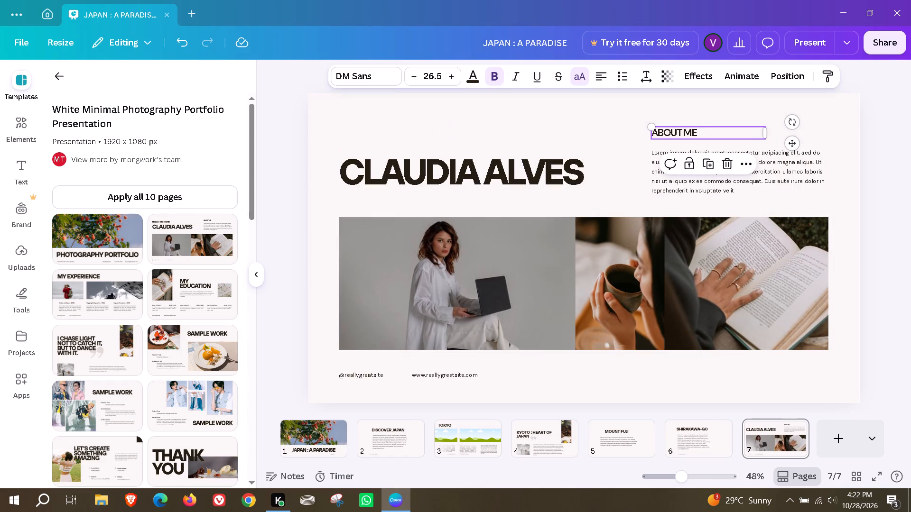
pyautogui.click(728, 161)
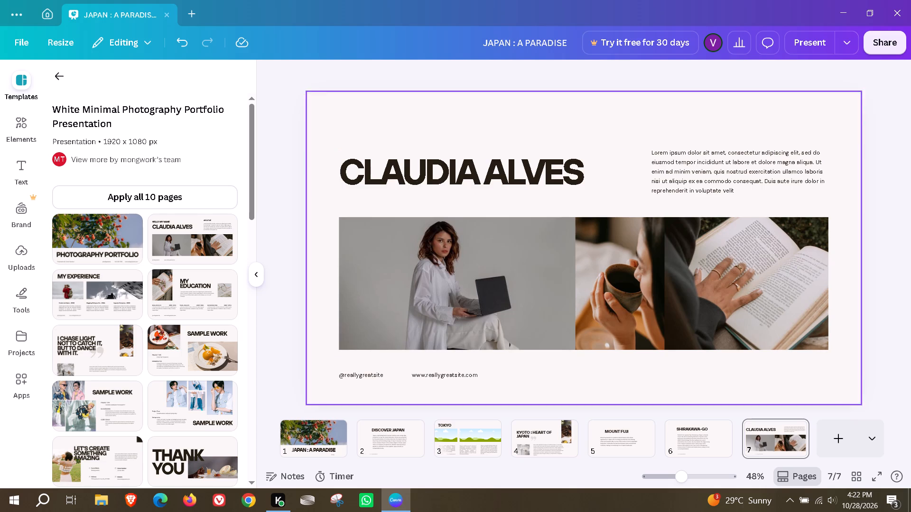
# Delete the three photos of the woman, the cup and the open book from page 7.
pyautogui.click(451, 264)
pyautogui.click(477, 186)
pyautogui.click(628, 253)
pyautogui.click(639, 192)
pyautogui.click(751, 268)
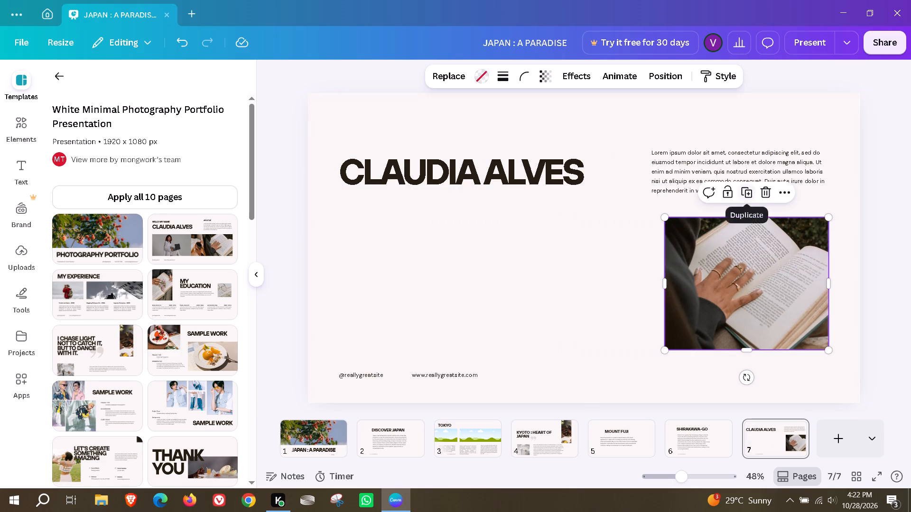
pyautogui.click(764, 198)
pyautogui.doubleClick(509, 177)
pyautogui.click(510, 133)
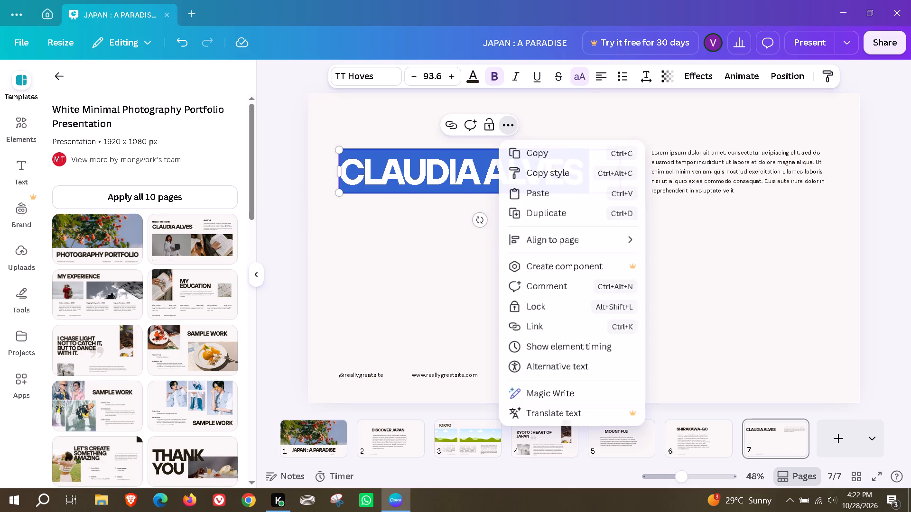
pyautogui.click(736, 247)
pyautogui.doubleClick(487, 179)
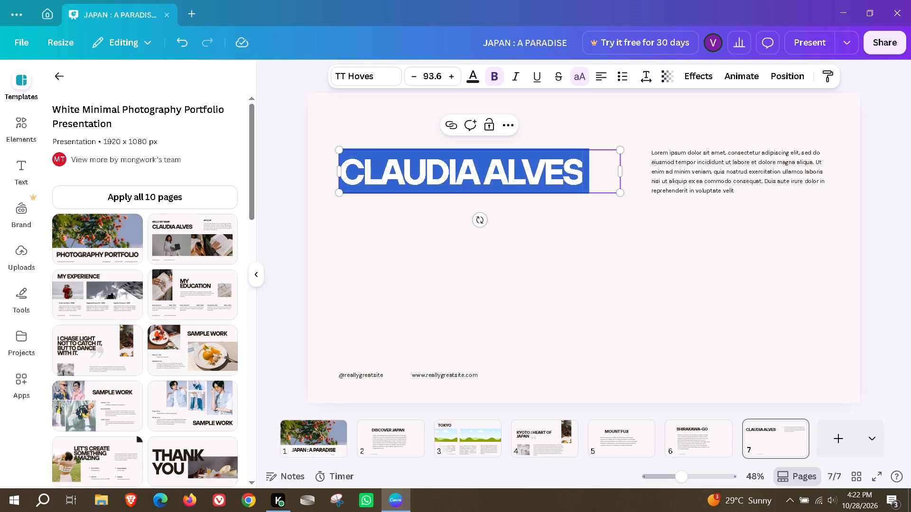
pyautogui.write('TAK')
pyautogui.write('AYAMA')
pyautogui.press('space')
pyautogui.write(':')
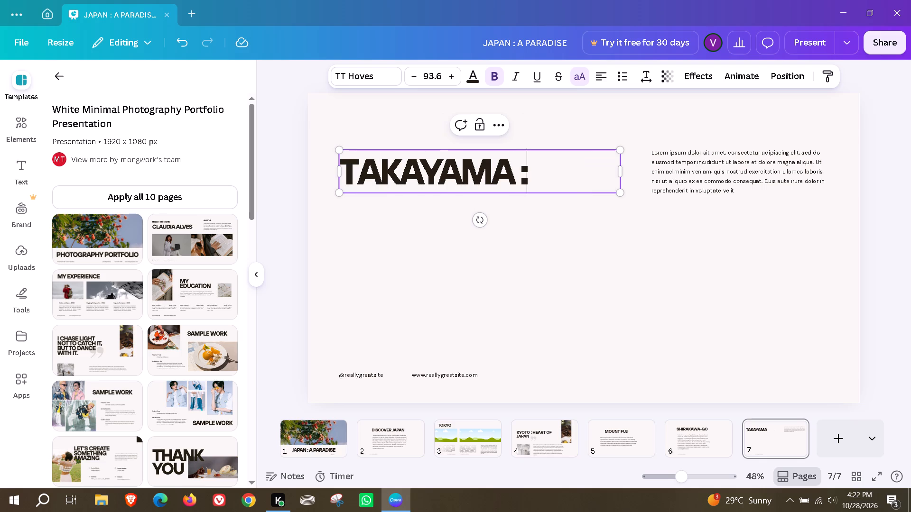
pyautogui.press('space')
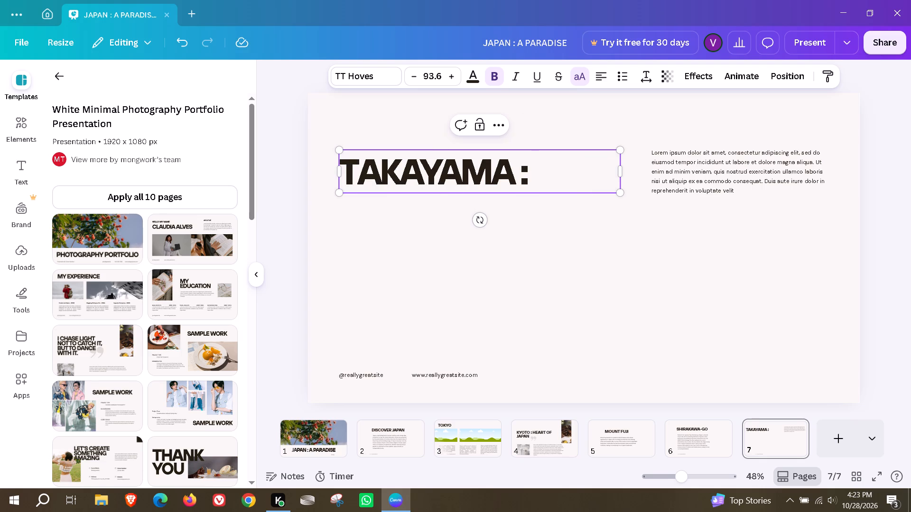
pyautogui.write('OLD JAPAN')
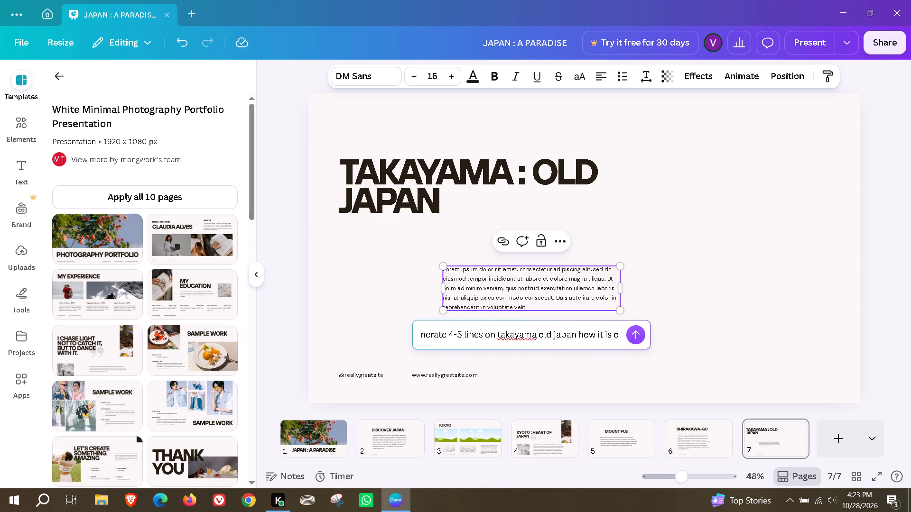
pyautogui.press('BackSpace')
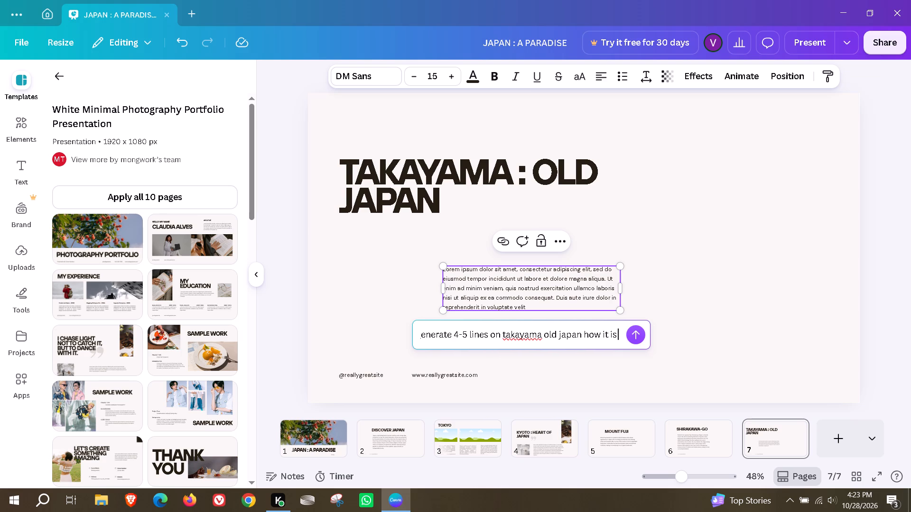
pyautogui.write('like a journey to old japan')
pyautogui.press('Return')
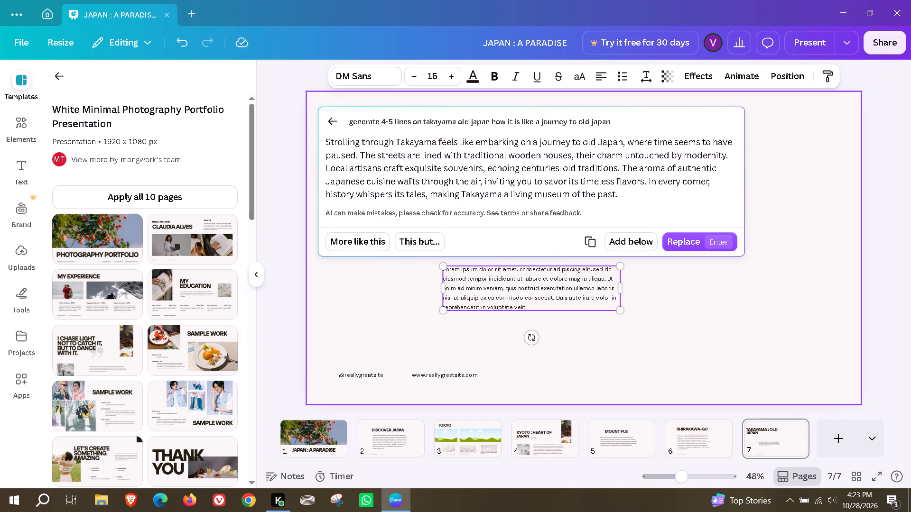
pyautogui.click(679, 247)
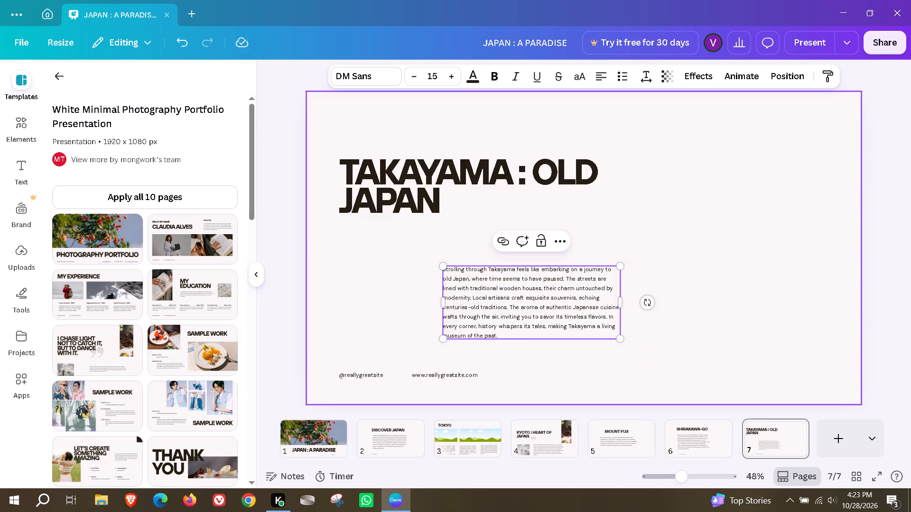
# Enlarge the Takayama paragraph proportionally to a font size of about 25 and move it up, just below the title.
pyautogui.moveTo(620, 342); pyautogui.dragTo(707, 372)
pyautogui.click(768, 327)
pyautogui.moveTo(617, 350); pyautogui.dragTo(610, 313)
pyautogui.moveTo(701, 336); pyautogui.dragTo(727, 357)
pyautogui.click(795, 316)
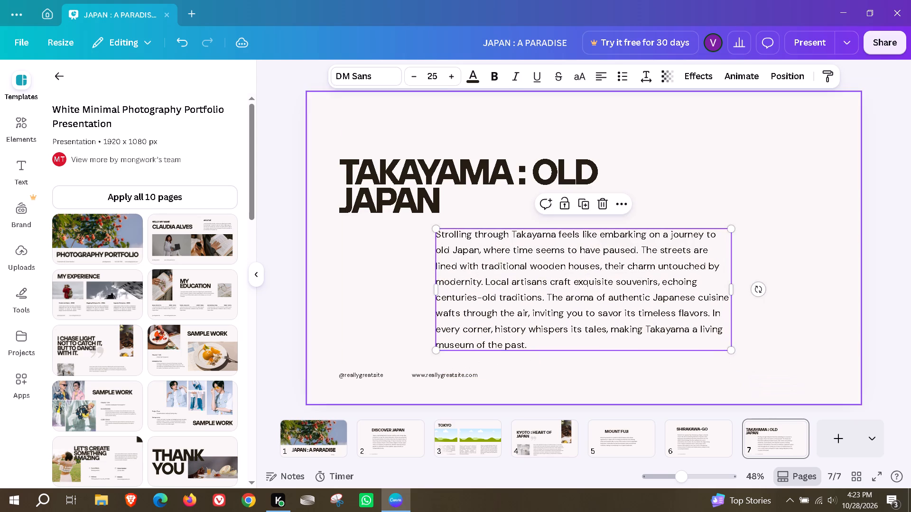
# Add the "LET'S CREATE SOMETHING AMAZING" template layout as new page 8.
pyautogui.scroll(-2, 776, 448)
pyautogui.scroll(-1, 169, 344)
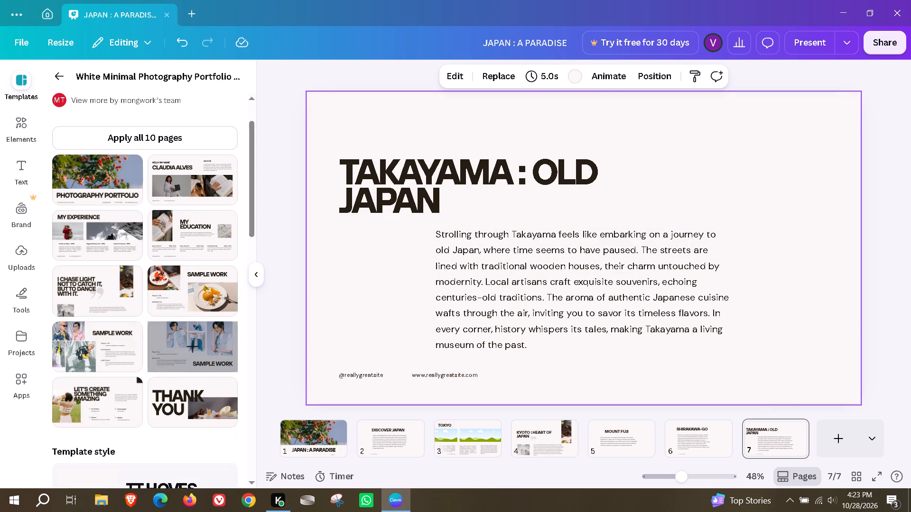
pyautogui.click(121, 411)
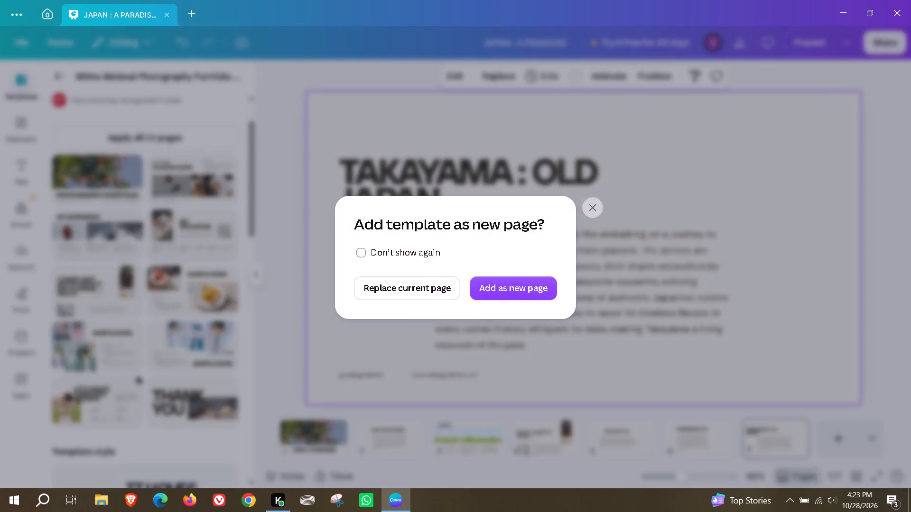
pyautogui.click(543, 293)
# Remove the woman's photo from its frame on page 8, keeping the empty image frame.
pyautogui.doubleClick(376, 273)
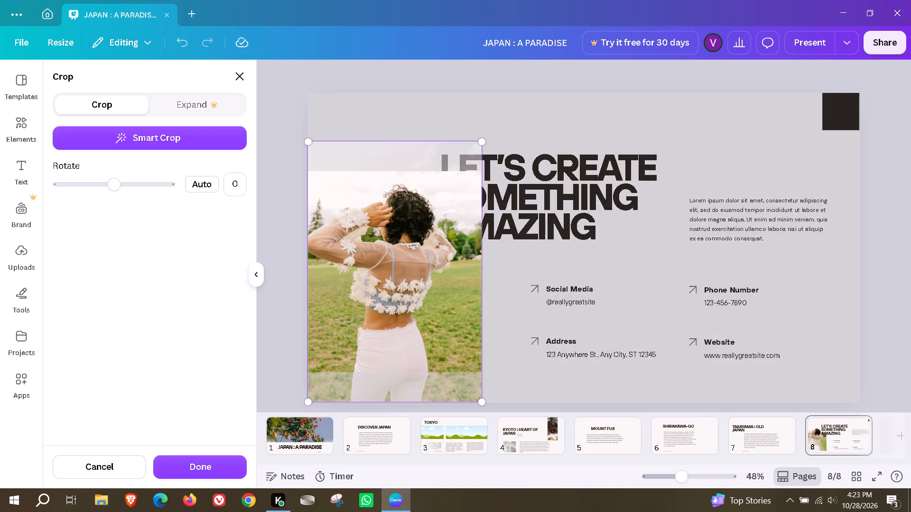
pyautogui.click(506, 290)
pyautogui.click(409, 279)
pyautogui.click(415, 160)
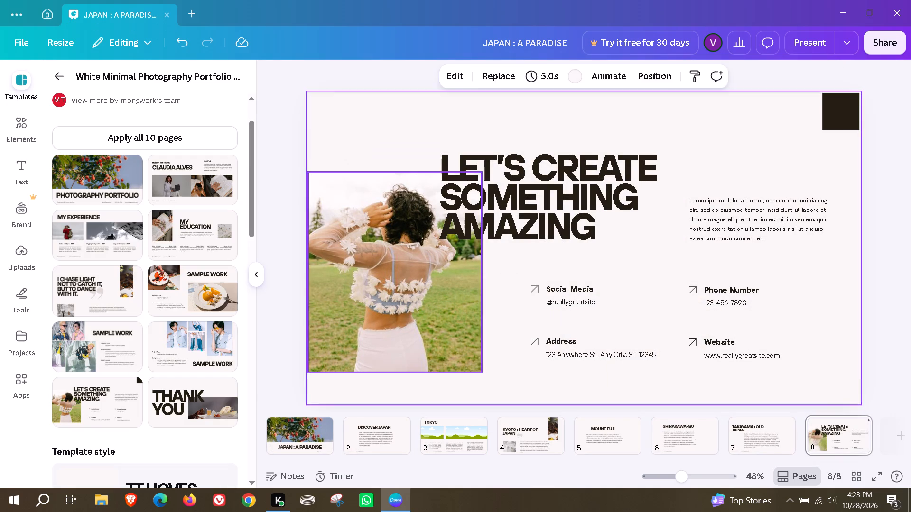
pyautogui.click(406, 245)
pyautogui.click(416, 155)
pyautogui.click(418, 183)
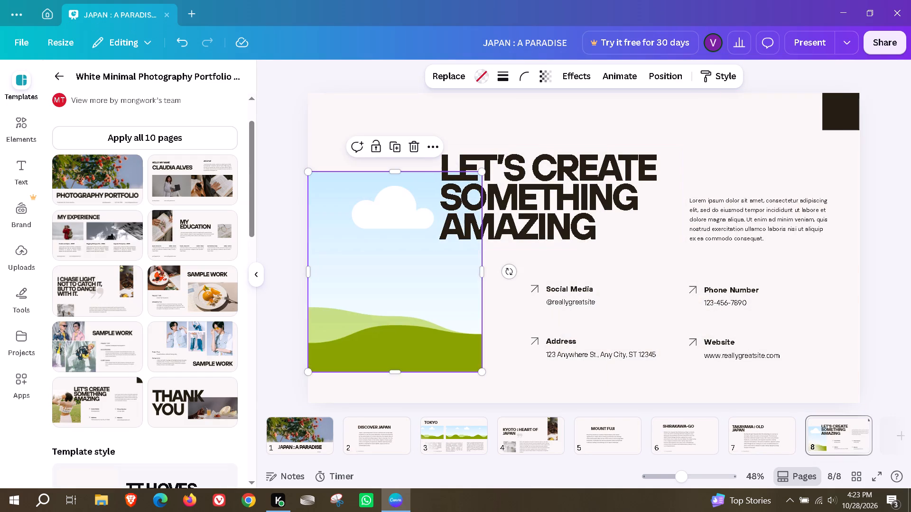
# Replace the "LET'S CREATE SOMETHING AMAZING" title on page 8 with "OSAKA : FOOD , FUN AND NIGHLIFE".
pyautogui.tripleClick(530, 203)
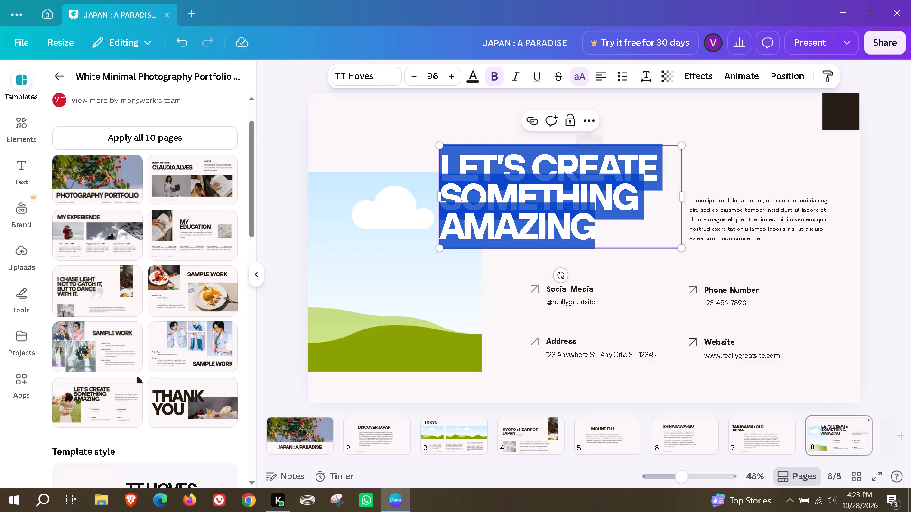
pyautogui.write('OSAKA')
pyautogui.press('space')
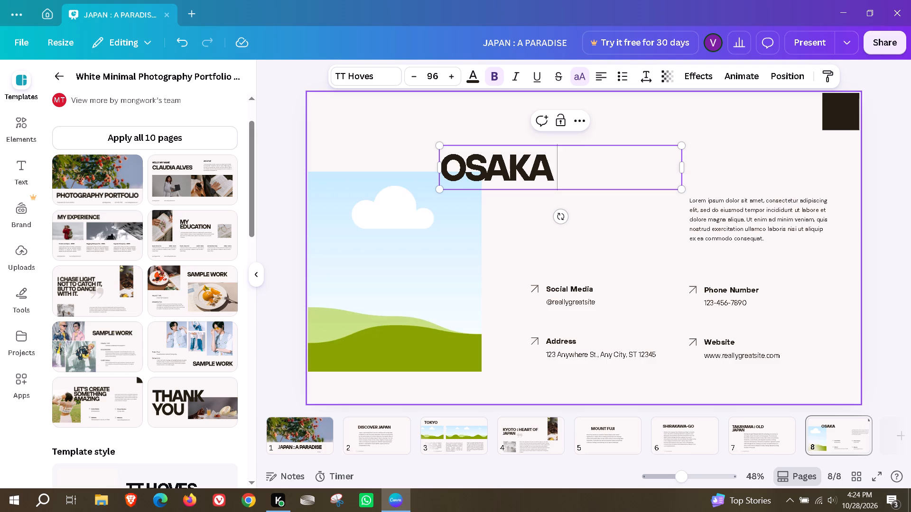
pyautogui.write(': FOOD , FUN')
pyautogui.press('space')
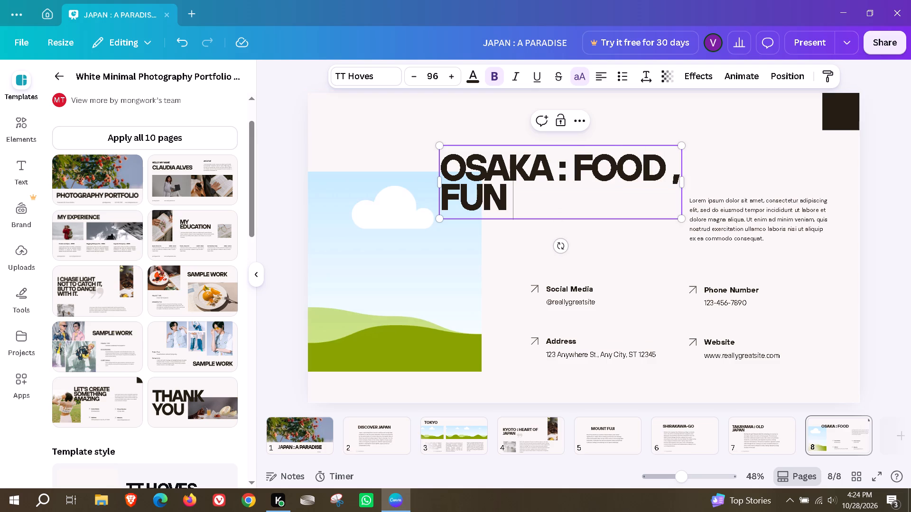
pyautogui.write('and NIGHLIF')
pyautogui.press('space')
pyautogui.hotkey('shift', 'BackSpace')
pyautogui.hotkey('shift', 'e')
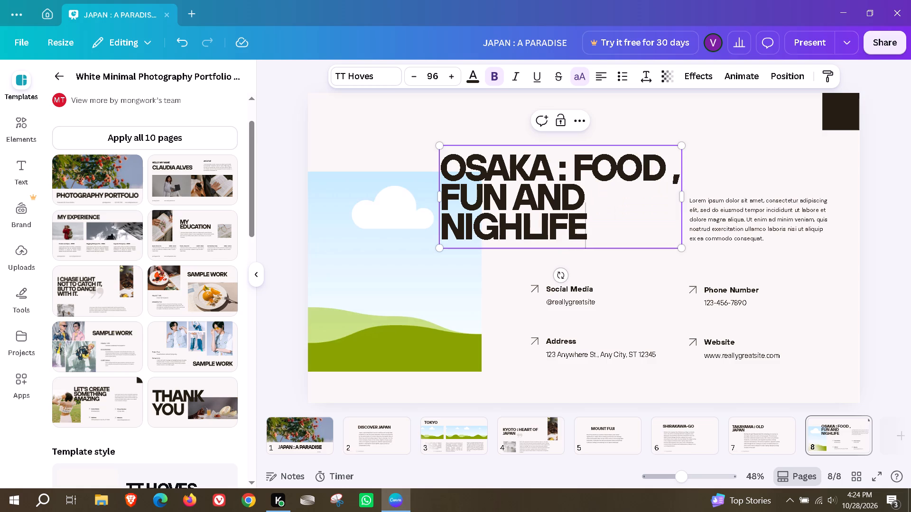
pyautogui.click(724, 151)
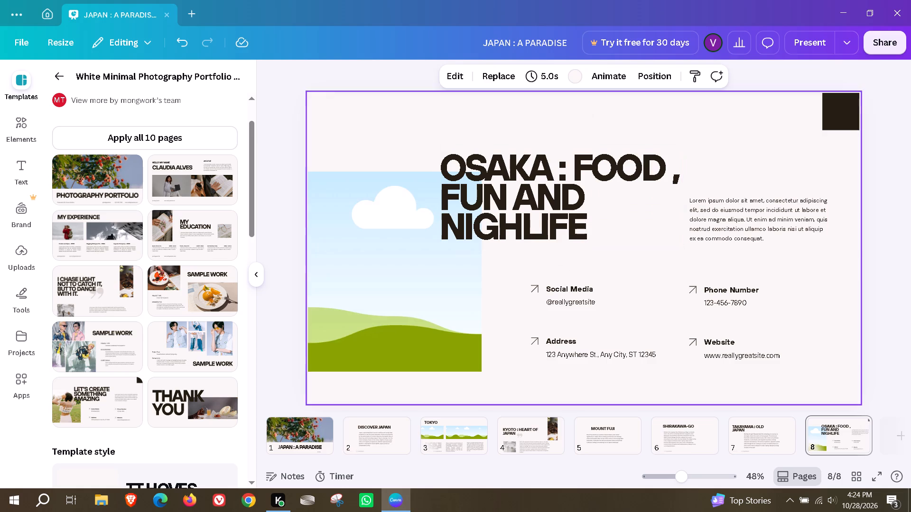
# Delete the social media, phone number, address and website details with their arrow icons from page 8.
pyautogui.moveTo(525, 276); pyautogui.dragTo(752, 363)
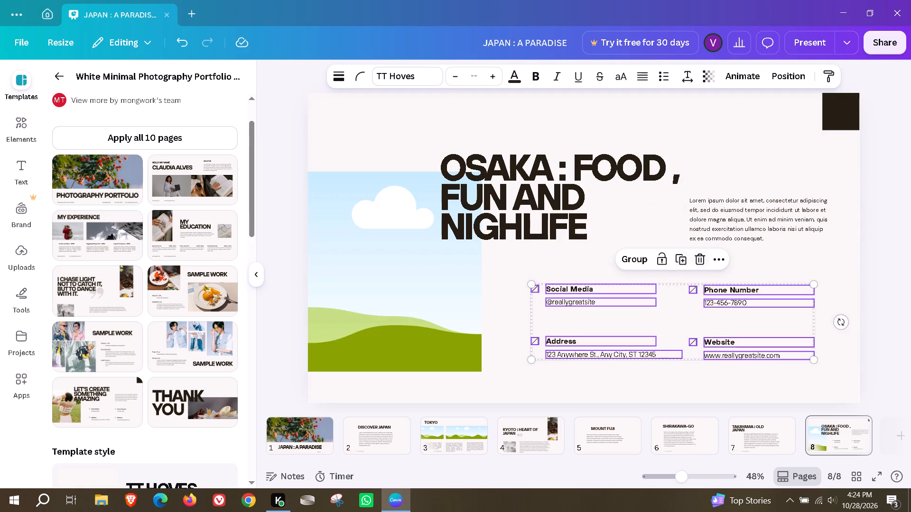
pyautogui.click(700, 256)
# Move the lorem ipsum paragraph on page 8 beneath the Osaka title, beside the image frame.
pyautogui.moveTo(733, 219); pyautogui.dragTo(617, 306)
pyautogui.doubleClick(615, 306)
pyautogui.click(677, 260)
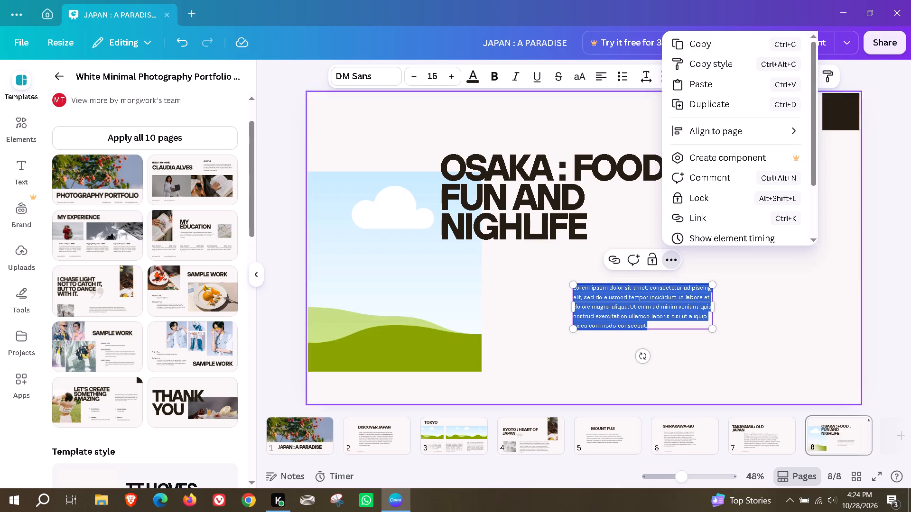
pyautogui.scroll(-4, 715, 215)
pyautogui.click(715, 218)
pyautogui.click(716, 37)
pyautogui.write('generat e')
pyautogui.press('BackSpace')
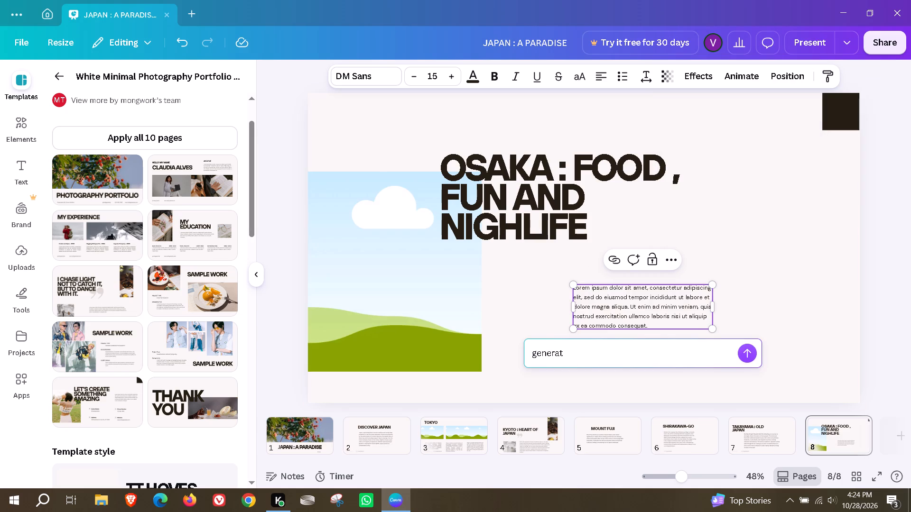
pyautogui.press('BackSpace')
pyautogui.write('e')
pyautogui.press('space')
# Correct "NIGHLIFE" to "NIGHTLIFE" in the Osaka title on page 8.
pyautogui.click(508, 217)
pyautogui.click(523, 224)
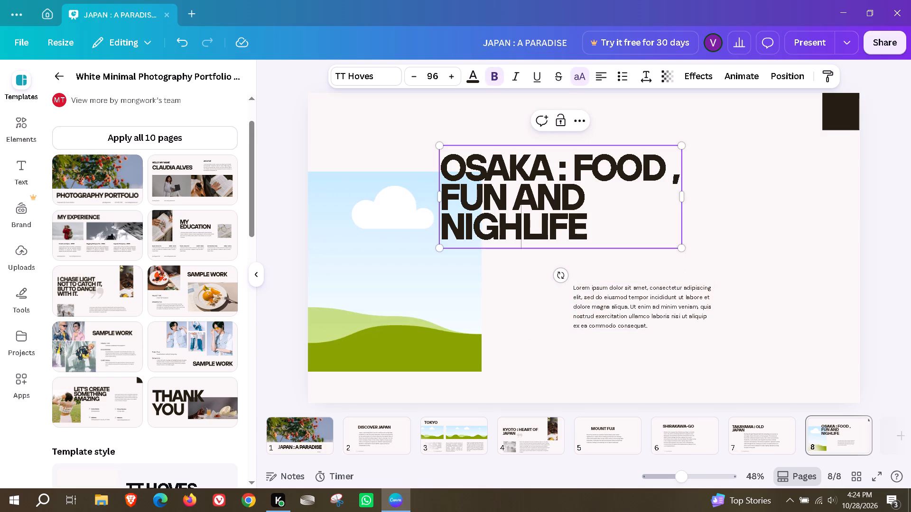
pyautogui.press('t')
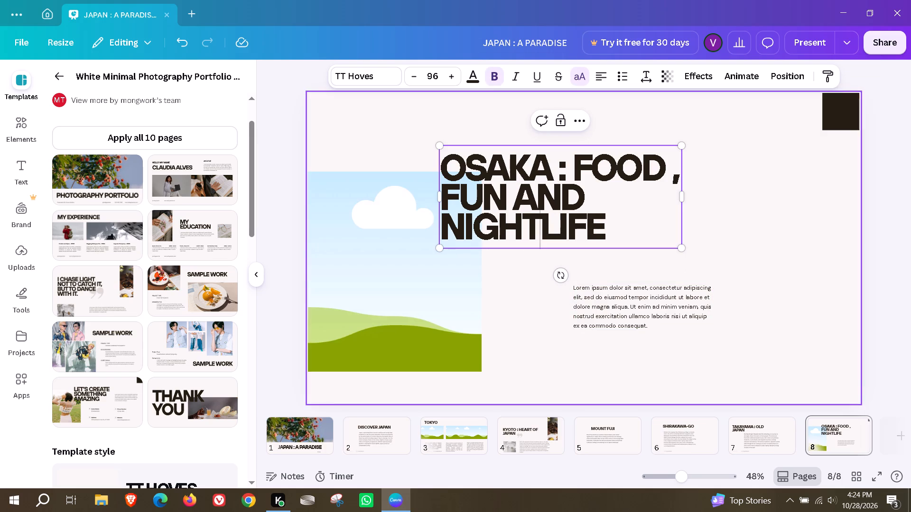
# Replace the lorem ipsum paragraph on page 8 with Magic Write text prompted by "generate 4-5 lines on osaka food fun and nighlife experience".
pyautogui.doubleClick(663, 317)
pyautogui.click(682, 260)
pyautogui.click(679, 264)
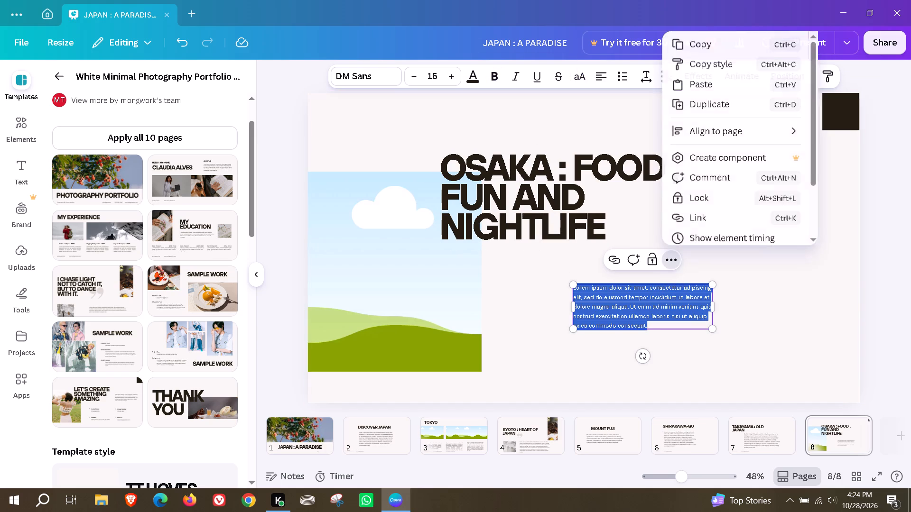
pyautogui.scroll(-3, 734, 217)
pyautogui.click(734, 217)
pyautogui.click(724, 47)
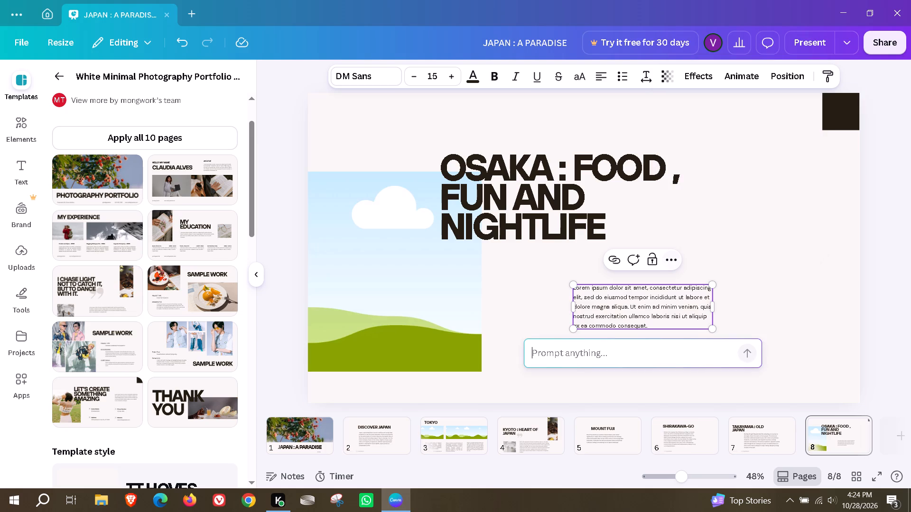
pyautogui.write('generata')
pyautogui.press('BackSpace')
pyautogui.write('e')
pyautogui.press('space')
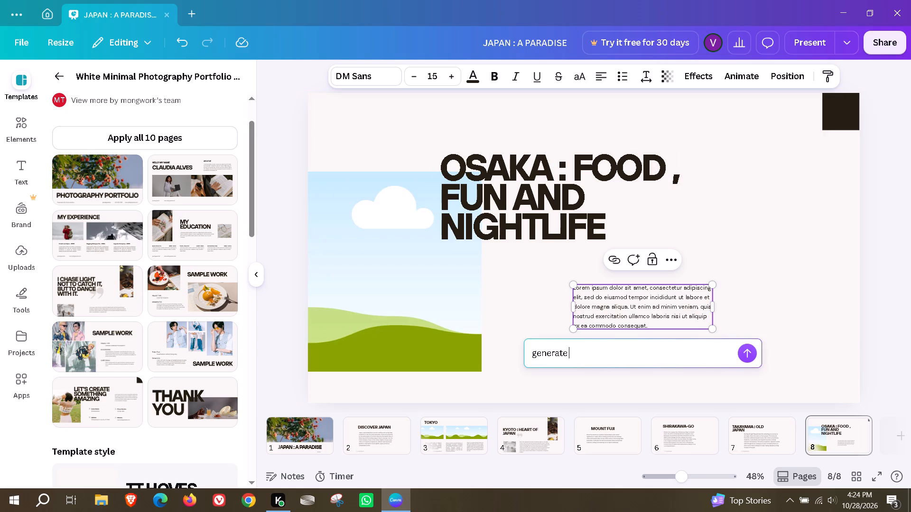
pyautogui.write('4-5 lines on')
pyautogui.press('space')
pyautogui.write('osaka')
pyautogui.press('space')
pyautogui.write('food fun and nighlife experience')
pyautogui.press('Return')
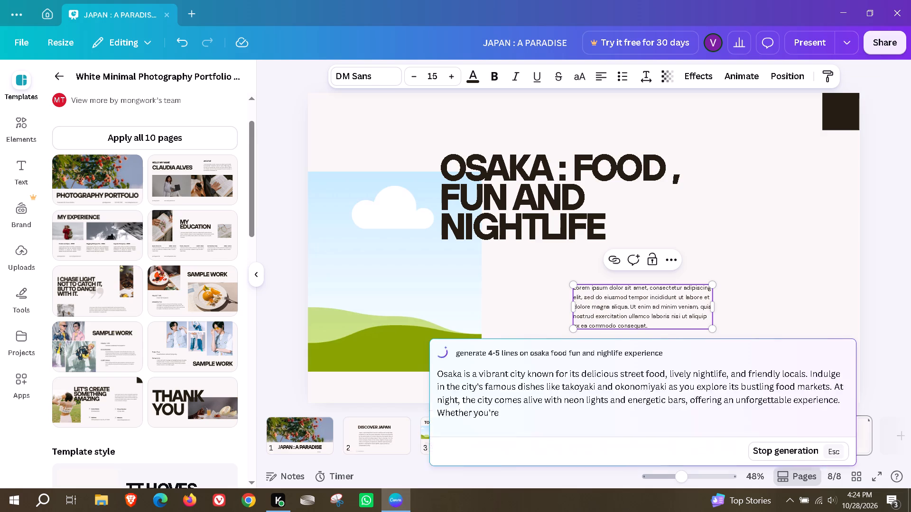
pyautogui.click(801, 258)
# Enlarge the Osaka paragraph to font size 21.6, widen its text box, and centre it beneath the title beside the image frame.
pyautogui.moveTo(710, 365); pyautogui.dragTo(729, 383)
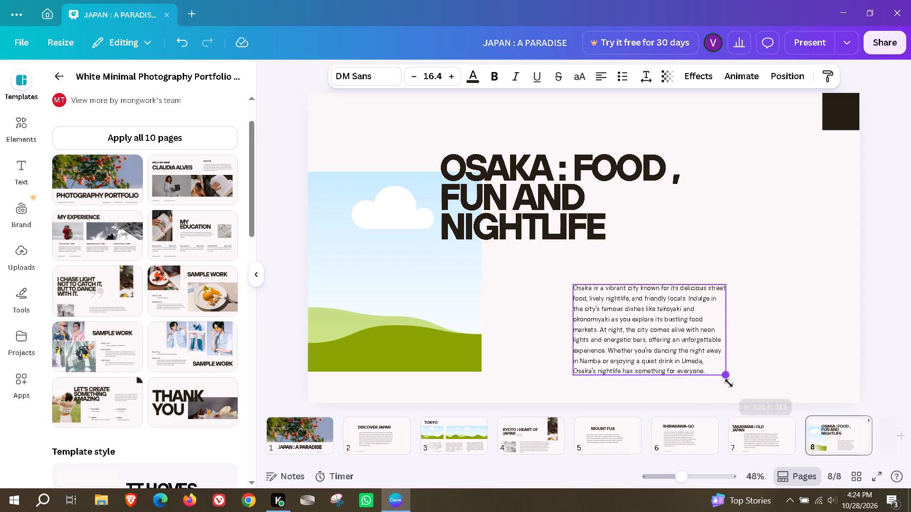
pyautogui.moveTo(729, 383); pyautogui.dragTo(766, 406)
pyautogui.click(811, 338)
pyautogui.moveTo(706, 364); pyautogui.dragTo(688, 333)
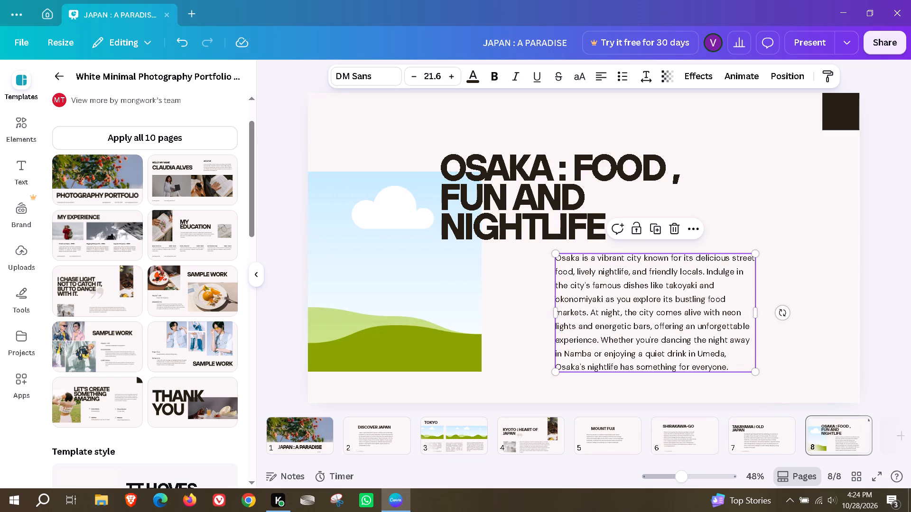
pyautogui.click(758, 315)
pyautogui.moveTo(761, 316); pyautogui.dragTo(785, 321)
pyautogui.click(821, 349)
pyautogui.moveTo(710, 333); pyautogui.dragTo(698, 332)
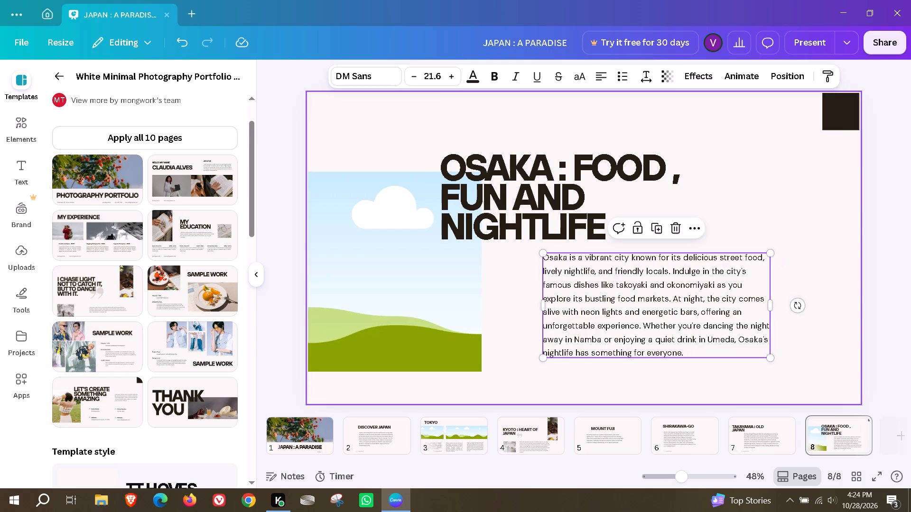
pyautogui.click(810, 348)
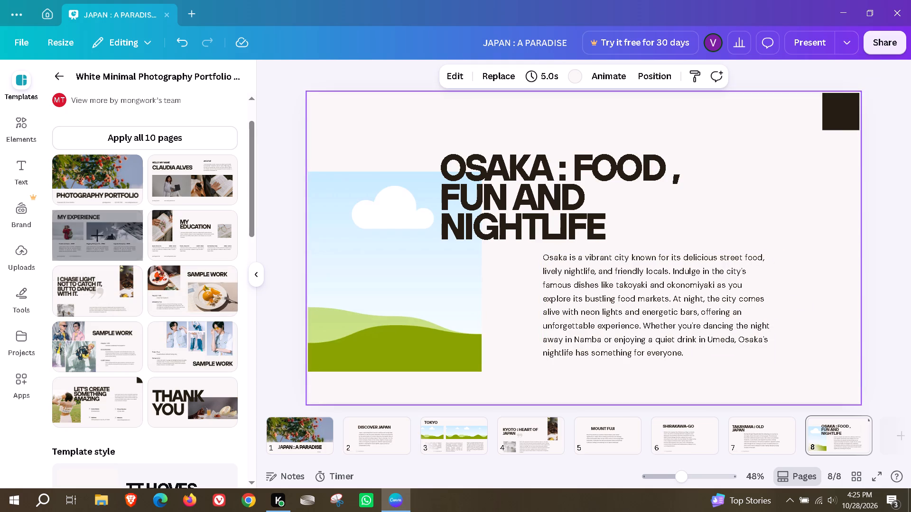
# Add the "MY EDUCATION" template layout as page 9.
pyautogui.click(182, 238)
pyautogui.click(530, 289)
pyautogui.click(388, 197)
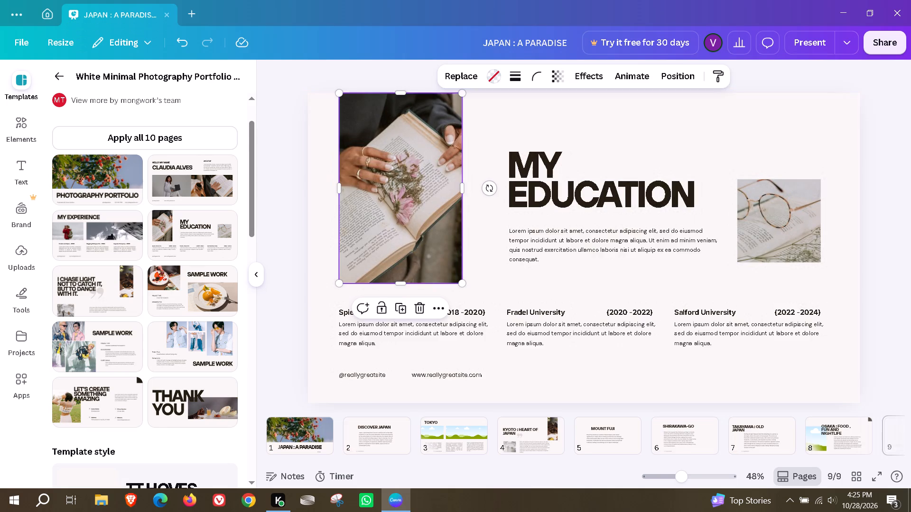
# Delete the three university entries with their dates and descriptions from page 9.
pyautogui.doubleClick(559, 199)
pyautogui.moveTo(322, 300); pyautogui.dragTo(333, 319)
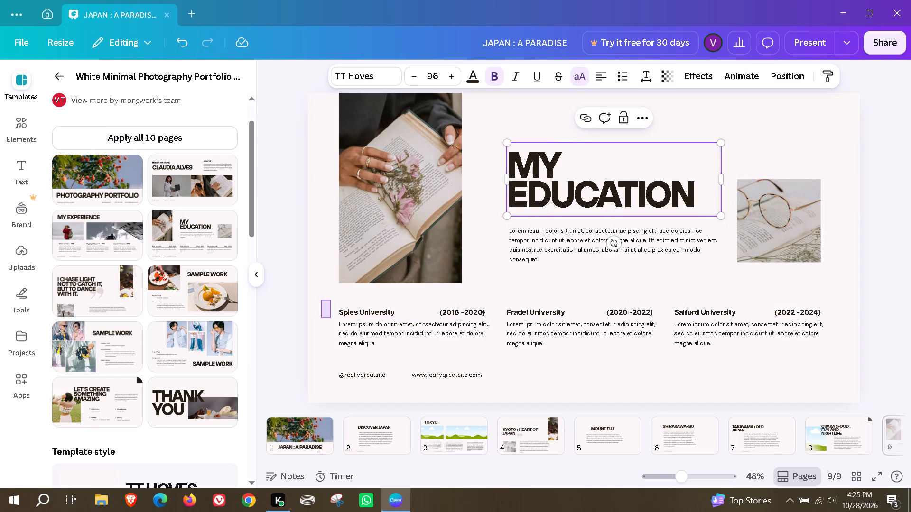
pyautogui.moveTo(333, 319); pyautogui.dragTo(807, 366)
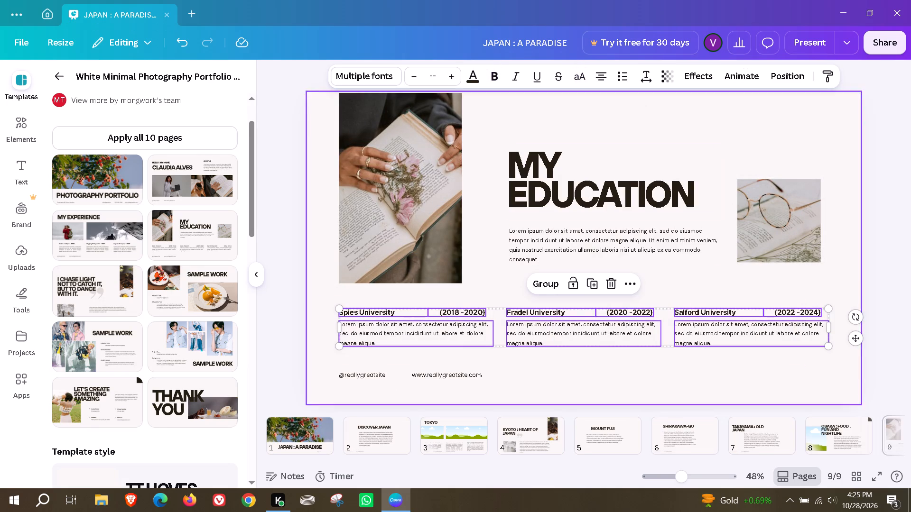
pyautogui.click(614, 288)
# Replace the "MY EDUCATION" title on page 9 with "HOKKAIDO".
pyautogui.doubleClick(625, 192)
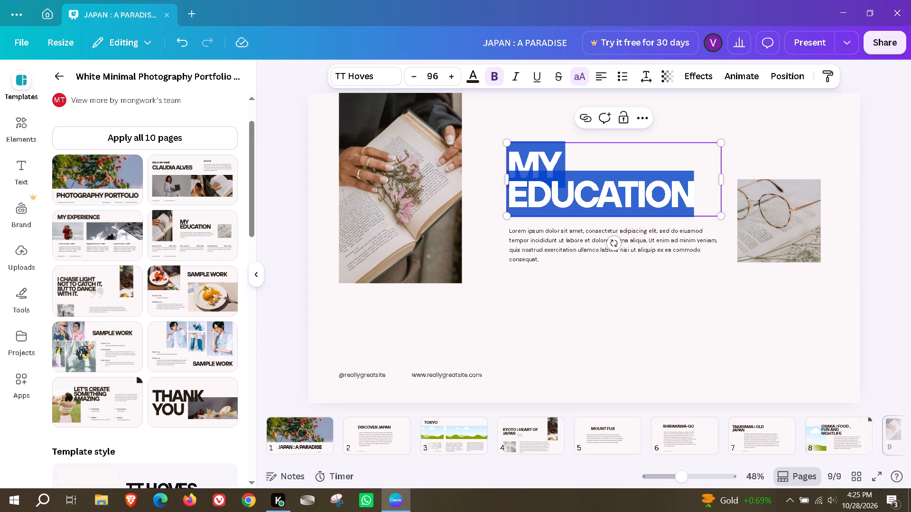
pyautogui.write('HOKKAIDO')
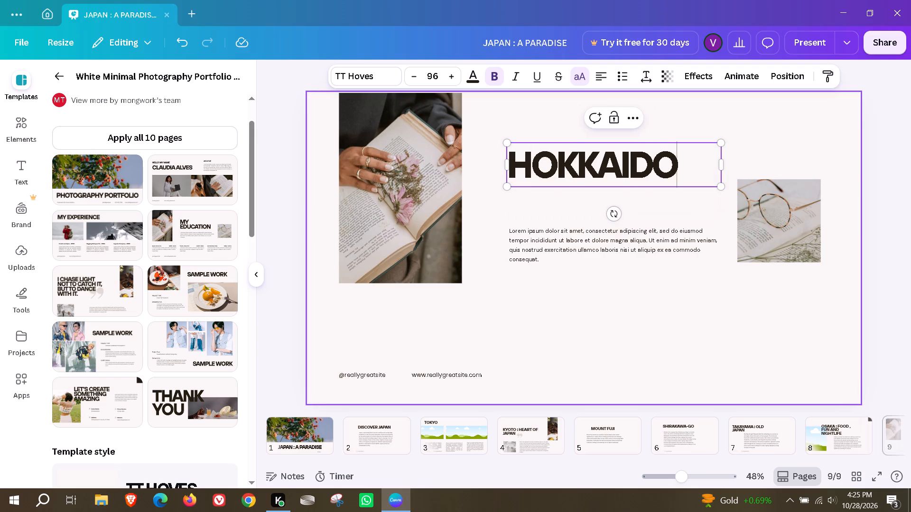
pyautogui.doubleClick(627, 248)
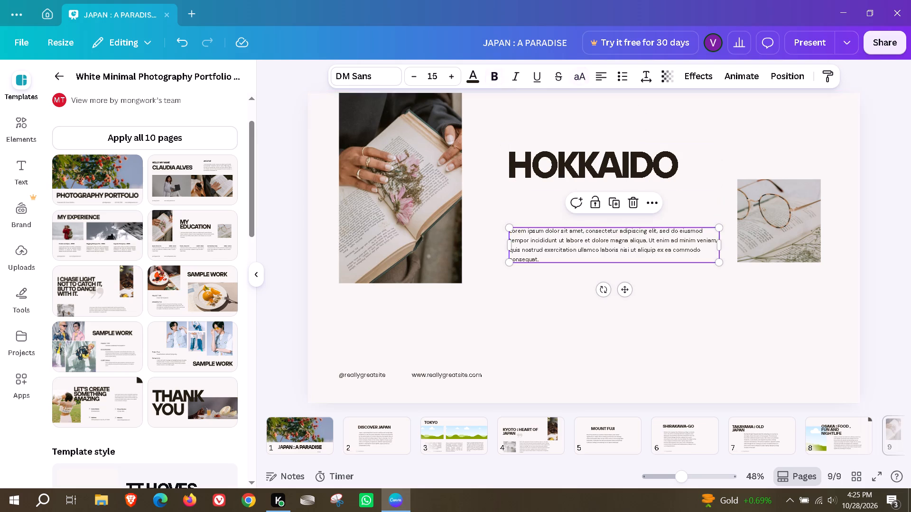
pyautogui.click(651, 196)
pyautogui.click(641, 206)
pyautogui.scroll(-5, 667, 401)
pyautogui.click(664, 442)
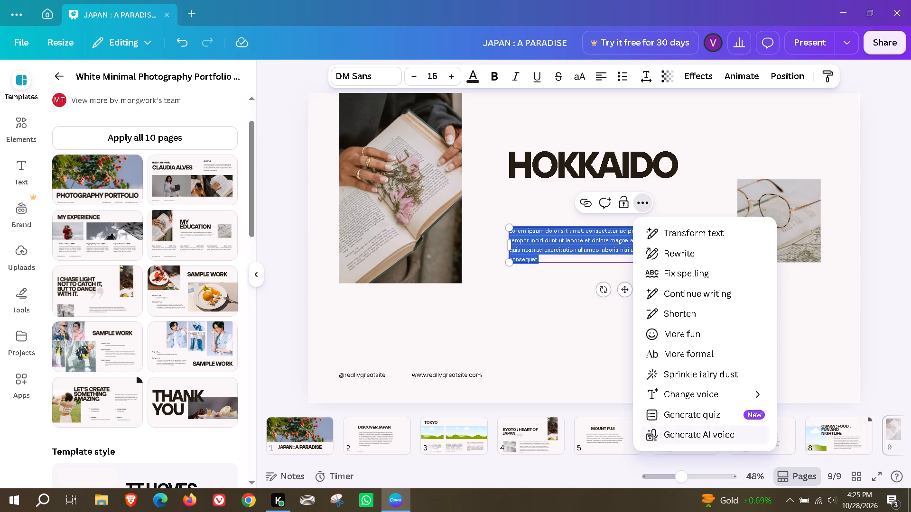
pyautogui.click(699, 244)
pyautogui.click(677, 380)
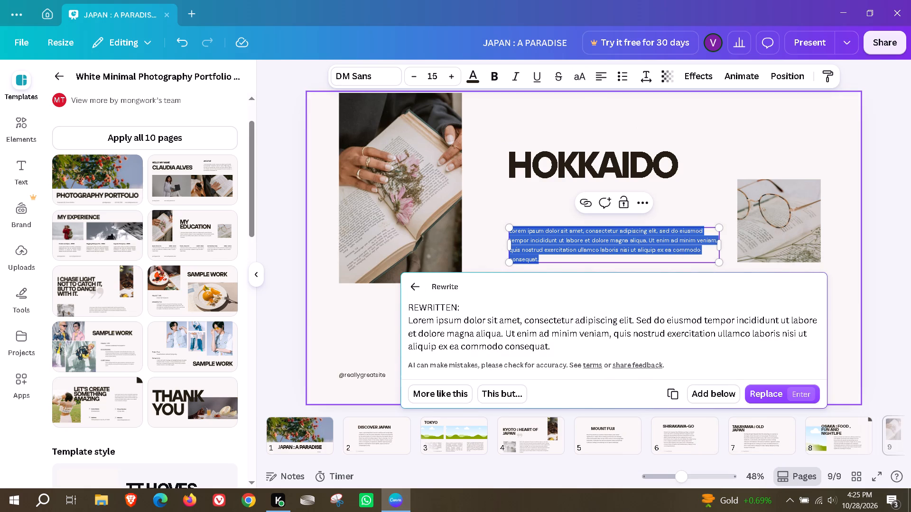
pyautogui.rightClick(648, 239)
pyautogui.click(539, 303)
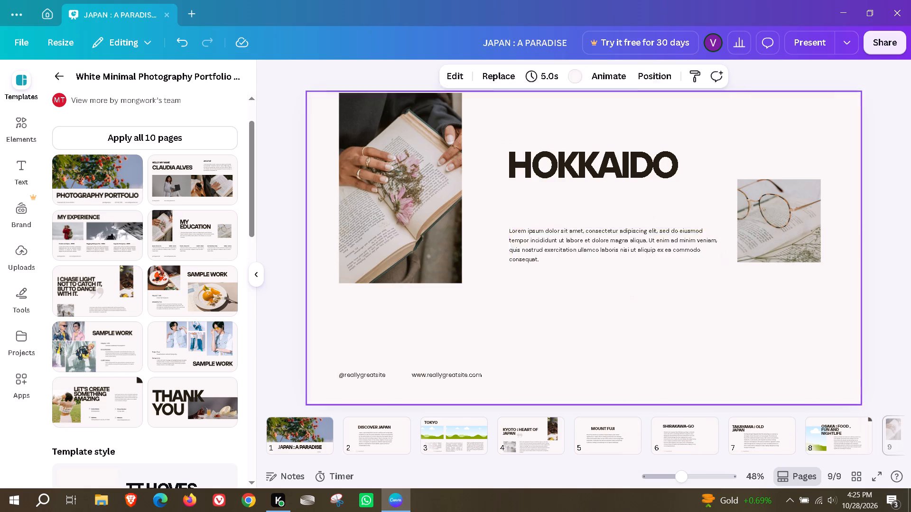
# Replace the lorem ipsum paragraph on page 9 with Magic Write text prompted by "generate 3-4 on hokkaido ladscape in japan".
pyautogui.doubleClick(637, 253)
pyautogui.click(647, 201)
pyautogui.scroll(-5, 685, 418)
pyautogui.click(686, 444)
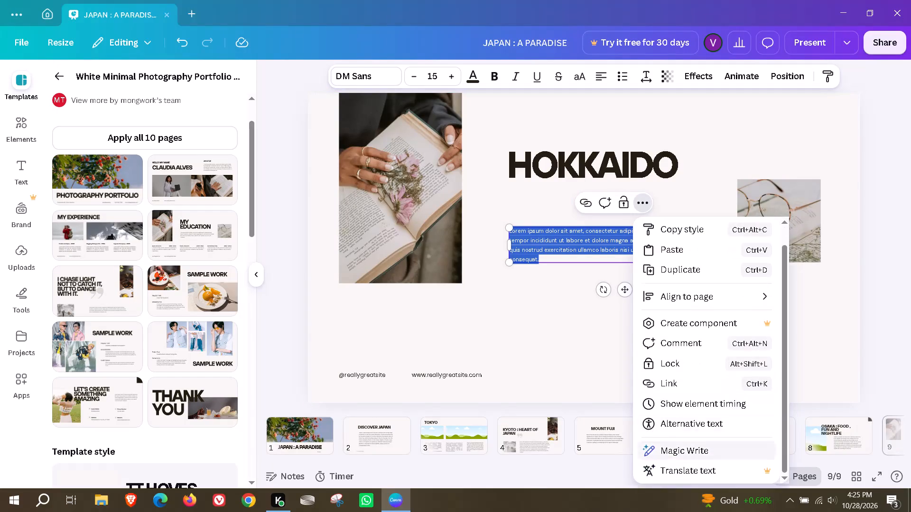
pyautogui.click(686, 236)
pyautogui.write('generate')
pyautogui.press('space')
pyautogui.write('3-4 on hokkaido villa')
pyautogui.press('BackSpace')
pyautogui.press('BackSpace')
pyautogui.press('BackSpace')
pyautogui.press('BackSpace')
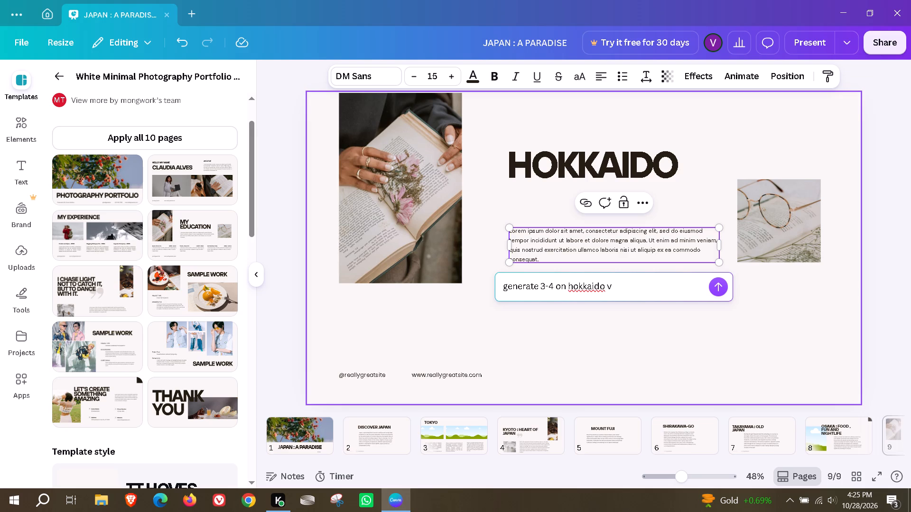
pyautogui.press('BackSpace')
pyautogui.write('ladscape')
pyautogui.press('space')
pyautogui.write('in japan')
pyautogui.press('Return')
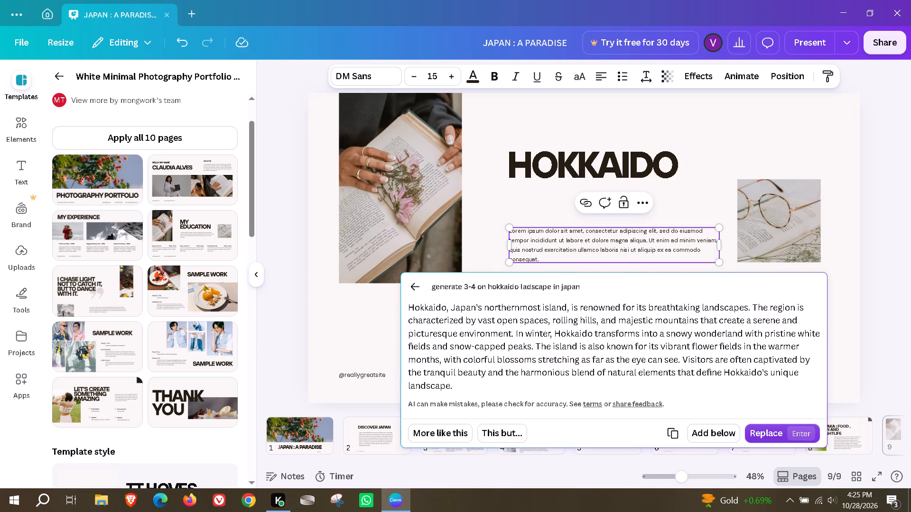
pyautogui.click(772, 435)
# Enlarge the Hokkaido paragraph to font size 19.3 and move it between the two photos, just below the title.
pyautogui.moveTo(720, 311); pyautogui.dragTo(766, 369)
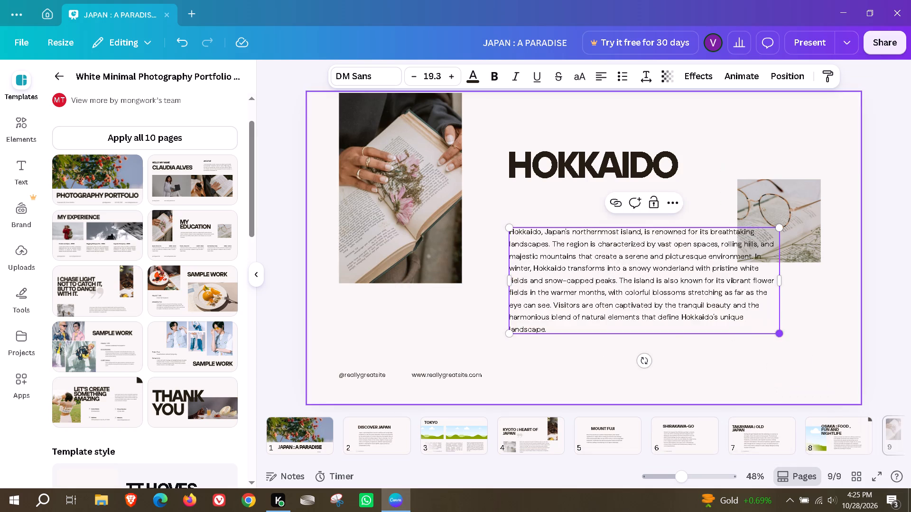
pyautogui.click(813, 351)
pyautogui.moveTo(685, 324); pyautogui.dragTo(644, 318)
pyautogui.click(644, 310)
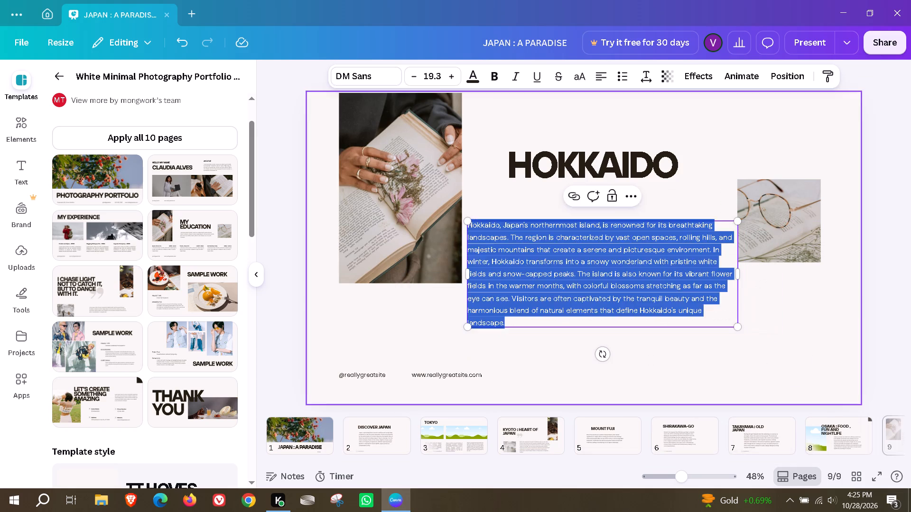
pyautogui.click(762, 371)
pyautogui.moveTo(638, 305); pyautogui.dragTo(636, 293)
# Delete the eyeglasses photo from page 9.
pyautogui.click(825, 229)
pyautogui.click(787, 228)
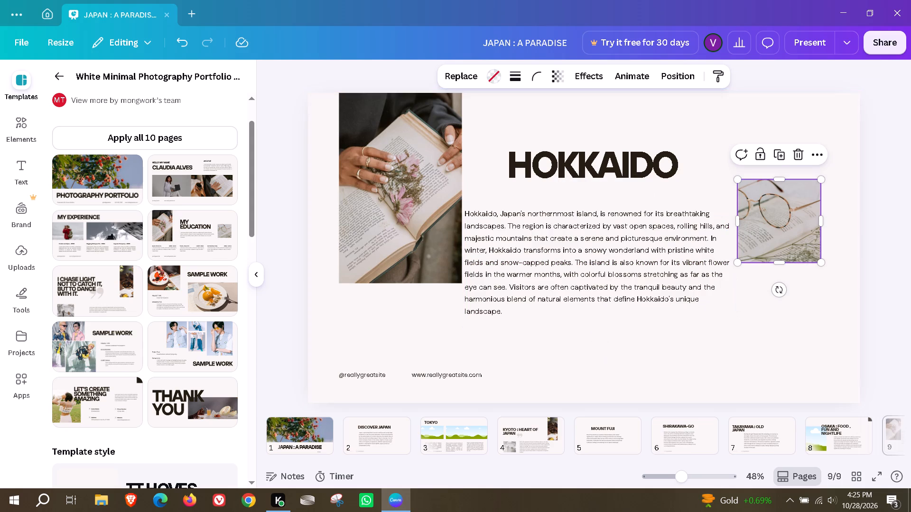
pyautogui.click(792, 158)
# Move the Hokkaido paragraph away from the book photo, enlarge it slightly, and centre the "HOKKAIDO" title just above it.
pyautogui.moveTo(612, 280); pyautogui.dragTo(653, 276)
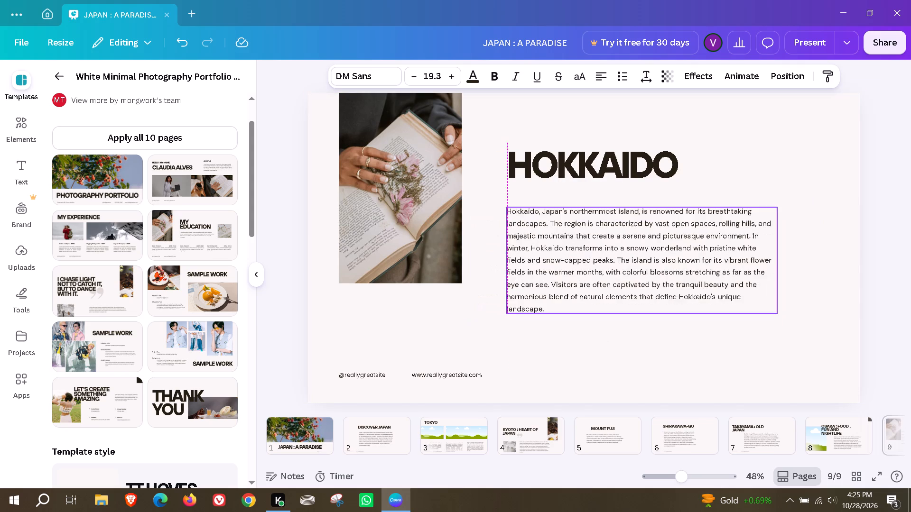
pyautogui.moveTo(653, 276); pyautogui.dragTo(652, 276)
pyautogui.moveTo(773, 313); pyautogui.dragTo(785, 323)
pyautogui.moveTo(634, 154); pyautogui.dragTo(651, 156)
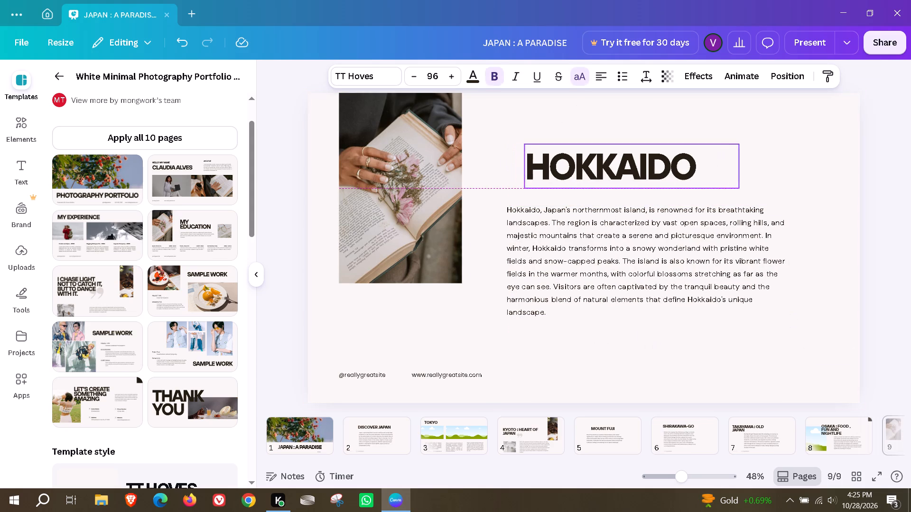
pyautogui.moveTo(651, 156); pyautogui.dragTo(672, 168)
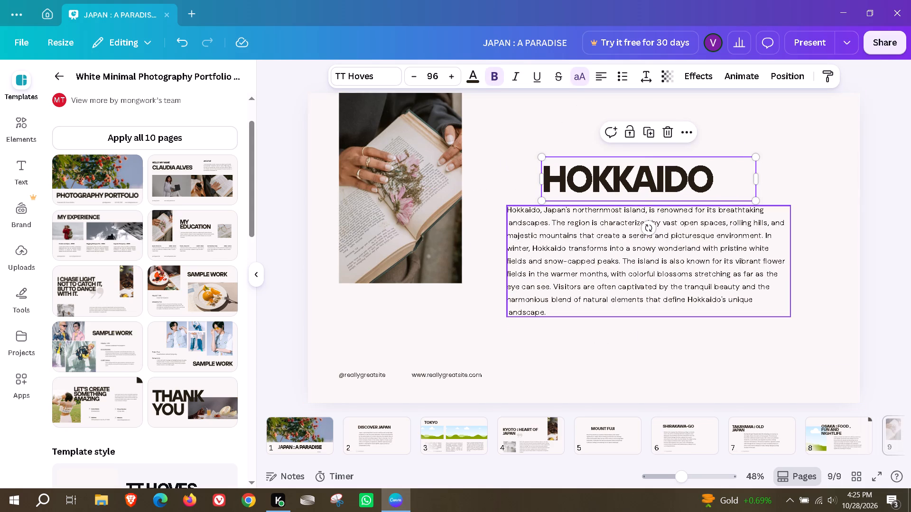
pyautogui.click(807, 275)
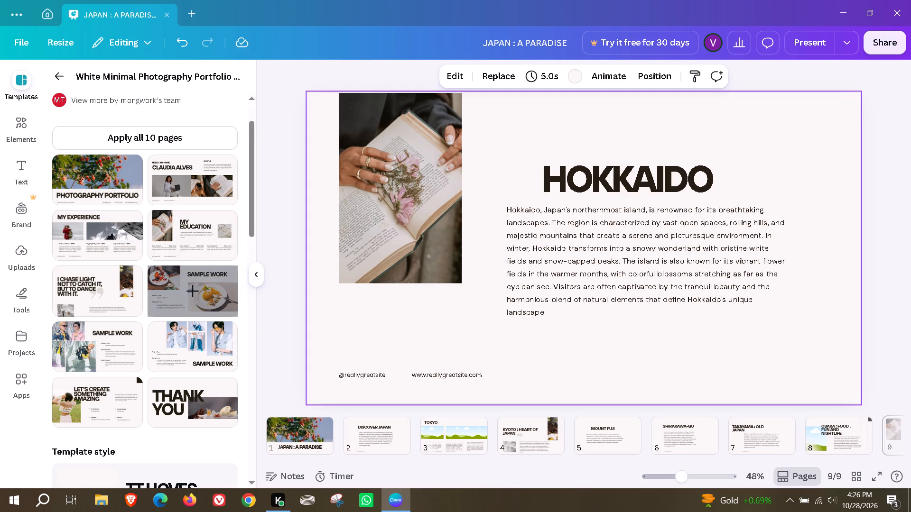
# Add the "MY EDUCATION" template layout again as page 10.
pyautogui.click(209, 225)
pyautogui.click(515, 279)
pyautogui.click(759, 202)
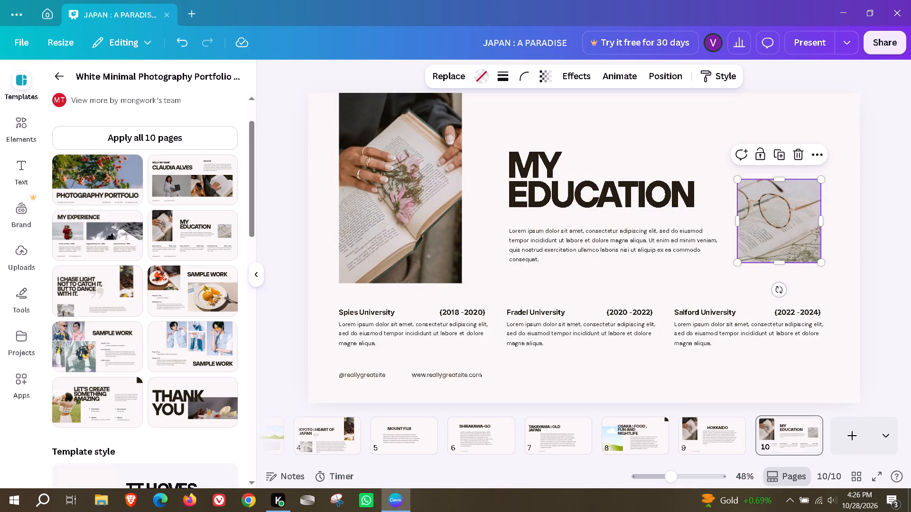
# Delete the three university entries together with the social handle and website lines from page 10.
pyautogui.moveTo(325, 294); pyautogui.dragTo(804, 384)
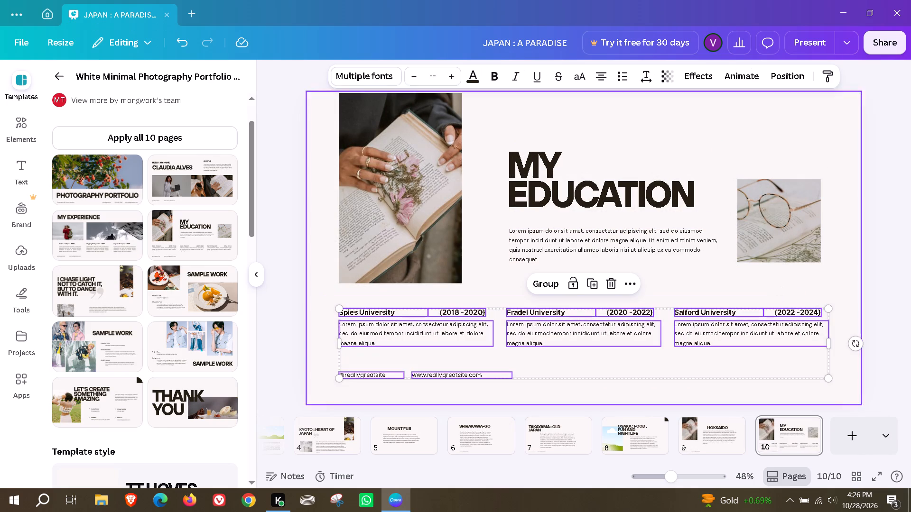
pyautogui.click(609, 288)
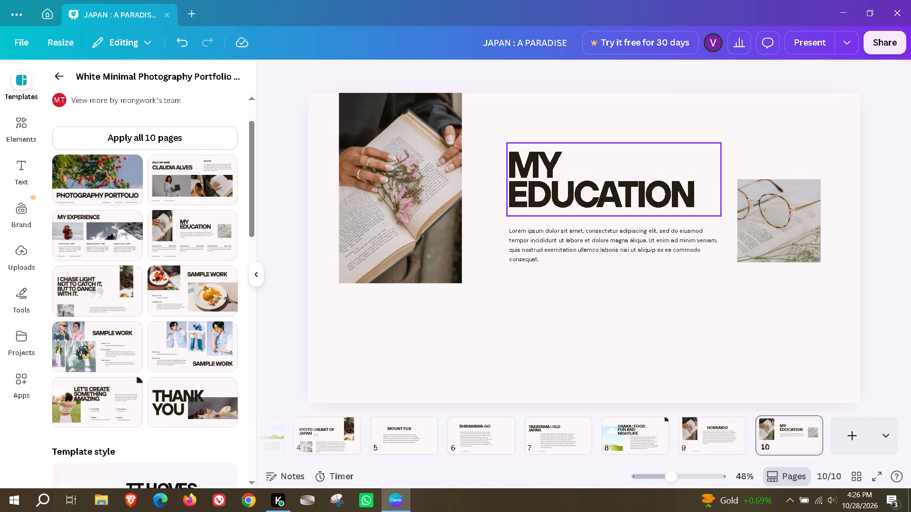
# Replace the "MY EDUCATION" title on page 10 with "OKINAWA".
pyautogui.doubleClick(643, 189)
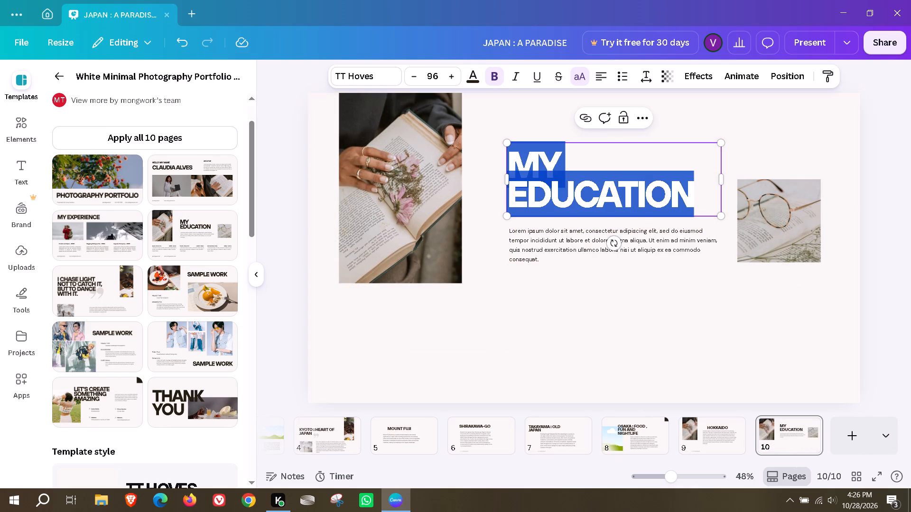
pyautogui.write('OKINAWA')
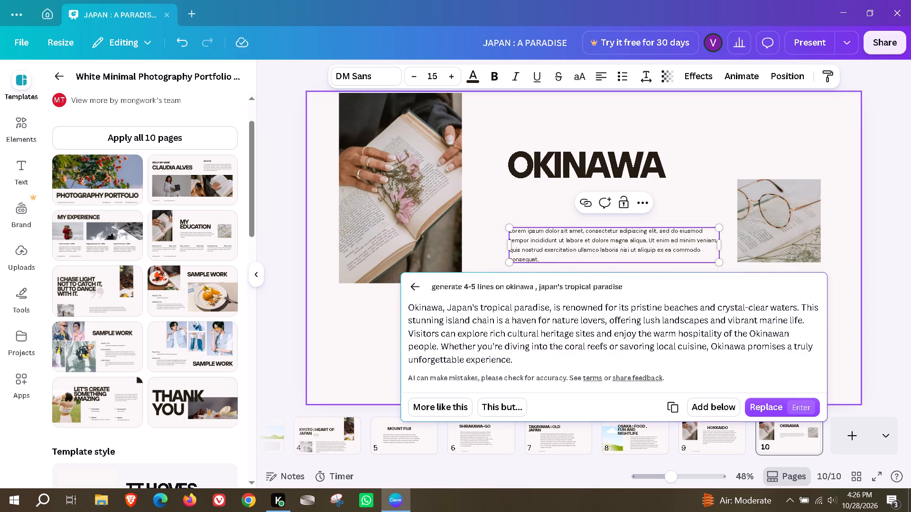
pyautogui.click(776, 417)
pyautogui.click(774, 410)
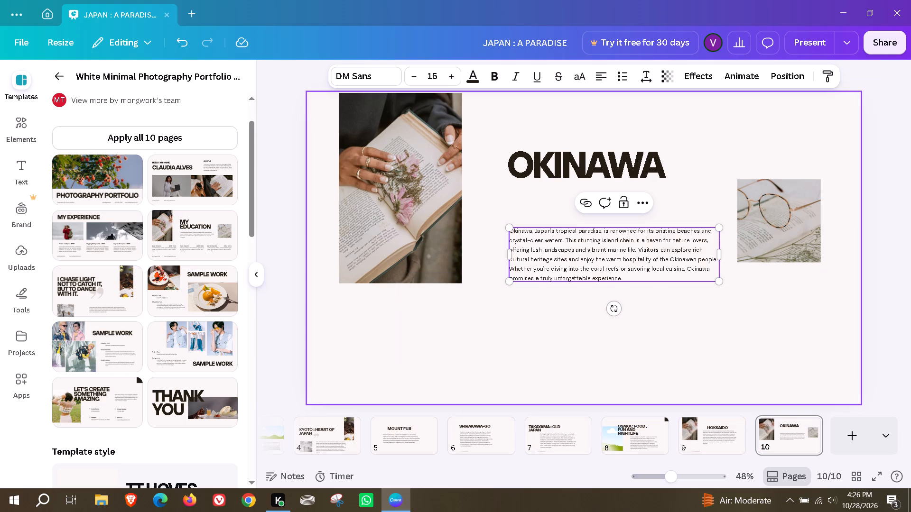
# Enlarge the Okinawa paragraph to about size 19.3, narrow its text box, and place it between the two photos.
pyautogui.moveTo(723, 280); pyautogui.dragTo(759, 380)
pyautogui.moveTo(781, 267); pyautogui.dragTo(715, 271)
pyautogui.click(773, 312)
pyautogui.moveTo(585, 279); pyautogui.dragTo(567, 268)
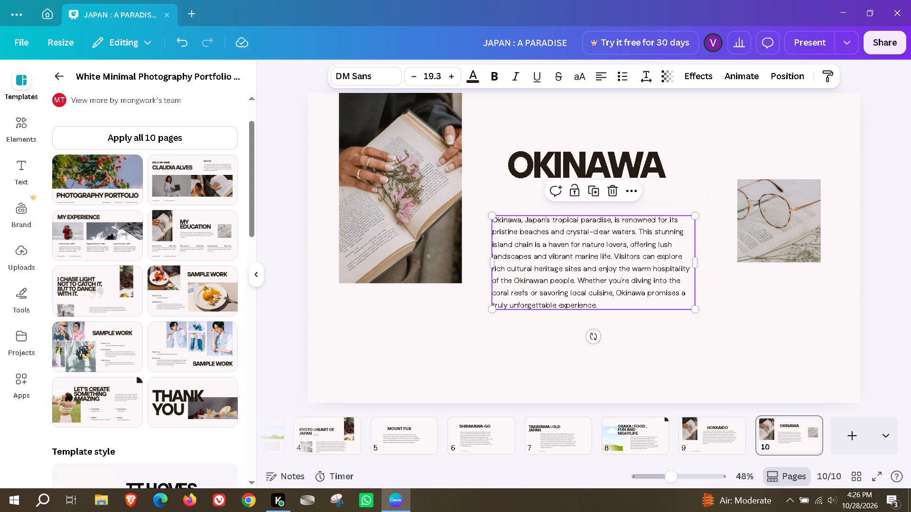
# Delete the photo of glasses on an open book from page 10.
pyautogui.click(764, 231)
pyautogui.click(801, 160)
# Widen and slightly enlarge the Okinawa paragraph, and shift it a little away from the remaining book photo.
pyautogui.click(662, 260)
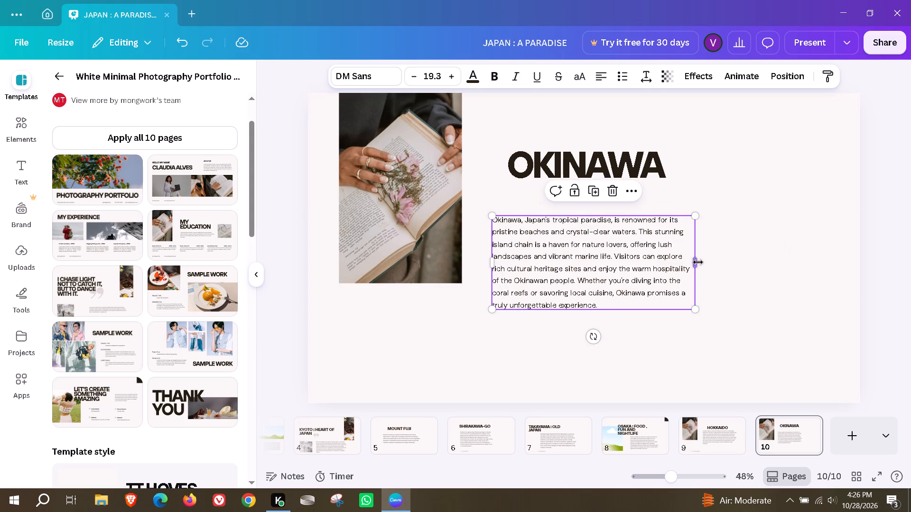
pyautogui.moveTo(696, 262); pyautogui.dragTo(766, 268)
pyautogui.moveTo(764, 283); pyautogui.dragTo(788, 319)
pyautogui.click(748, 330)
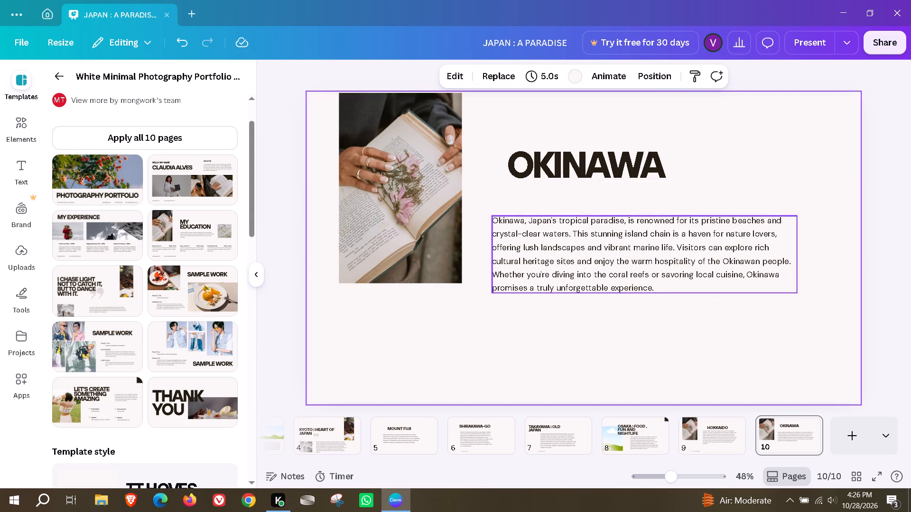
pyautogui.moveTo(648, 258); pyautogui.dragTo(667, 257)
# Move the "OKINAWA" title so that it sits roughly centred just above the paragraph.
pyautogui.moveTo(597, 159); pyautogui.dragTo(652, 166)
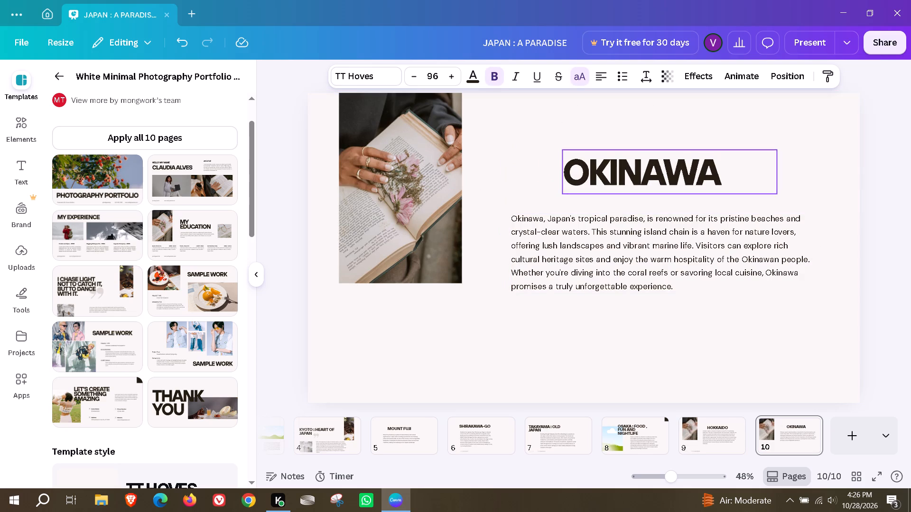
pyautogui.moveTo(652, 166); pyautogui.dragTo(650, 174)
pyautogui.click(724, 323)
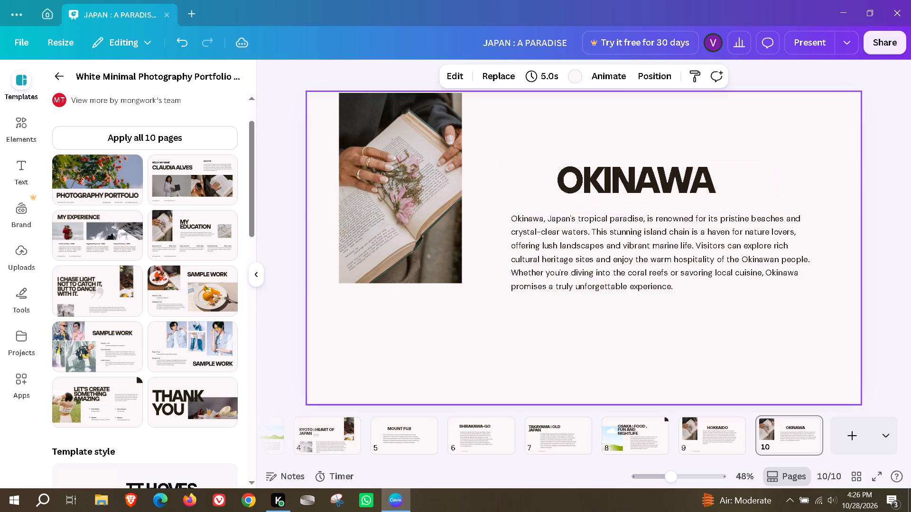
# Add the "SAMPLE WORK" template layout with the streetwear fashion photos as page 11.
pyautogui.scroll(-3, 743, 428)
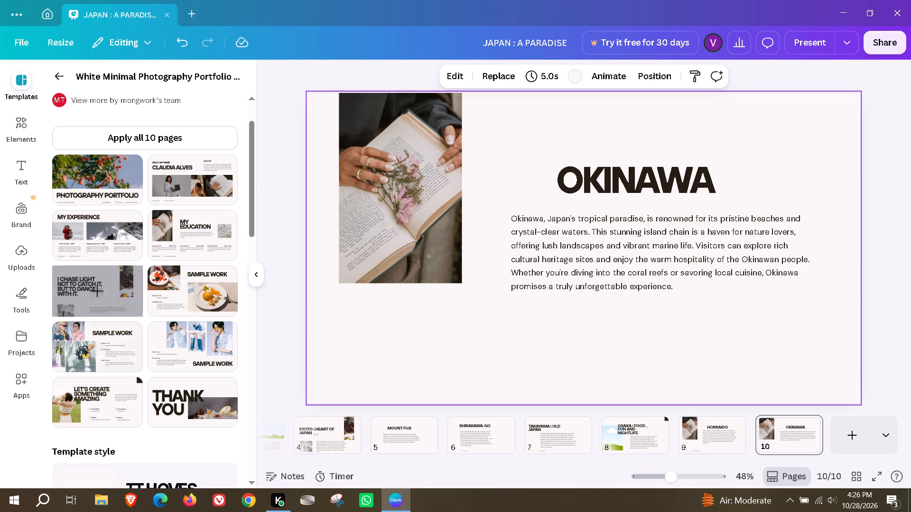
pyautogui.scroll(-1, 119, 328)
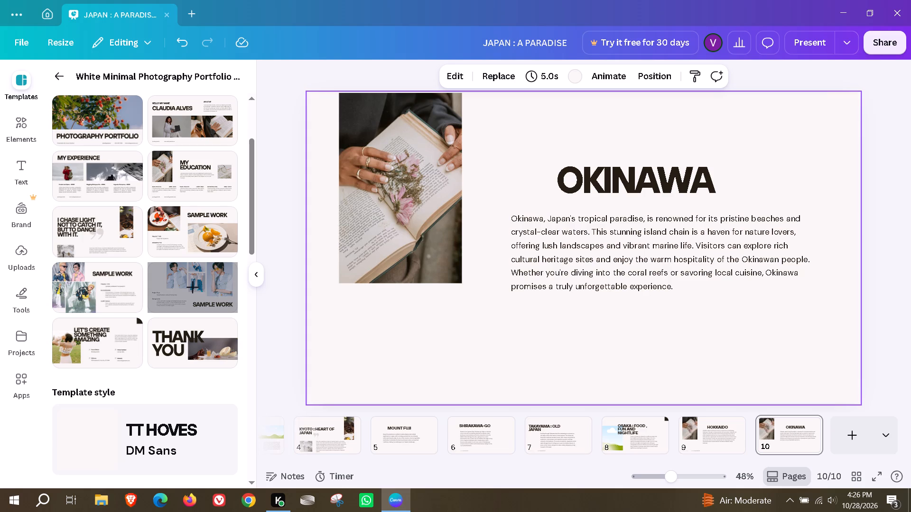
pyautogui.click(124, 297)
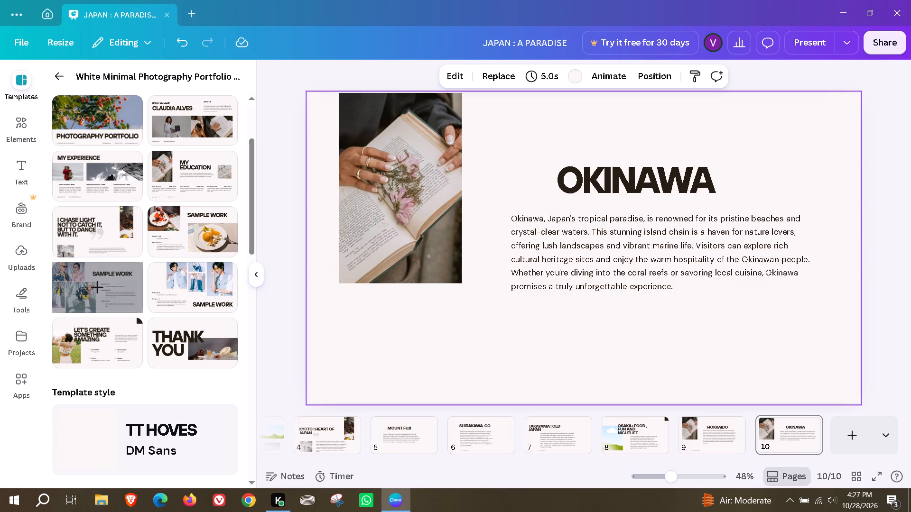
pyautogui.click(528, 288)
pyautogui.click(398, 182)
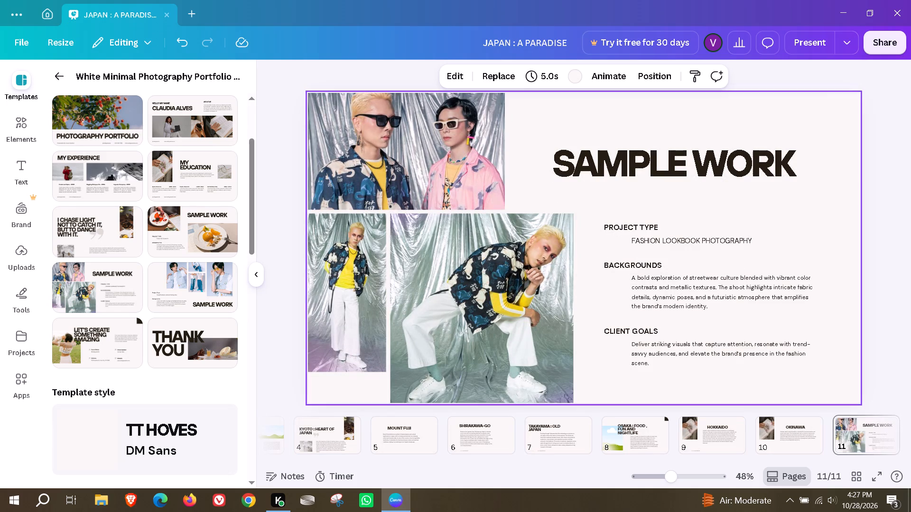
# Delete the three fashion photos from page 11.
pyautogui.moveTo(515, 124); pyautogui.dragTo(340, 361)
pyautogui.click(464, 122)
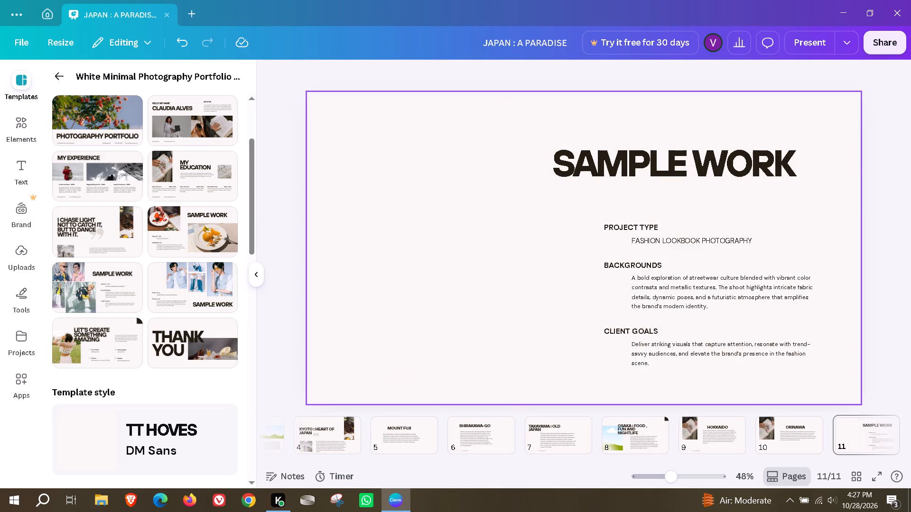
# Move the "SAMPLE WORK" title to the upper middle of page 11.
pyautogui.moveTo(643, 161); pyautogui.dragTo(518, 159)
# Delete the project type, backgrounds and client goals texts from page 11, keeping only the "Deliver striking visuals" paragraph.
pyautogui.doubleClick(573, 206)
pyautogui.moveTo(581, 212); pyautogui.dragTo(617, 268)
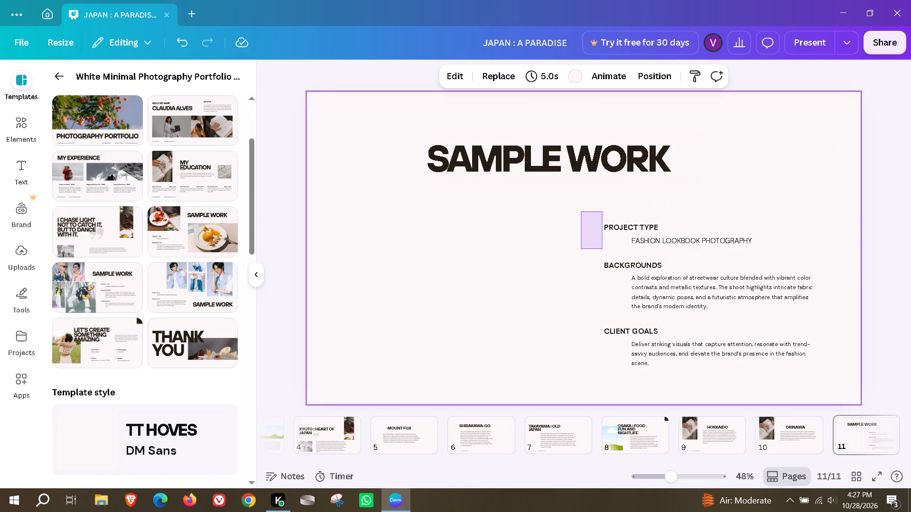
pyautogui.moveTo(617, 268); pyautogui.dragTo(659, 332)
pyautogui.click(729, 195)
pyautogui.click(734, 195)
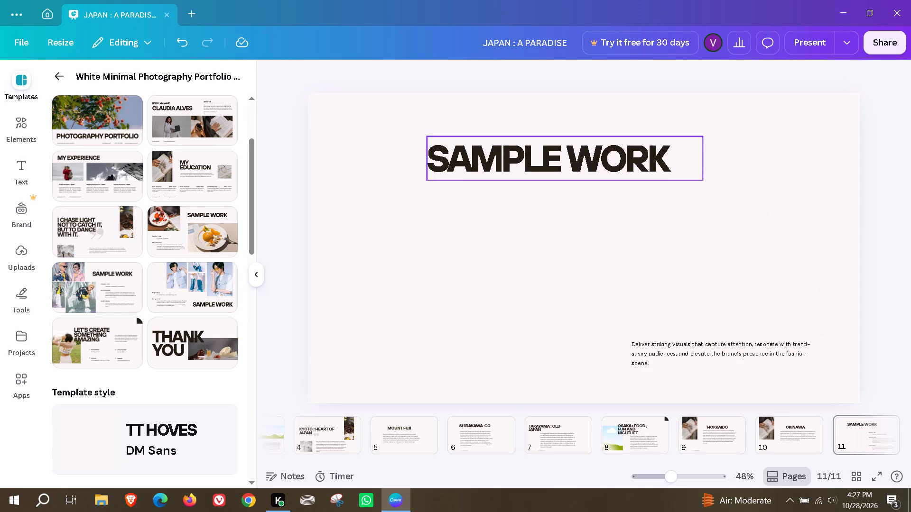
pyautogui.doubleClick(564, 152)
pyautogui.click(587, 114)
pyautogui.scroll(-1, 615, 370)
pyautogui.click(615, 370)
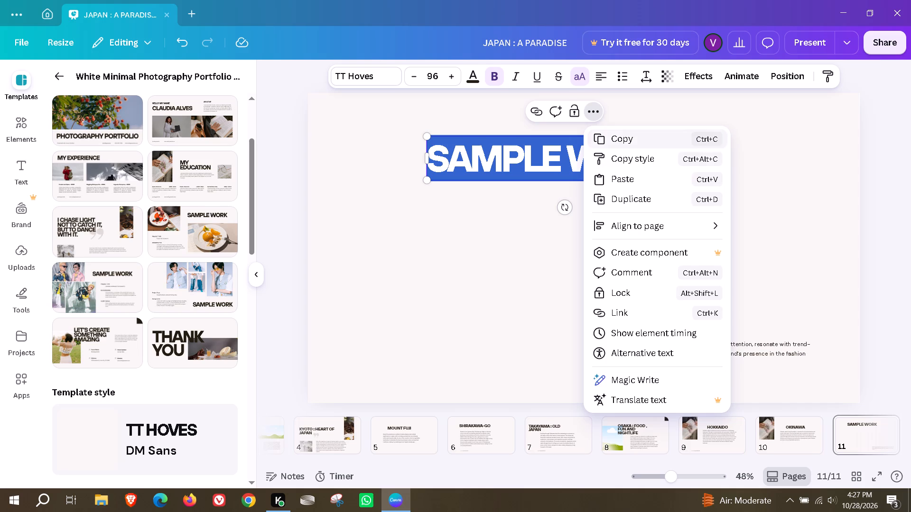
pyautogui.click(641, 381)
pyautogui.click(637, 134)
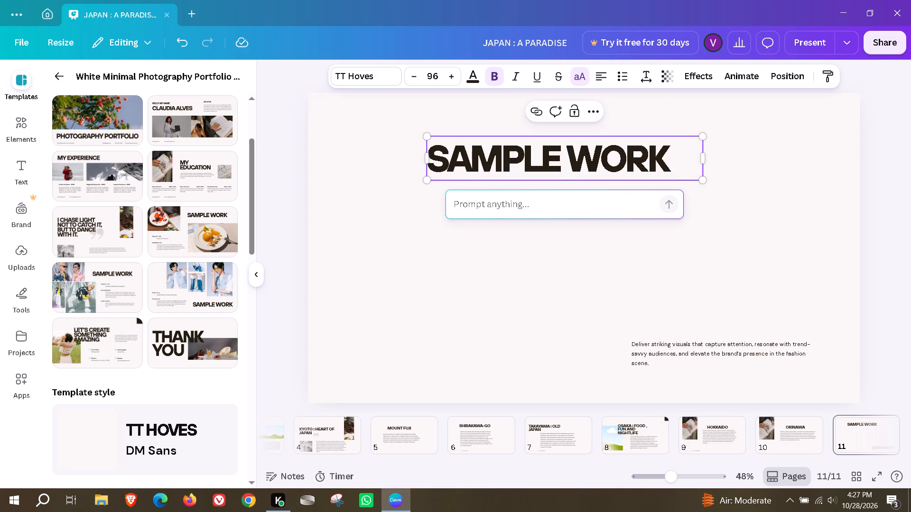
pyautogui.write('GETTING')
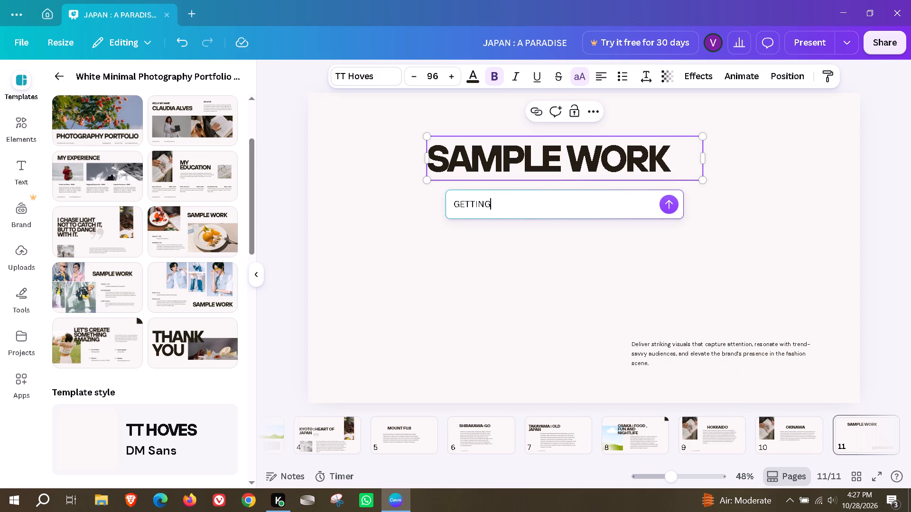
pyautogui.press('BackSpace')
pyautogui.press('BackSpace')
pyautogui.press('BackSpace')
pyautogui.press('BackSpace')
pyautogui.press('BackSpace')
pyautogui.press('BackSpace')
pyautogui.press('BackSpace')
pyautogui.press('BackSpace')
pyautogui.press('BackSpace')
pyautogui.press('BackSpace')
# Replace the "SAMPLE WORK" title on page 11 with "GETTING AROUND JAPAN".
pyautogui.doubleClick(614, 165)
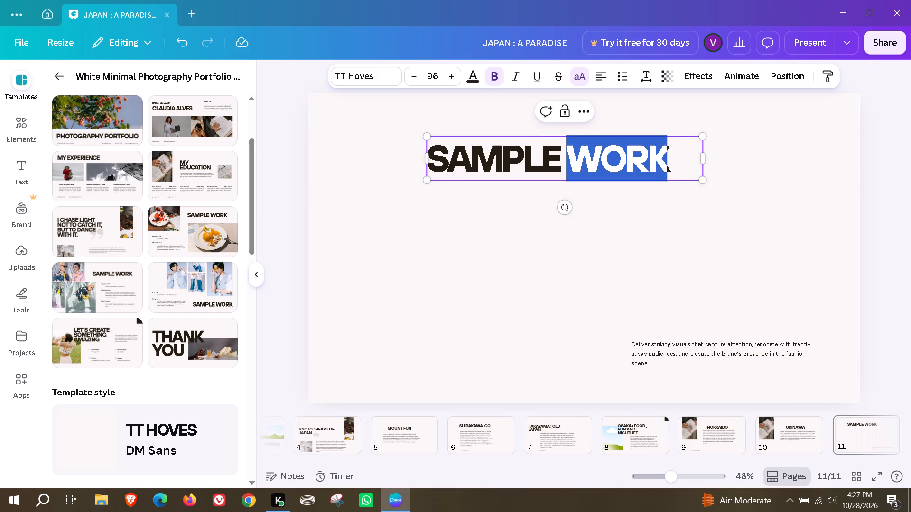
pyautogui.press('BackSpace')
pyautogui.press('BackSpace')
pyautogui.press('BackSpace')
pyautogui.press('BackSpace')
pyautogui.press('BackSpace')
pyautogui.press('BackSpace')
pyautogui.press('BackSpace')
pyautogui.press('BackSpace')
pyautogui.press('BackSpace')
pyautogui.press('BackSpace')
pyautogui.press('BackSpace')
pyautogui.press('BackSpace')
pyautogui.press('BackSpace')
pyautogui.press('BackSpace')
pyautogui.press('BackSpace')
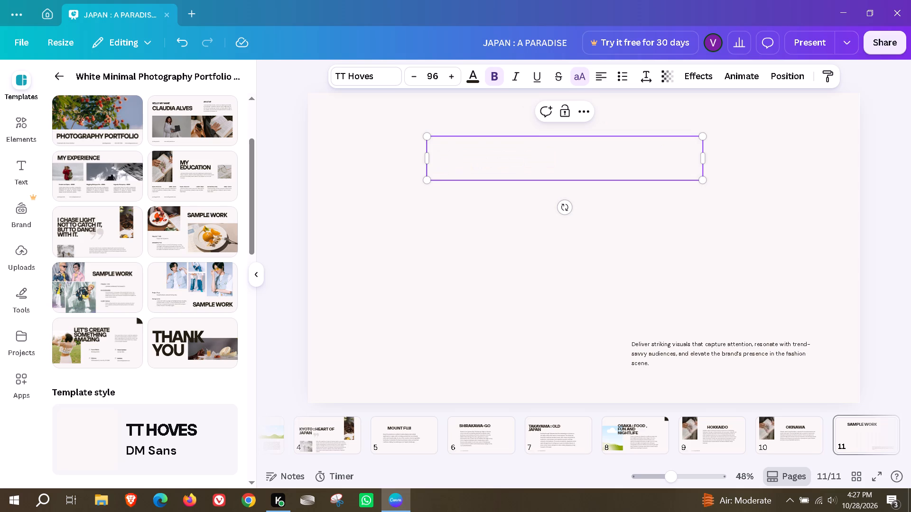
pyautogui.press('g')
pyautogui.hotkey('shift', 'BackSpace')
pyautogui.hotkey('shift', 'e')
pyautogui.hotkey('shift', 'BackSpace')
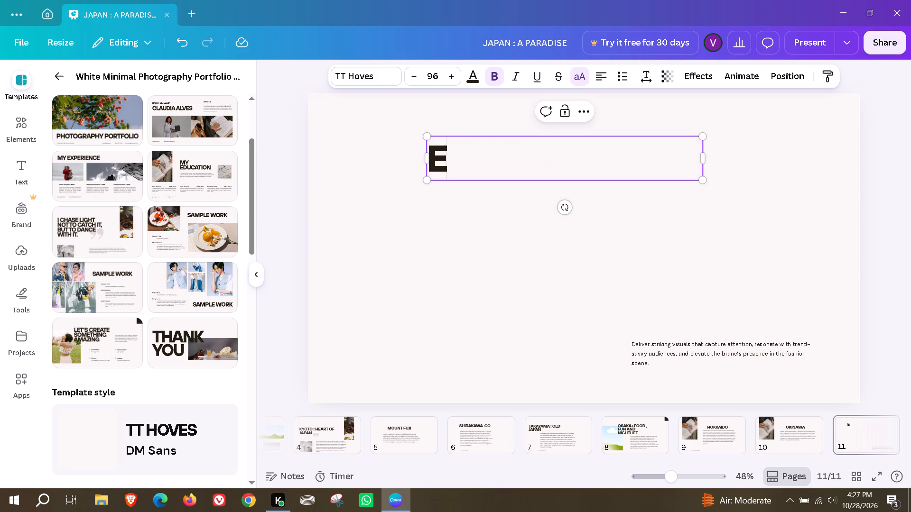
pyautogui.write('GETTIJ')
pyautogui.hotkey('shift', 'BackSpace')
pyautogui.write('NG AROUND JAA')
pyautogui.hotkey('shift', 'BackSpace')
pyautogui.write('PAN')
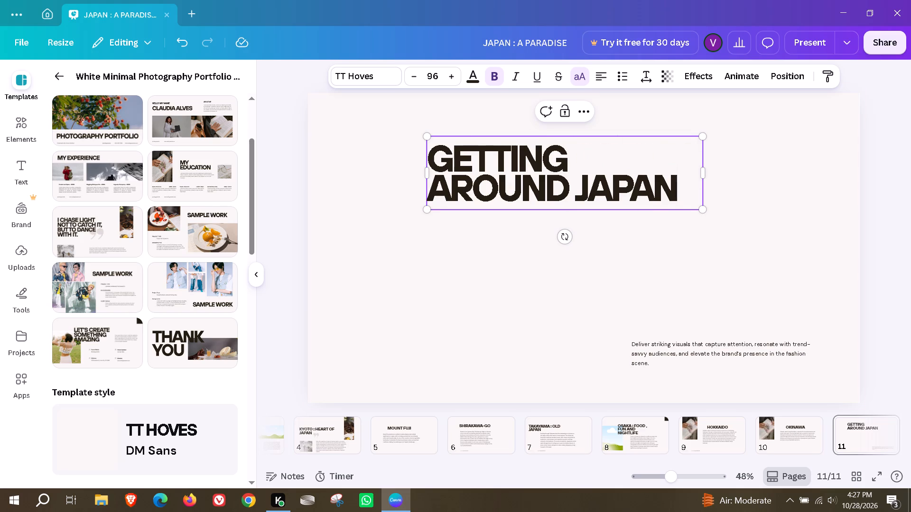
# Move the remaining paragraph on page 11 up beneath the "GETTING AROUND JAPAN" title.
pyautogui.moveTo(704, 368); pyautogui.dragTo(694, 357)
pyautogui.moveTo(694, 357); pyautogui.dragTo(518, 273)
# Replace the page 11 paragraph with AI text from the prompt "generate 4-5 lines on trains , rail pass , and travel tips in japan".
pyautogui.click(518, 273)
pyautogui.click(558, 267)
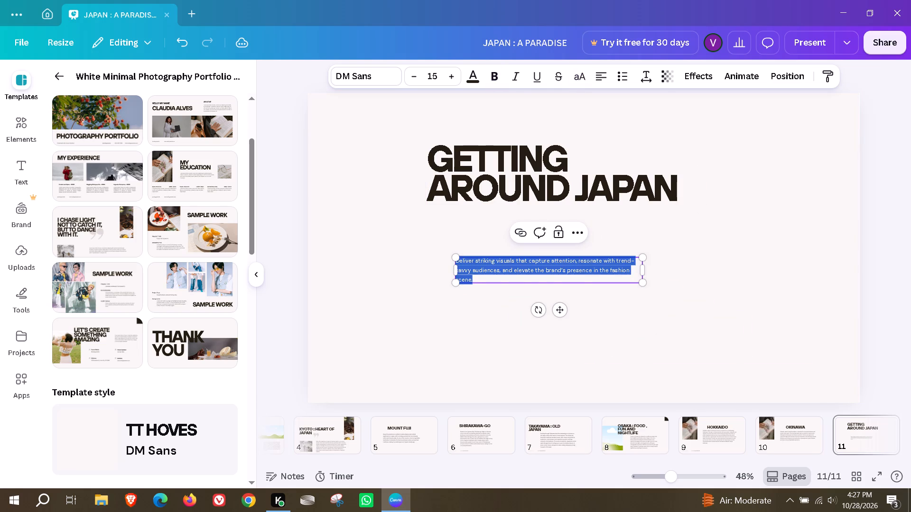
pyautogui.doubleClick(563, 266)
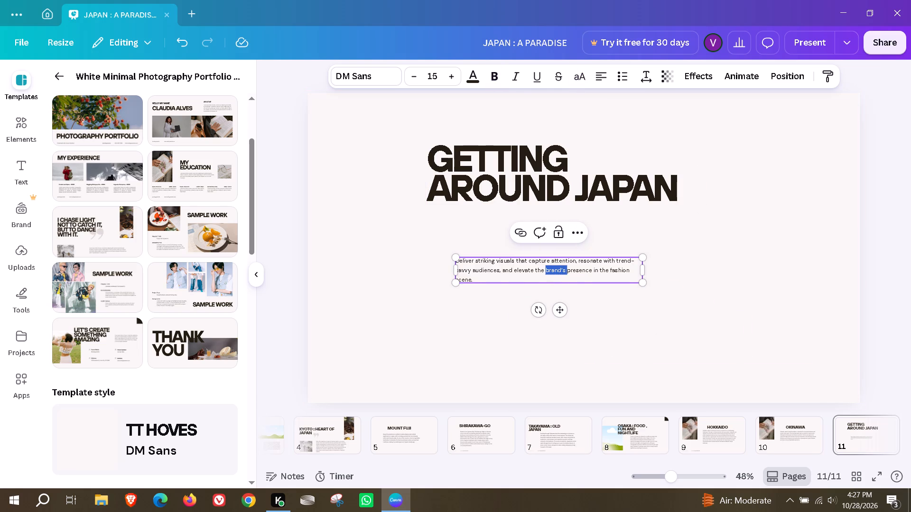
pyautogui.hotkey('ctrl', 'a')
pyautogui.click(585, 229)
pyautogui.scroll(-5, 613, 333)
pyautogui.doubleClick(631, 440)
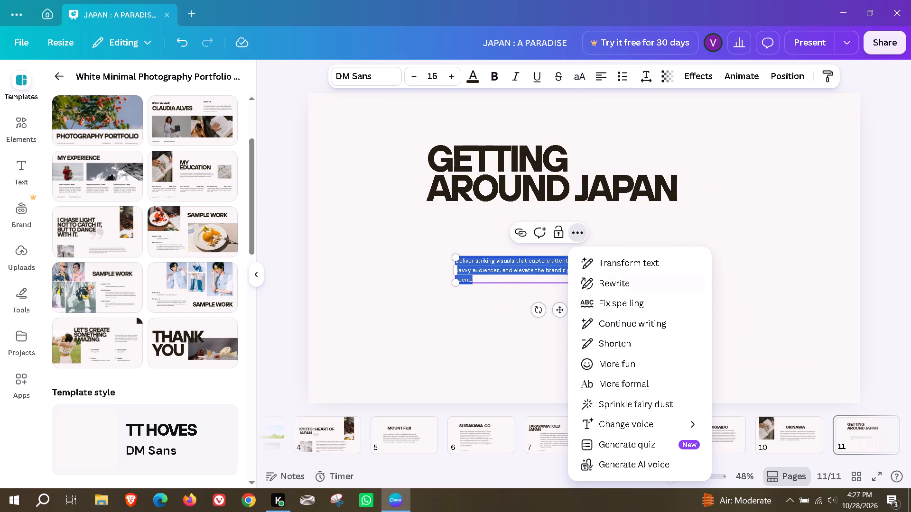
pyautogui.click(613, 258)
pyautogui.write('generate')
pyautogui.press('space')
pyautogui.write('4-5 lines o')
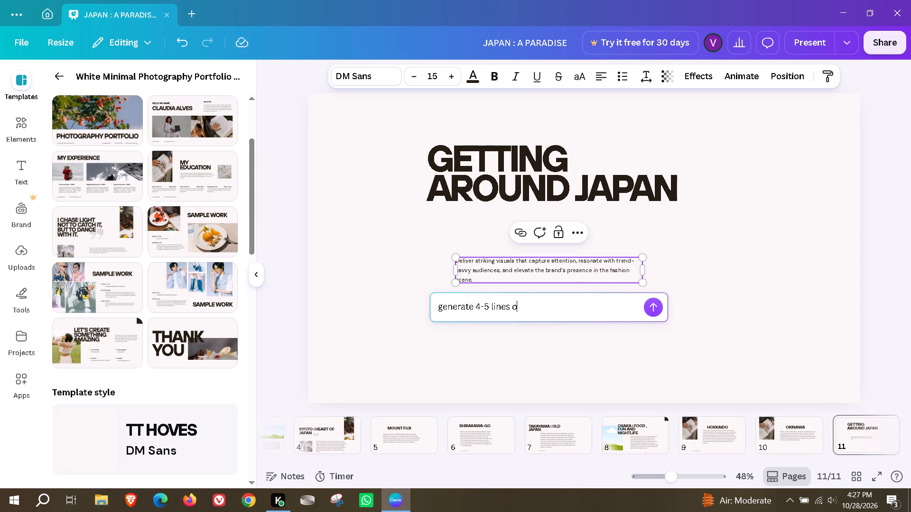
pyautogui.press('BackSpace')
pyautogui.write('o')
pyautogui.press('space')
pyautogui.press('BackSpace')
pyautogui.write('n trains')
pyautogui.press('space')
pyautogui.write(', rail pass')
pyautogui.press('space')
pyautogui.write(',')
pyautogui.press('space')
pyautogui.write('and travel tips')
pyautogui.press('space')
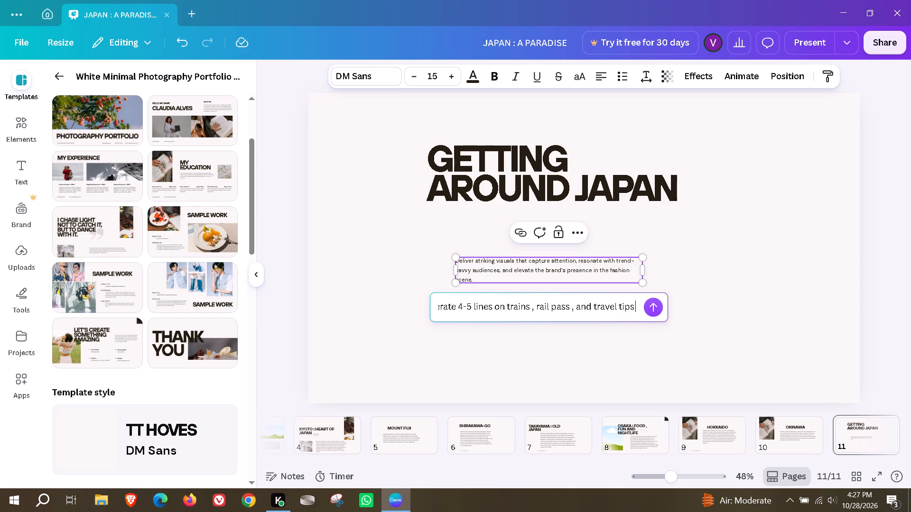
pyautogui.write('in japan')
pyautogui.press('Return')
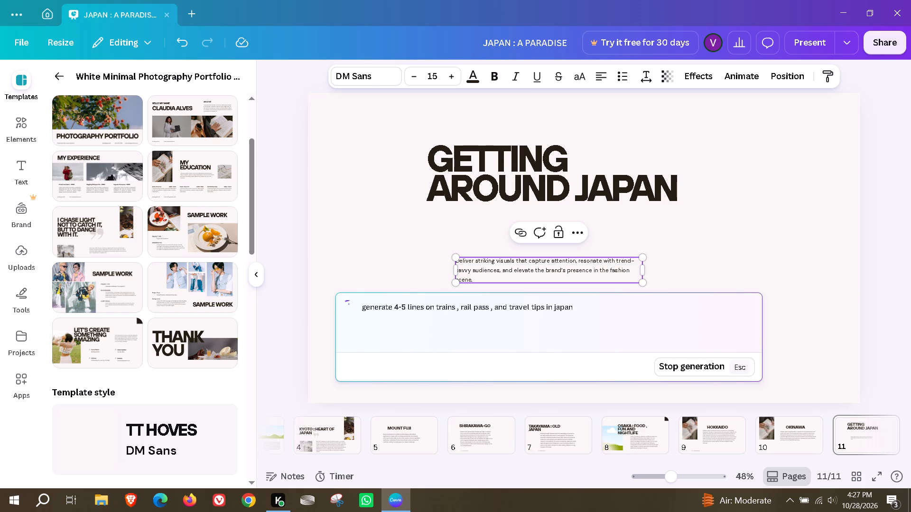
pyautogui.click(705, 413)
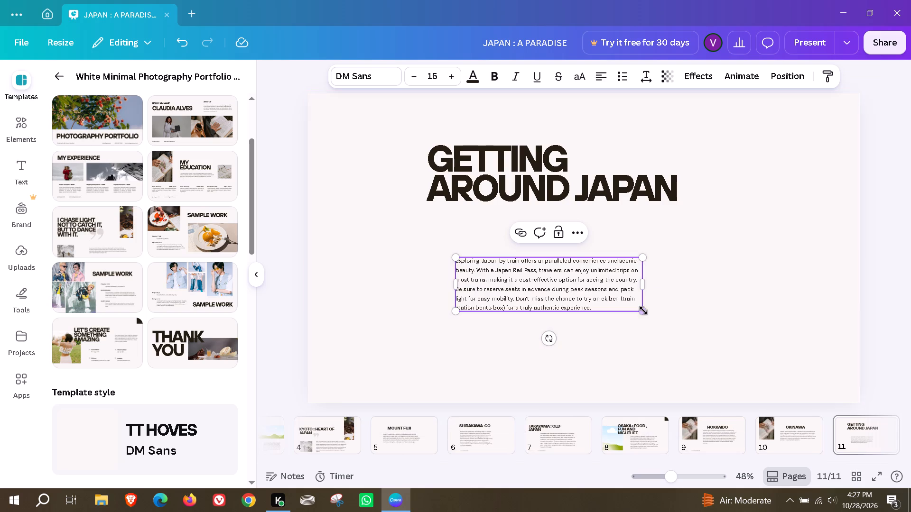
# Enlarge the page 11 train travel paragraph to about size 24 and shift it back within the middle of the page.
pyautogui.moveTo(643, 310); pyautogui.dragTo(740, 398)
pyautogui.click(778, 339)
pyautogui.moveTo(579, 319); pyautogui.dragTo(546, 305)
# Widen the "GETTING AROUND JAPAN" title on page 11 to fit on one line and centre it horizontally.
pyautogui.moveTo(557, 174); pyautogui.dragTo(563, 192)
pyautogui.moveTo(713, 189); pyautogui.dragTo(846, 205)
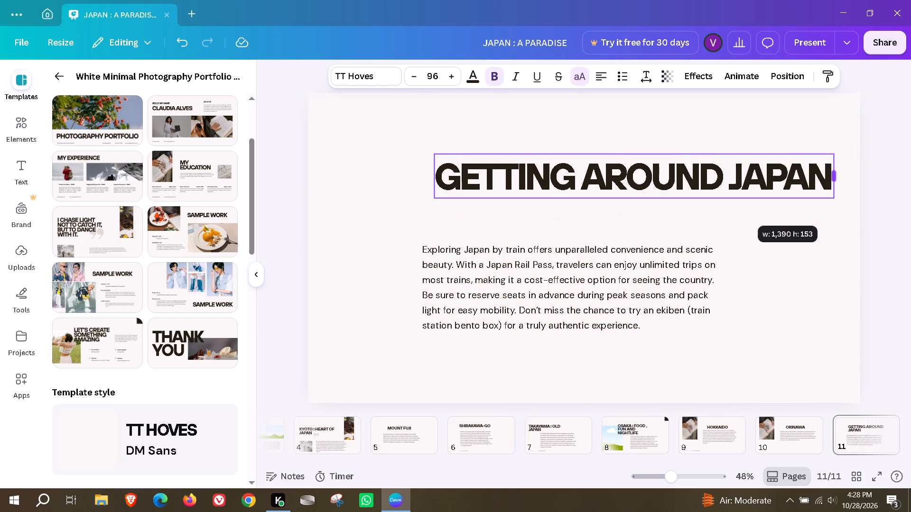
pyautogui.moveTo(846, 205); pyautogui.dragTo(849, 205)
pyautogui.moveTo(706, 173); pyautogui.dragTo(648, 175)
# Move the page 11 paragraph up to sit just beneath the one-line title.
pyautogui.moveTo(640, 287); pyautogui.dragTo(642, 258)
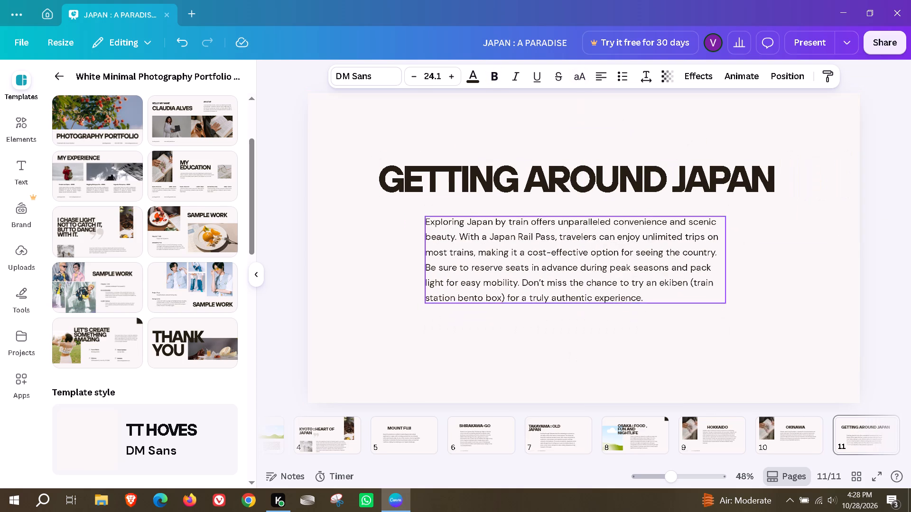
pyautogui.moveTo(642, 258); pyautogui.dragTo(642, 262)
pyautogui.click(817, 368)
# Add the "LET'S CREATE SOMETHING AMAZING" template layout as new page 12.
pyautogui.scroll(-1, 223, 301)
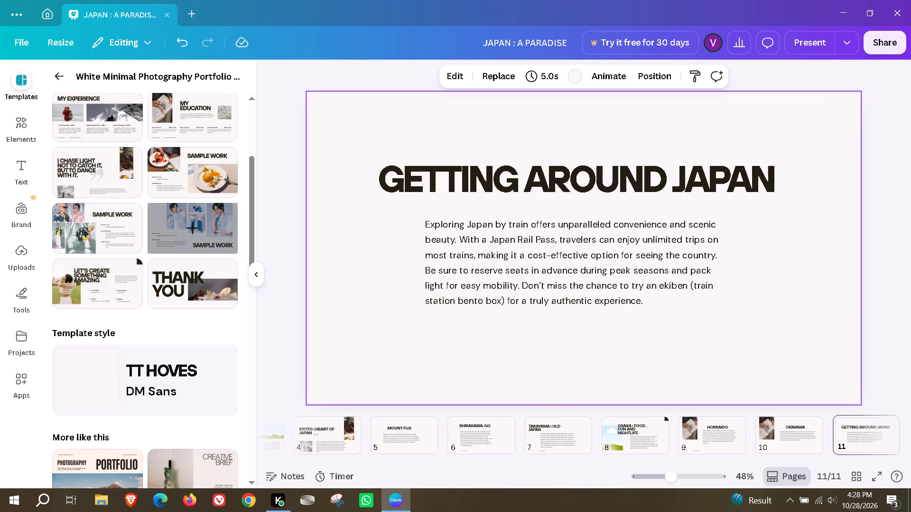
pyautogui.click(115, 298)
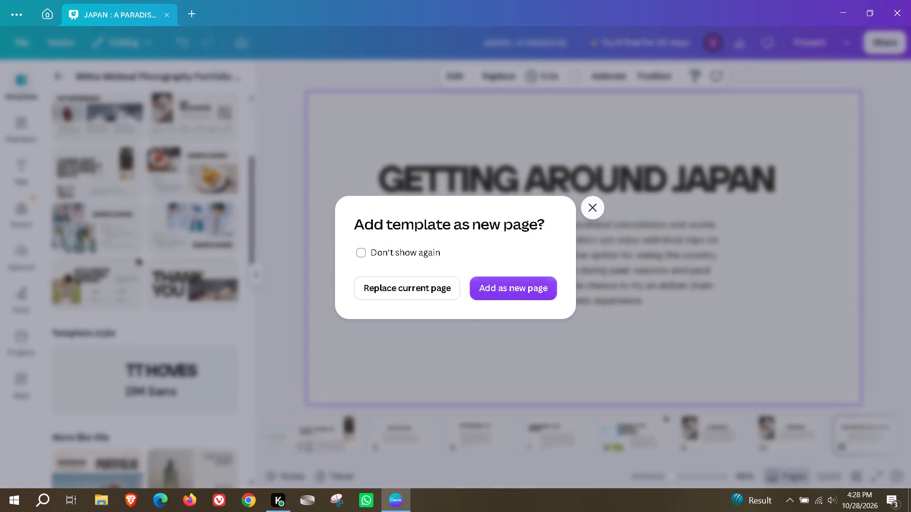
pyautogui.click(539, 286)
# Delete the photo of the woman from its frame on page 12, keeping the empty frame.
pyautogui.click(390, 299)
pyautogui.click(410, 153)
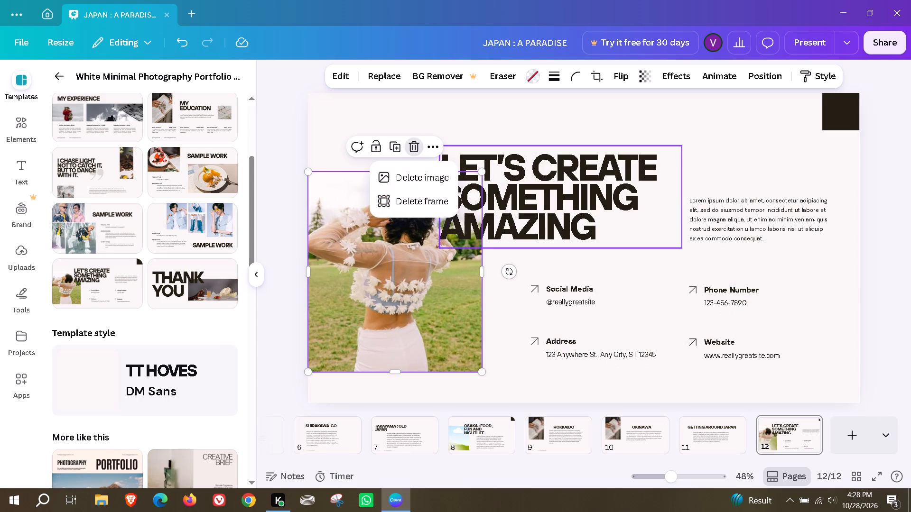
pyautogui.click(429, 177)
# Replace the page 12 title with "JAPANESE FOOD" and widen its text box so it fits on one line.
pyautogui.doubleClick(585, 186)
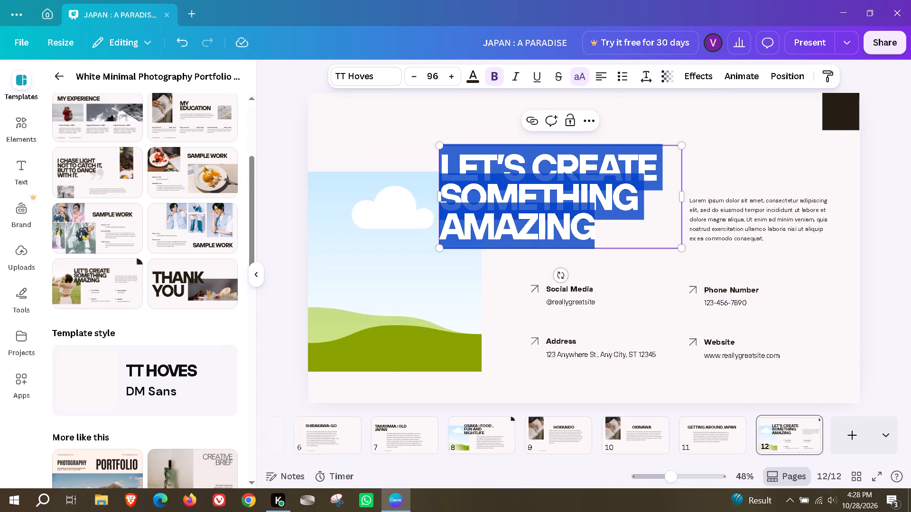
pyautogui.write('JAPANESE FOOD')
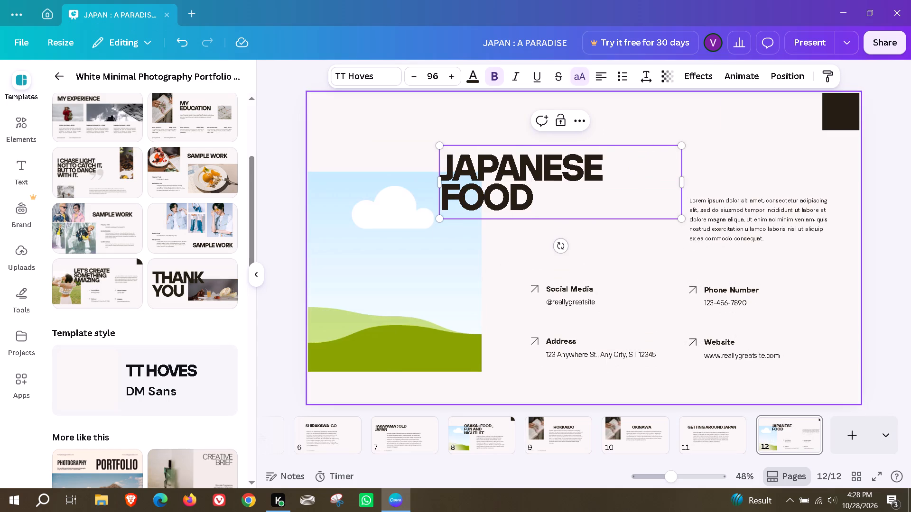
pyautogui.moveTo(683, 182); pyautogui.dragTo(718, 182)
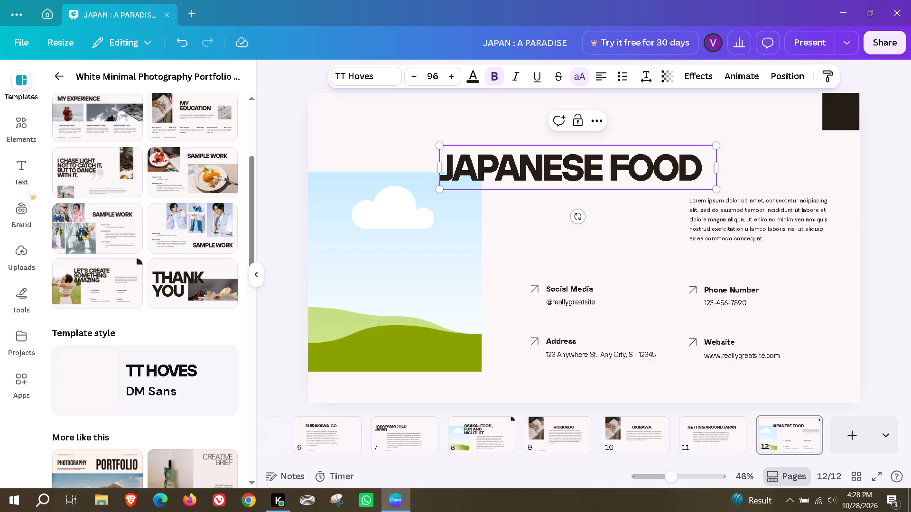
# Delete the contact details block from page 12 and move the lorem ipsum paragraph beneath the title.
pyautogui.moveTo(513, 257); pyautogui.dragTo(787, 375)
pyautogui.click(697, 259)
pyautogui.moveTo(718, 221); pyautogui.dragTo(596, 252)
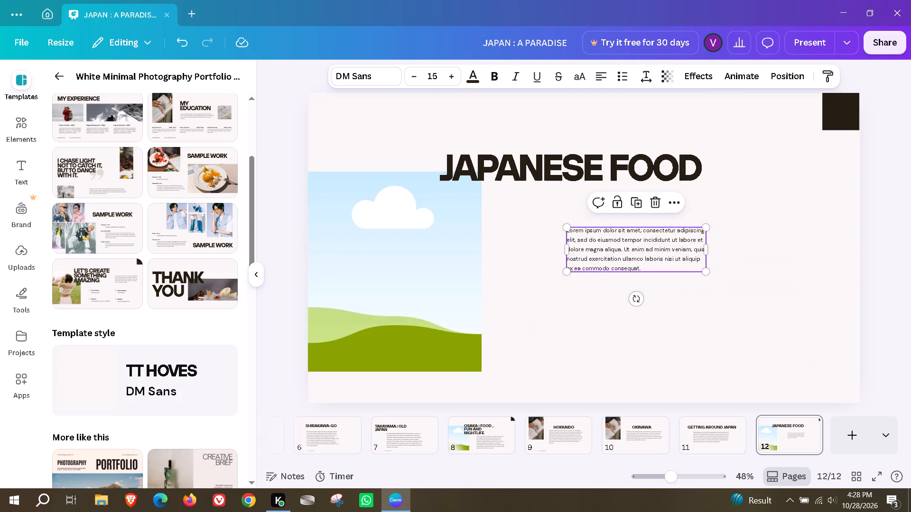
# Replace the page 12 lorem ipsum paragraph with AI text from the prompt "generate 4-5 lines on japanese food".
pyautogui.doubleClick(596, 252)
pyautogui.click(660, 206)
pyautogui.scroll(-3, 728, 389)
pyautogui.click(713, 446)
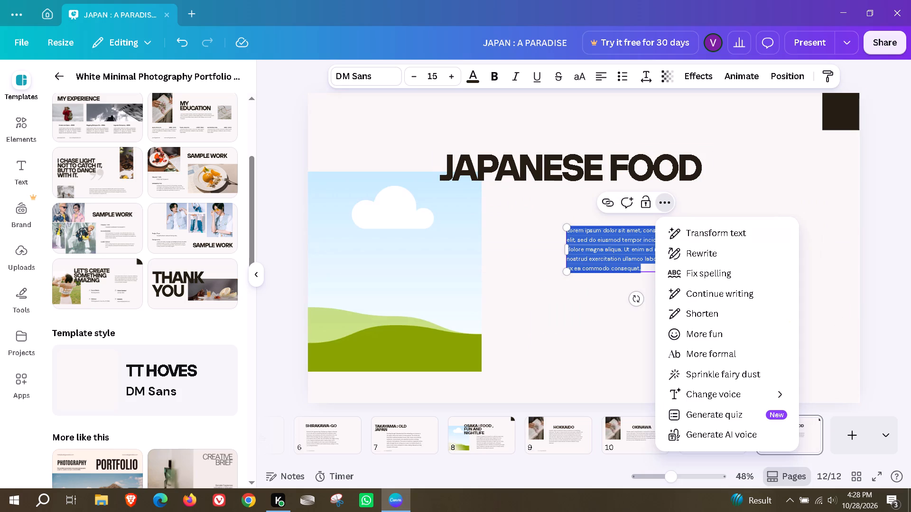
pyautogui.click(708, 230)
pyautogui.write('generate')
pyautogui.press('space')
pyautogui.write('4-5 lines on japanee')
pyautogui.press('BackSpace')
pyautogui.write('se food')
pyautogui.press('space')
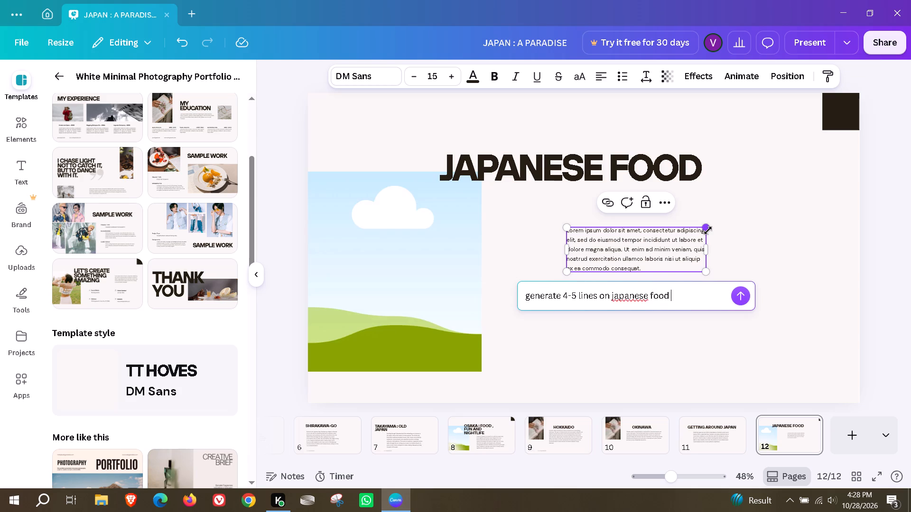
pyautogui.press('Return')
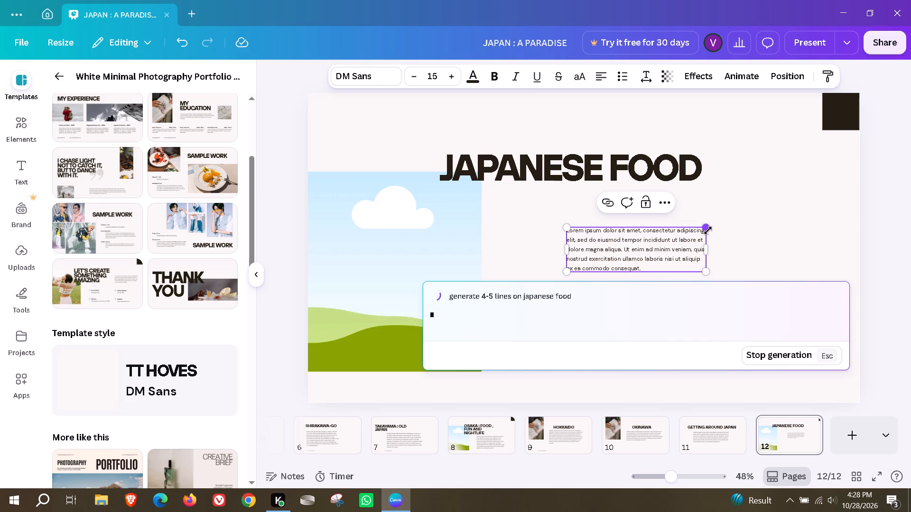
pyautogui.click(785, 410)
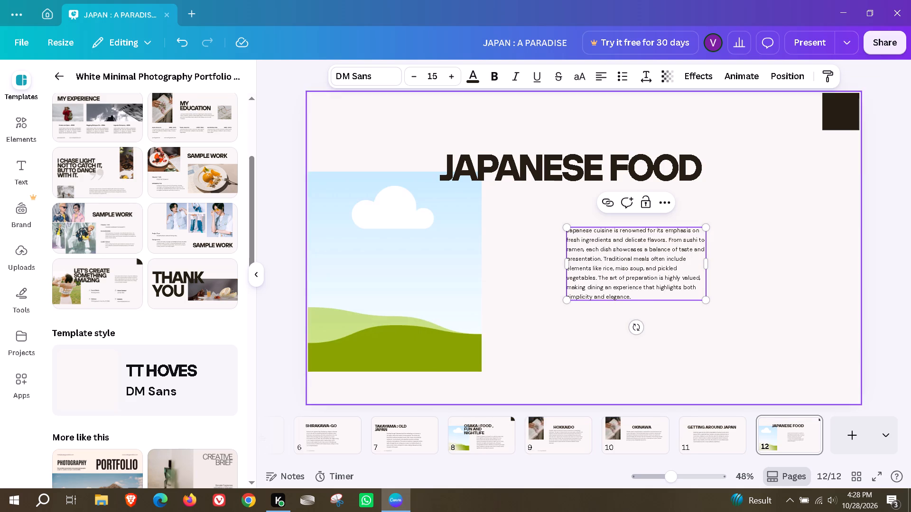
# Enlarge the Japanese food paragraph on page 12 and position it beneath the title beside the picture frame.
pyautogui.moveTo(707, 300); pyautogui.dragTo(766, 388)
pyautogui.click(762, 372)
pyautogui.moveTo(699, 313); pyautogui.dragTo(667, 306)
pyautogui.click(753, 356)
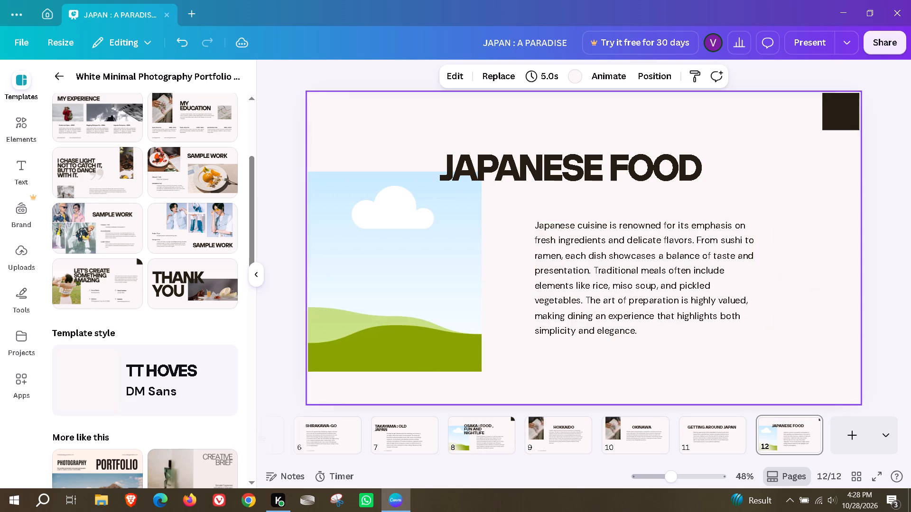
# Add the "THANK YOU" template layout as new page 13.
pyautogui.click(163, 274)
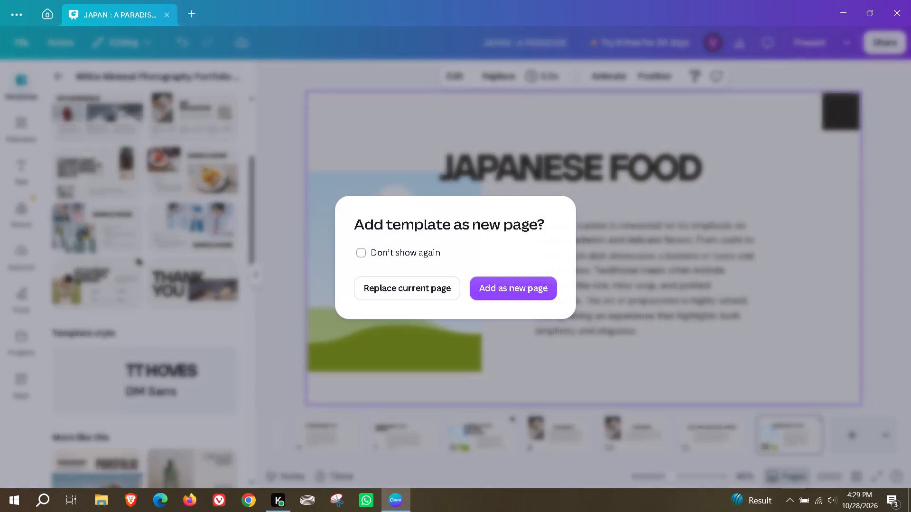
pyautogui.click(520, 288)
# Replace the "THANK YOU" title on page 13 with "LEGACY OF JAPAN".
pyautogui.doubleClick(506, 231)
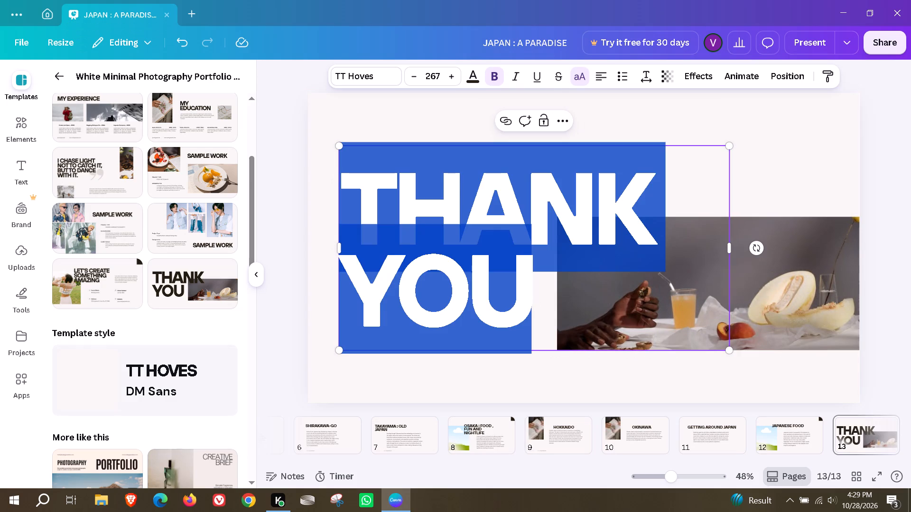
pyautogui.write('LEGACY OF JAPAN')
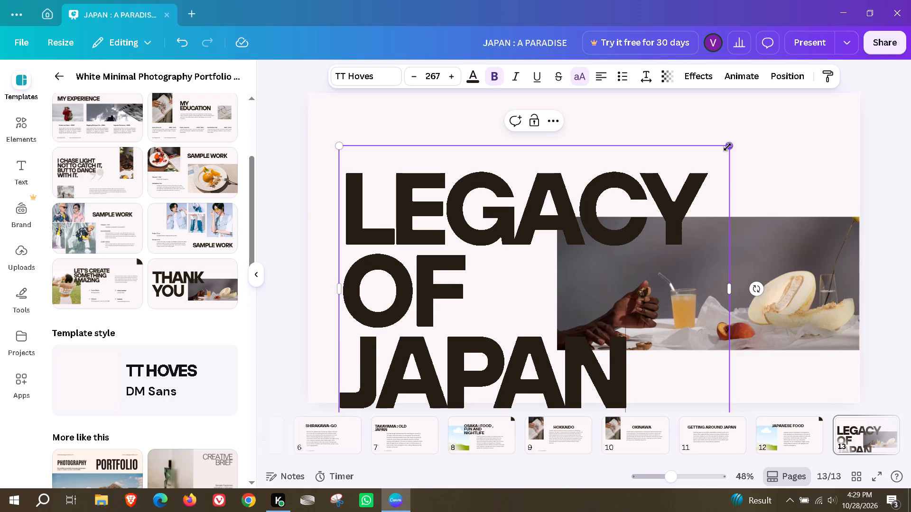
# Shrink the "LEGACY OF JAPAN" title to size 160 and move it so "JAPAN" ends at the photo's edge.
pyautogui.moveTo(727, 147); pyautogui.dragTo(582, 276)
pyautogui.click(559, 210)
pyautogui.moveTo(499, 352); pyautogui.dragTo(564, 237)
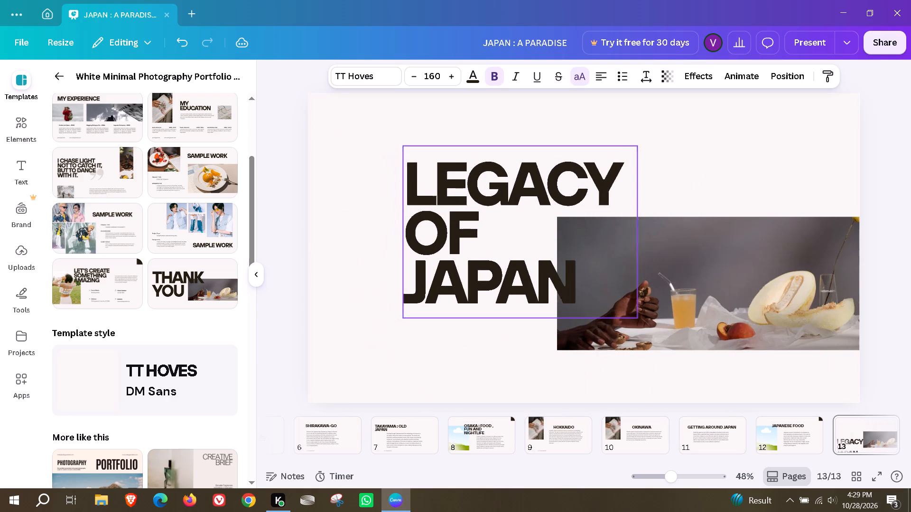
pyautogui.moveTo(564, 237); pyautogui.dragTo(572, 236)
pyautogui.moveTo(574, 236); pyautogui.dragTo(617, 239)
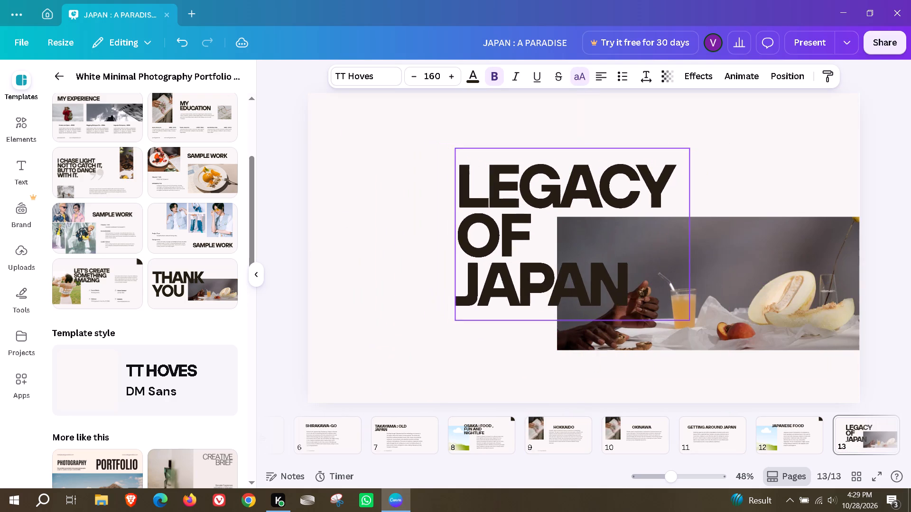
pyautogui.moveTo(617, 239); pyautogui.dragTo(614, 239)
pyautogui.click(759, 194)
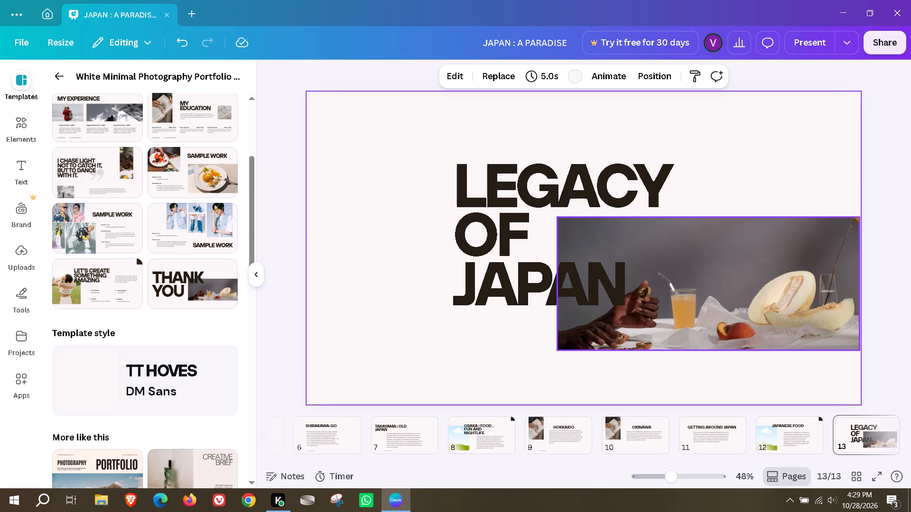
pyautogui.moveTo(487, 268); pyautogui.dragTo(418, 269)
pyautogui.click(635, 199)
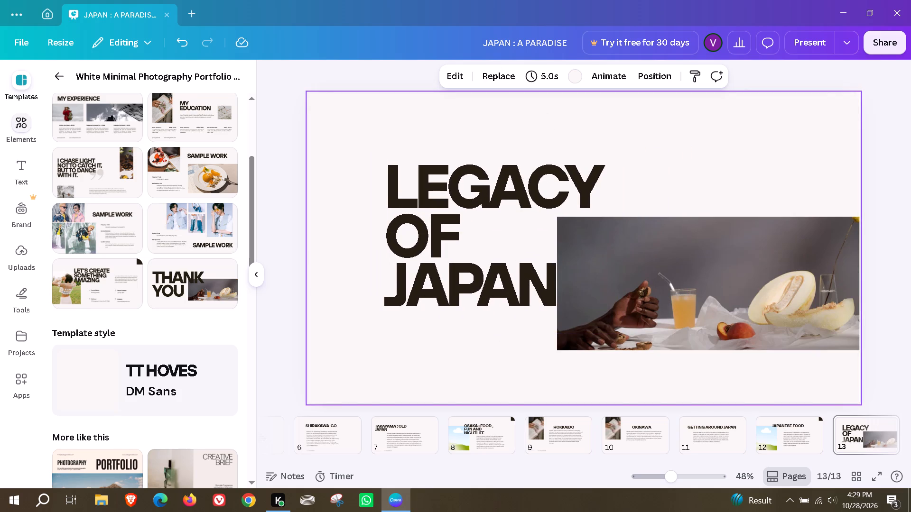
# Add a body text box on page 13 reading "An unmatched Legacy".
pyautogui.click(11, 159)
pyautogui.click(152, 339)
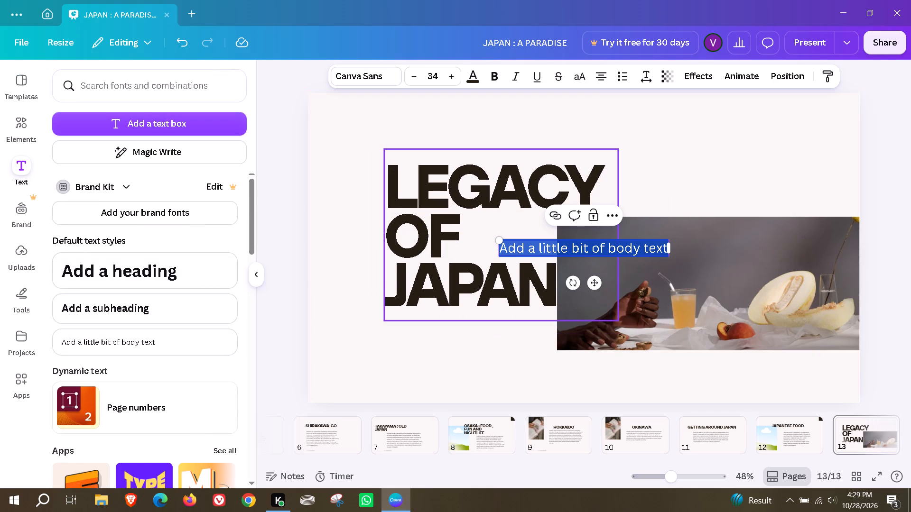
pyautogui.write('A')
pyautogui.press('space')
pyautogui.press('BackSpace')
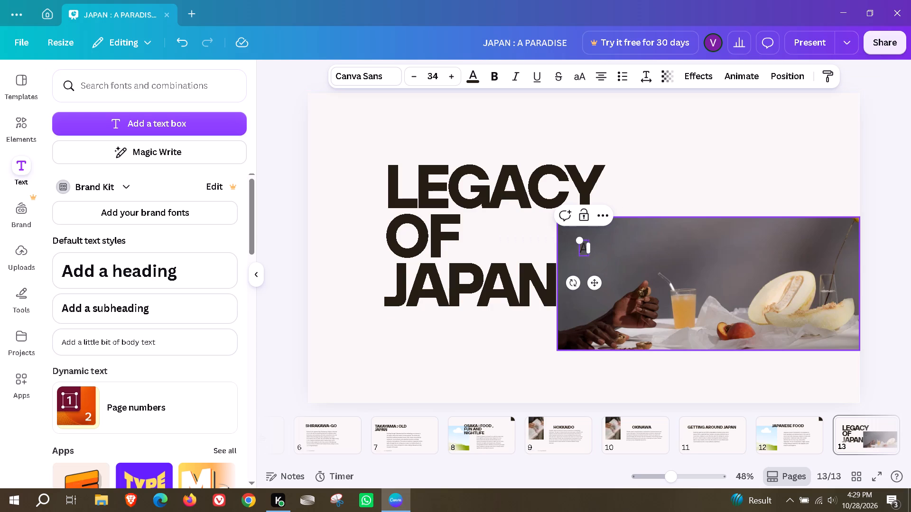
pyautogui.press('BackSpace')
pyautogui.press('a')
pyautogui.press('BackSpace')
pyautogui.hotkey('shift', 'a')
pyautogui.write('n')
pyautogui.press('space')
pyautogui.write('unmatche')
pyautogui.press('space')
pyautogui.press('BackSpace')
pyautogui.write('d LE')
pyautogui.press('BackSpace')
pyautogui.write('egcay')
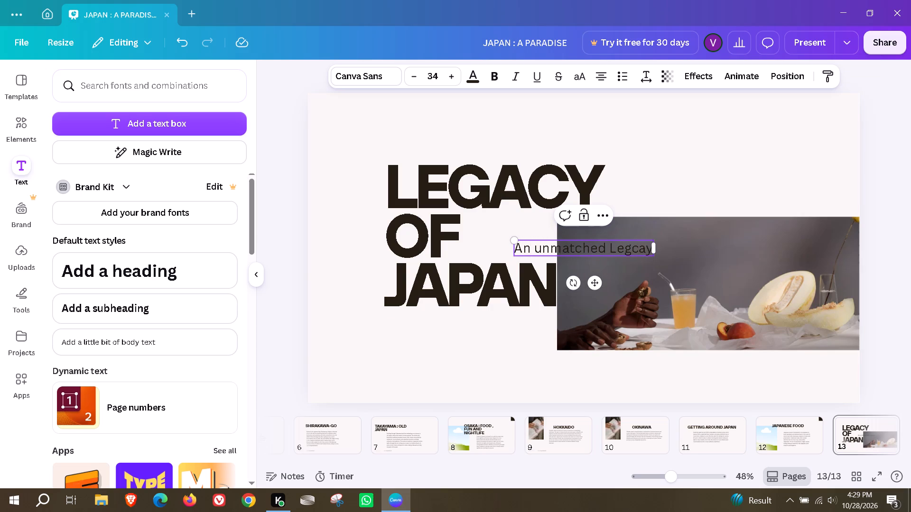
pyautogui.press('BackSpace')
pyautogui.press('BackSpace')
pyautogui.press('BackSpace')
pyautogui.write('acy')
pyautogui.click(683, 156)
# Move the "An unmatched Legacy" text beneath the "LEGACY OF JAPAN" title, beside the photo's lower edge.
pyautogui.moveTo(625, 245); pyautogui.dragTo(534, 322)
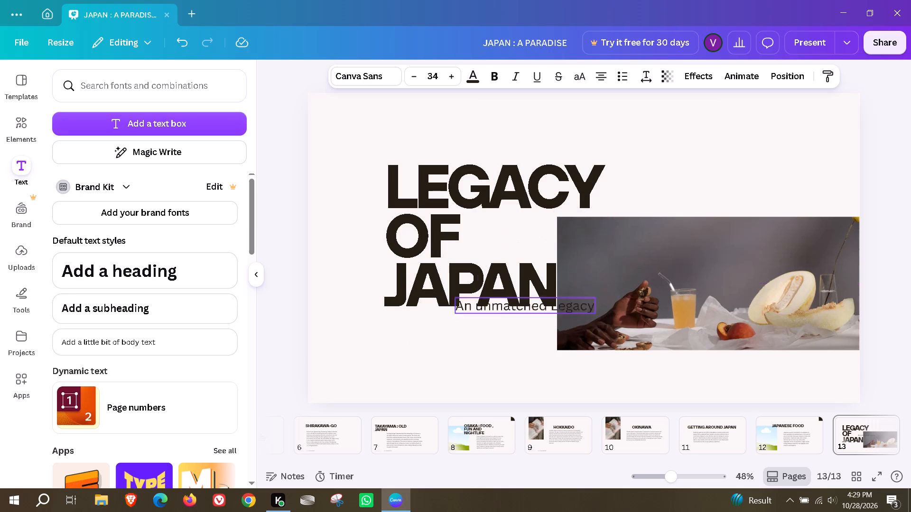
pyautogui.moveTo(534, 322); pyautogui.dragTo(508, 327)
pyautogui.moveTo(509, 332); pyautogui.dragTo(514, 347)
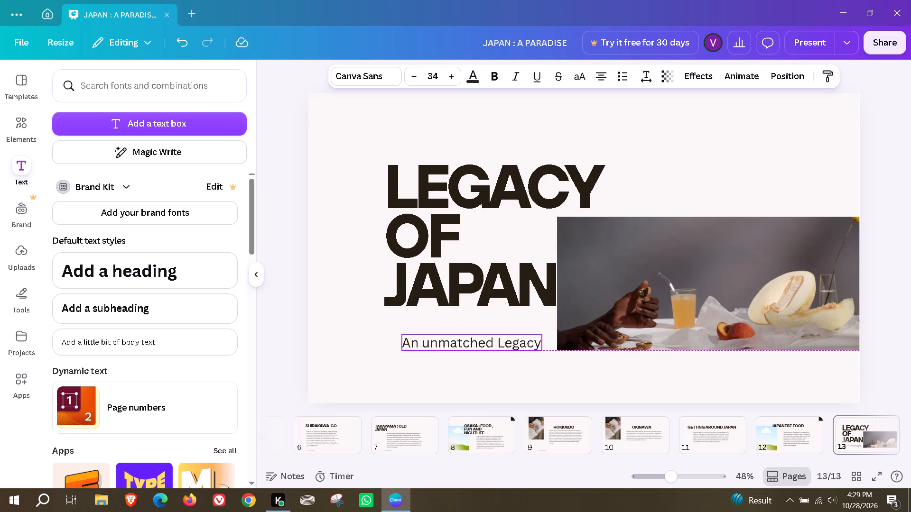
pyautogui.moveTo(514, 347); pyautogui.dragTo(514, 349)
# Shift the "LEGACY OF JAPAN" title over the photo and place the "An unmatched Legacy" text above it.
pyautogui.moveTo(490, 270); pyautogui.dragTo(541, 275)
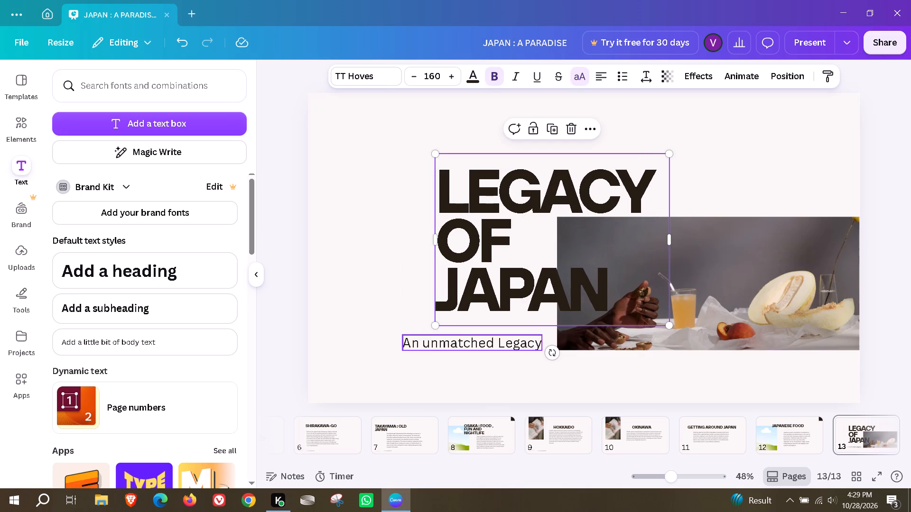
pyautogui.moveTo(508, 342); pyautogui.dragTo(577, 139)
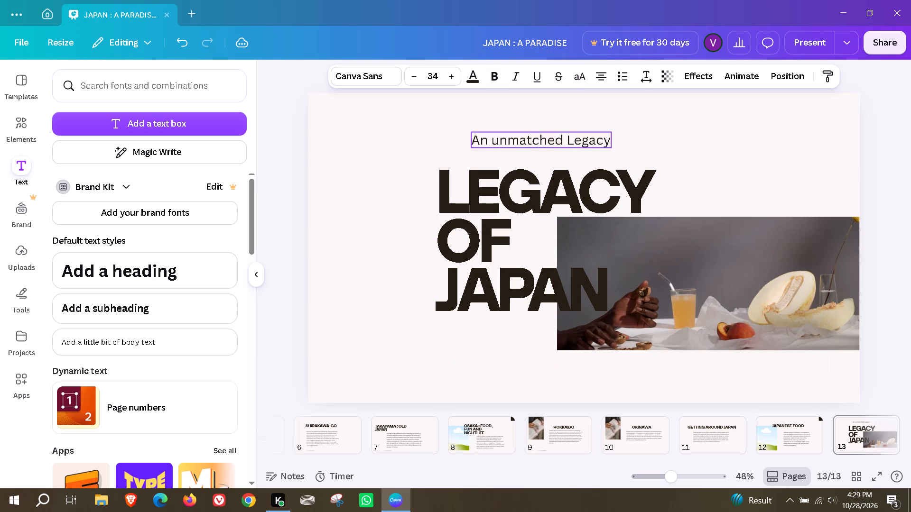
pyautogui.moveTo(577, 139); pyautogui.dragTo(577, 140)
# Shorten the small text to "An unmatched" and move it down close above the word "LEGACY".
pyautogui.doubleClick(577, 140)
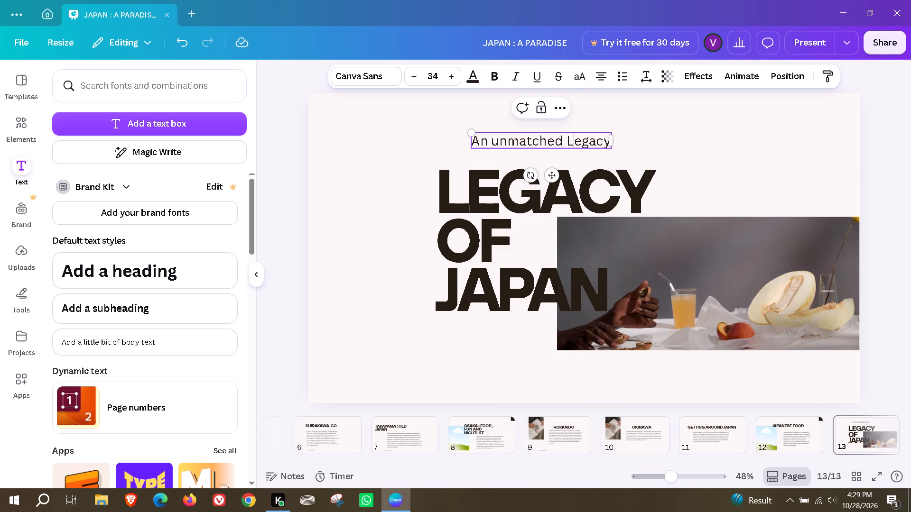
pyautogui.press('BackSpace')
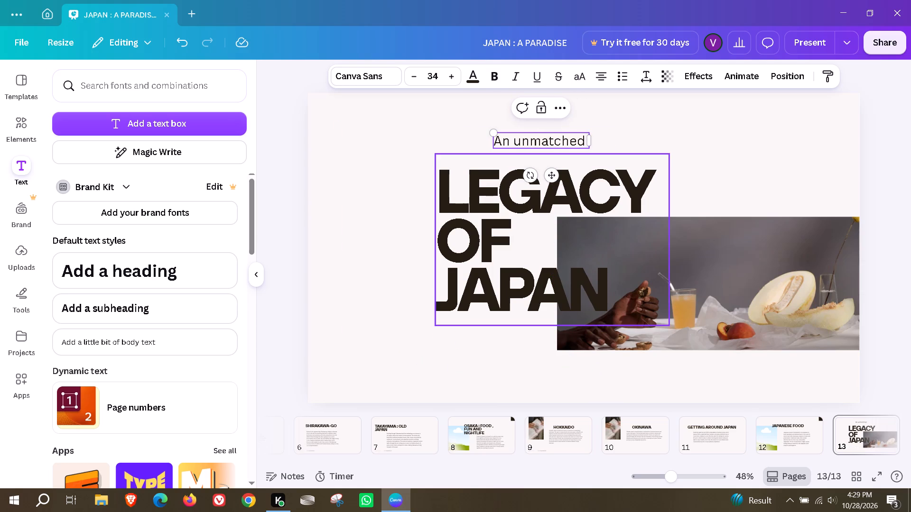
pyautogui.click(623, 120)
pyautogui.moveTo(571, 134); pyautogui.dragTo(582, 144)
pyautogui.click(749, 144)
pyautogui.scroll(4, 650, 439)
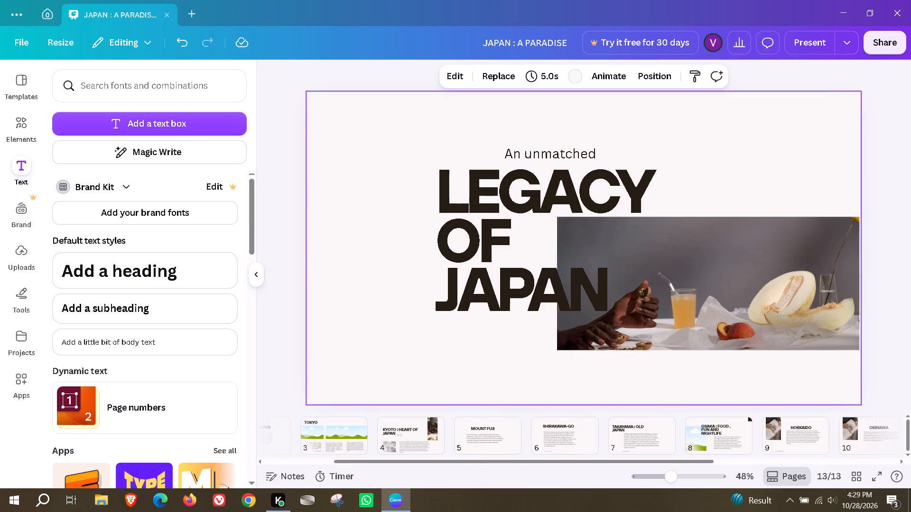
pyautogui.scroll(5, 648, 426)
pyautogui.scroll(-16, 542, 443)
pyautogui.click(347, 428)
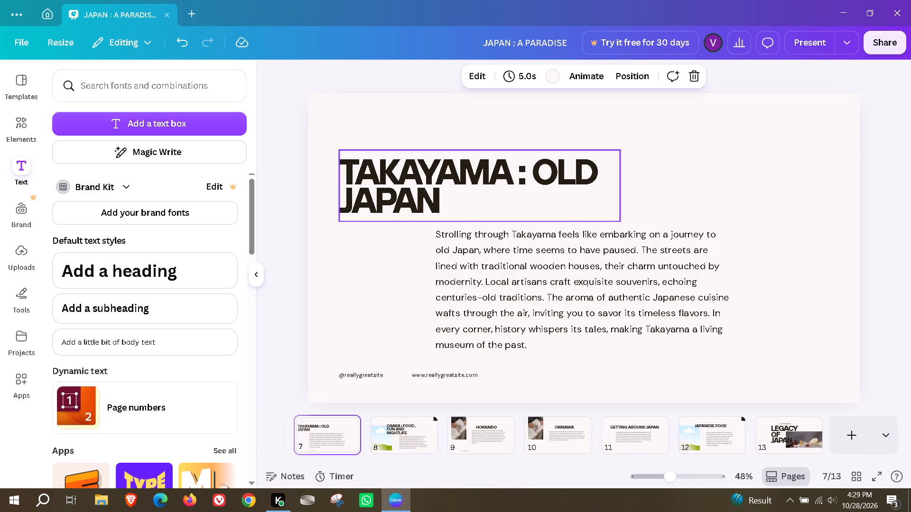
pyautogui.moveTo(316, 371); pyautogui.dragTo(474, 396)
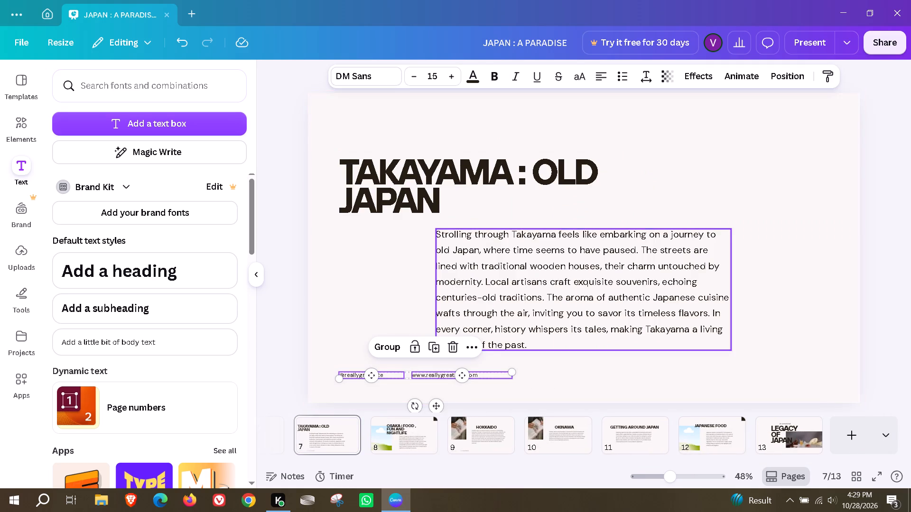
pyautogui.click(447, 343)
# Widen the "TAKAYAMA : OLD JAPAN" title so it fits on one line and centre it above the paragraph.
pyautogui.moveTo(465, 186); pyautogui.dragTo(455, 157)
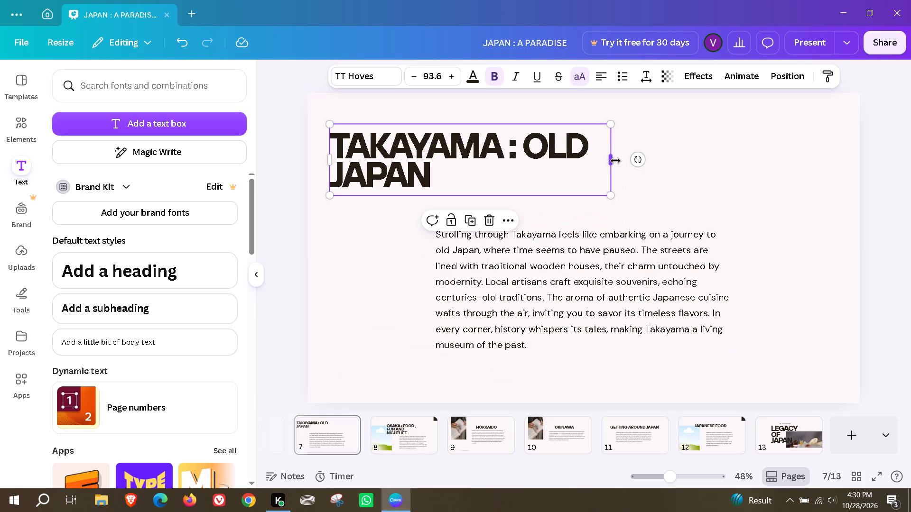
pyautogui.moveTo(614, 159); pyautogui.dragTo(734, 161)
pyautogui.moveTo(565, 153); pyautogui.dragTo(629, 154)
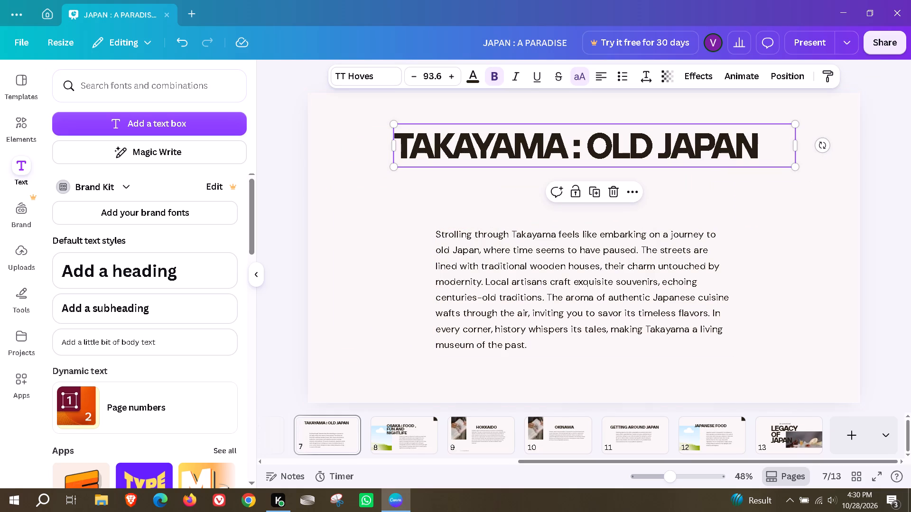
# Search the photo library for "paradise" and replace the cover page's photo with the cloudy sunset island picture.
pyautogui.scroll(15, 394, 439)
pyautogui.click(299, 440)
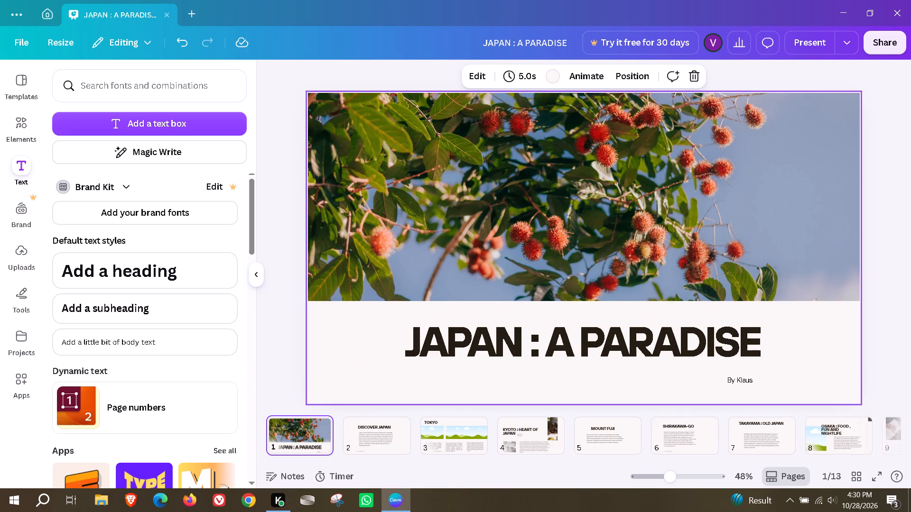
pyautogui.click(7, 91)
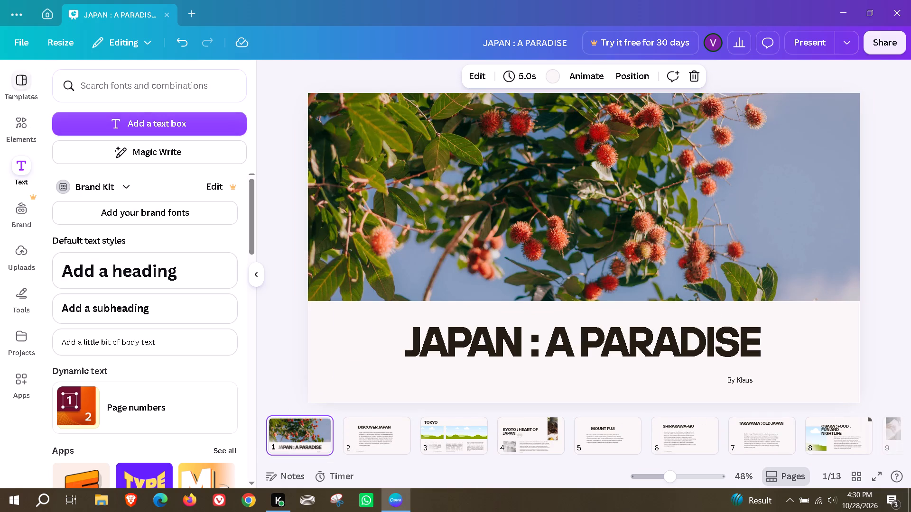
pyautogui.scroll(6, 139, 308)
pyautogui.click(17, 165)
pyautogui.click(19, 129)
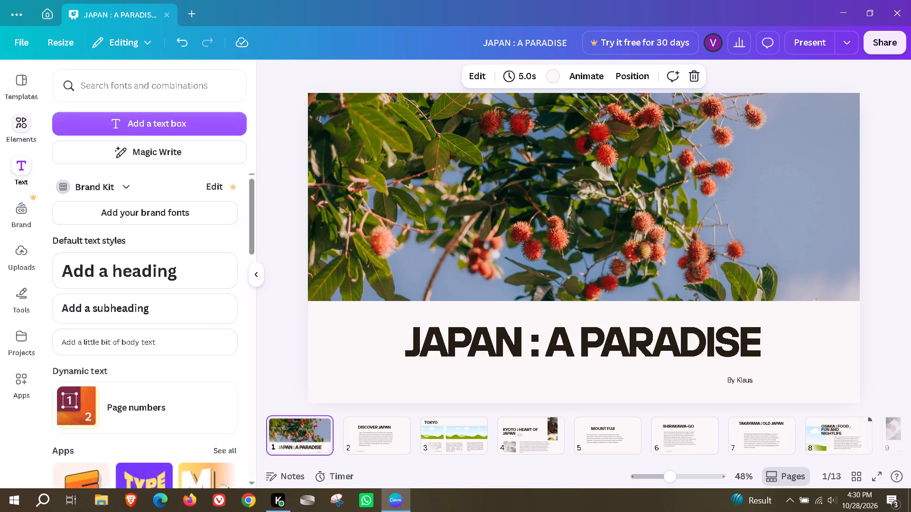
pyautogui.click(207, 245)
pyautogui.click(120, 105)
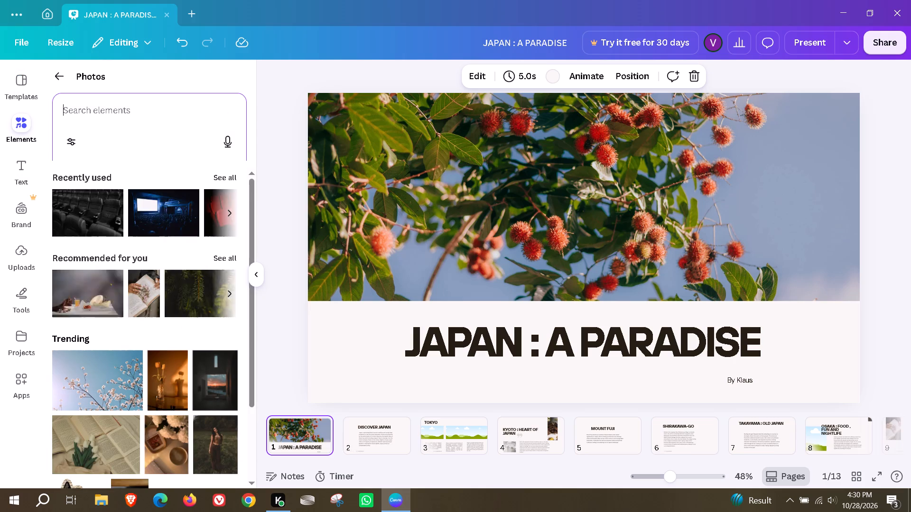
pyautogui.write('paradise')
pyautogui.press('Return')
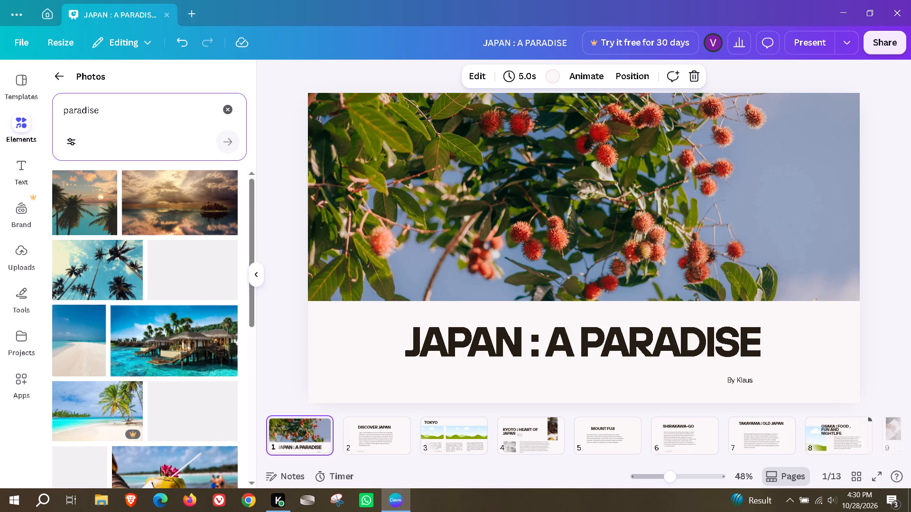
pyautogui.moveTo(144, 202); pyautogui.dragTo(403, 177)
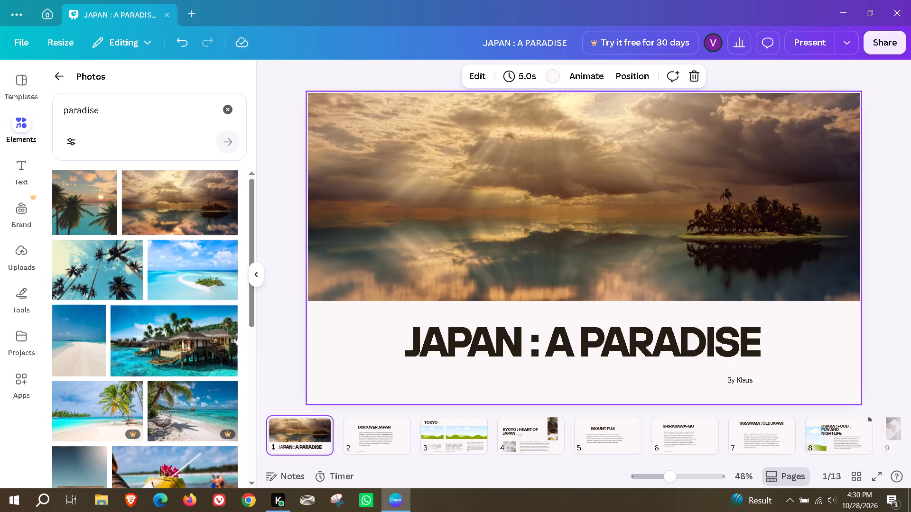
# On page 2, move the "DISCOVER JAPAN" title and its paragraph to the page's left side, aligned along their left edges.
pyautogui.click(360, 429)
pyautogui.moveTo(547, 183); pyautogui.dragTo(461, 177)
pyautogui.moveTo(624, 192); pyautogui.dragTo(503, 192)
pyautogui.moveTo(578, 179); pyautogui.dragTo(572, 179)
pyautogui.moveTo(423, 165); pyautogui.dragTo(576, 180)
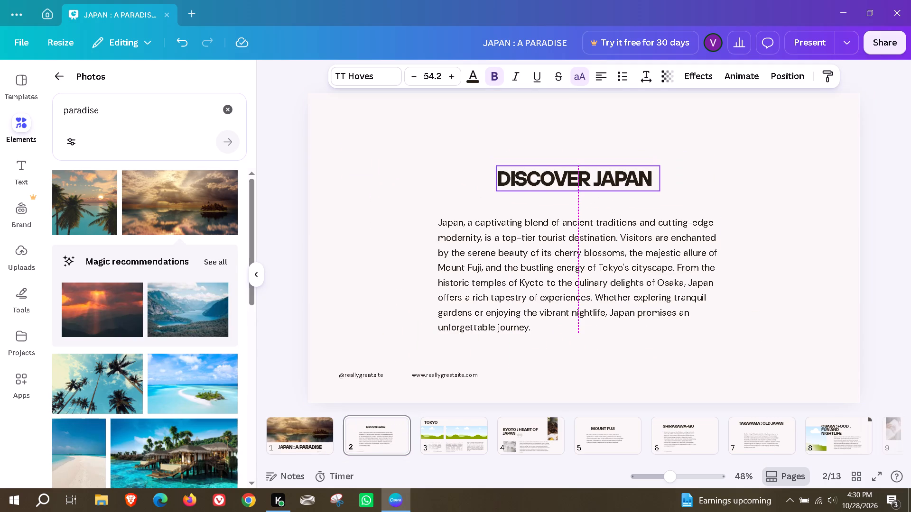
pyautogui.moveTo(576, 180); pyautogui.dragTo(410, 168)
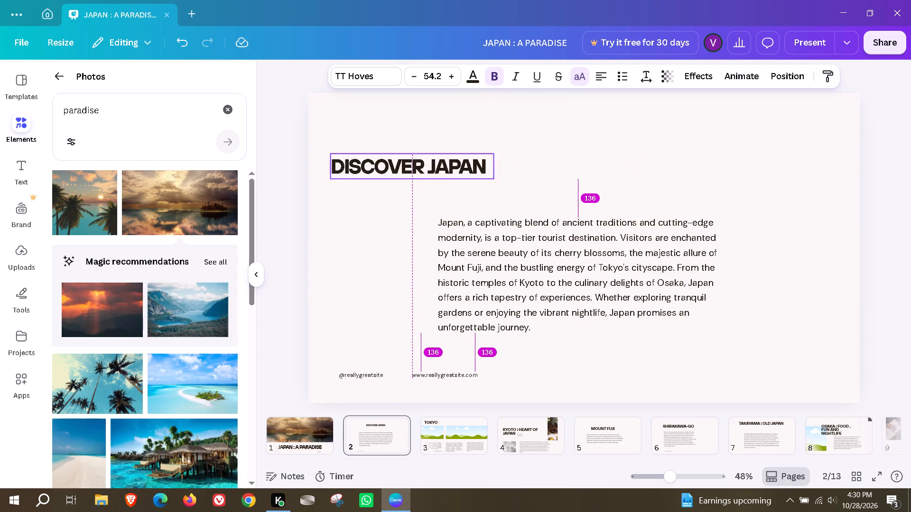
pyautogui.moveTo(410, 168); pyautogui.dragTo(414, 167)
pyautogui.moveTo(552, 242); pyautogui.dragTo(452, 225)
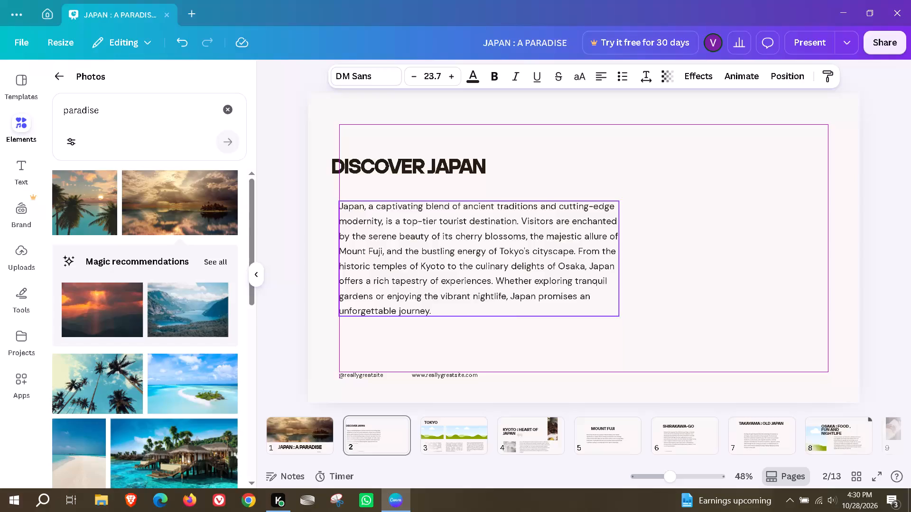
pyautogui.moveTo(452, 225); pyautogui.dragTo(444, 231)
pyautogui.moveTo(396, 174); pyautogui.dragTo(394, 181)
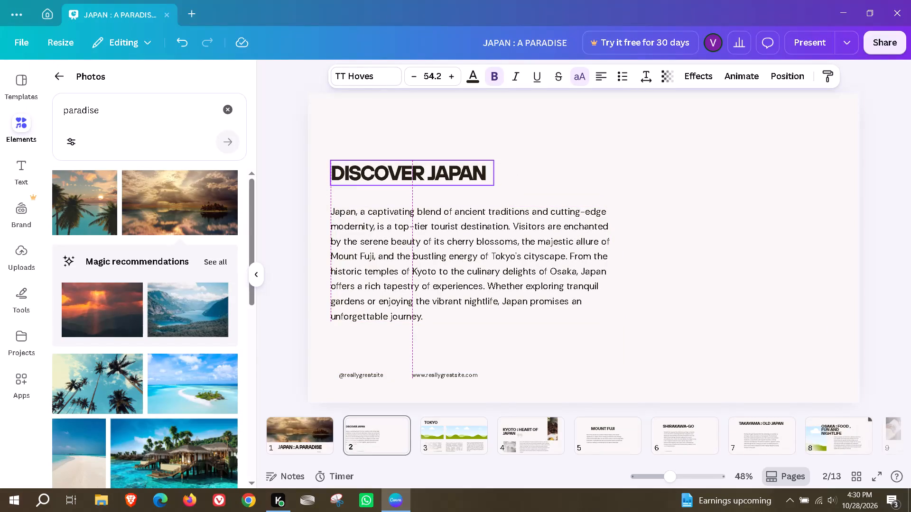
pyautogui.moveTo(394, 181); pyautogui.dragTo(394, 183)
pyautogui.click(482, 262)
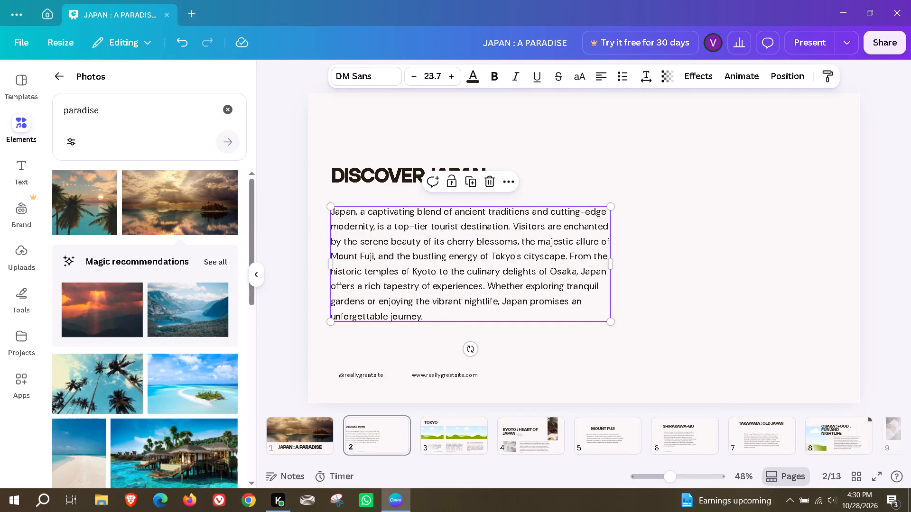
# Add a Polaroid-style photo frame to the right of the "DISCOVER JAPAN" paragraph.
pyautogui.click(60, 96)
pyautogui.click(58, 82)
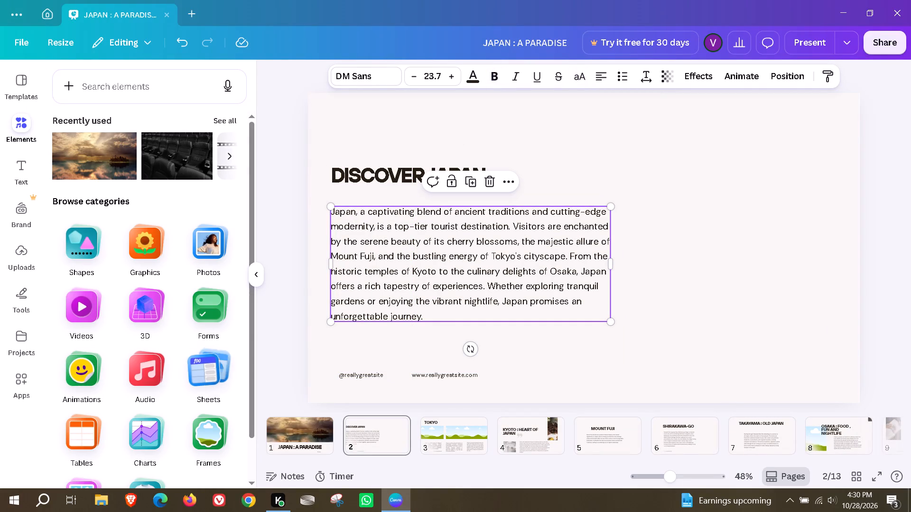
pyautogui.scroll(-3, 199, 398)
pyautogui.click(202, 382)
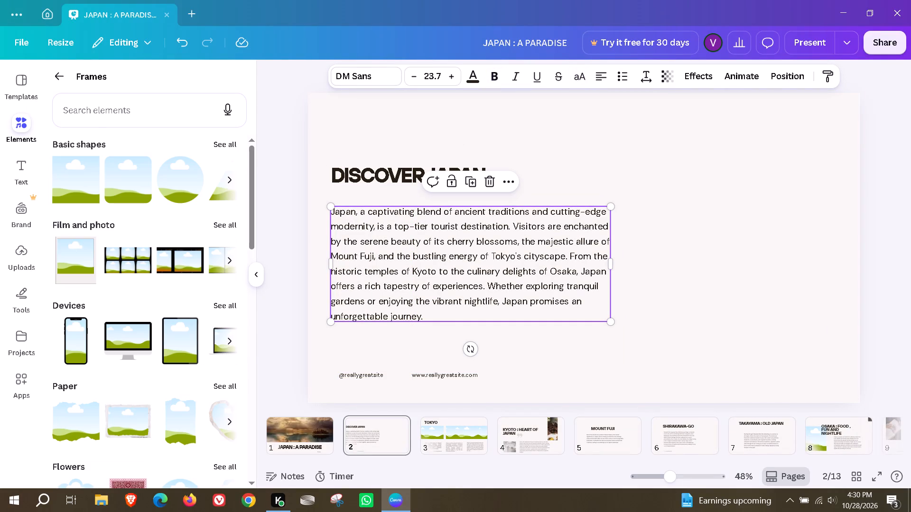
pyautogui.moveTo(90, 274); pyautogui.dragTo(712, 223)
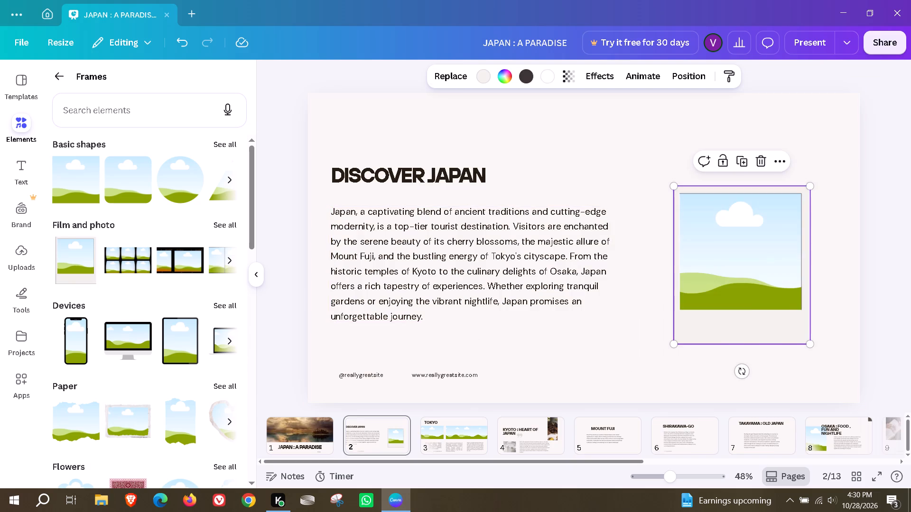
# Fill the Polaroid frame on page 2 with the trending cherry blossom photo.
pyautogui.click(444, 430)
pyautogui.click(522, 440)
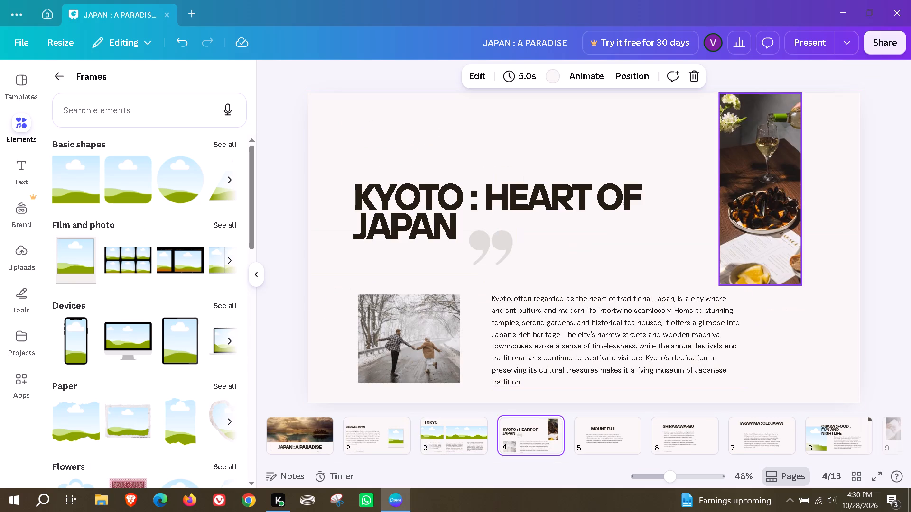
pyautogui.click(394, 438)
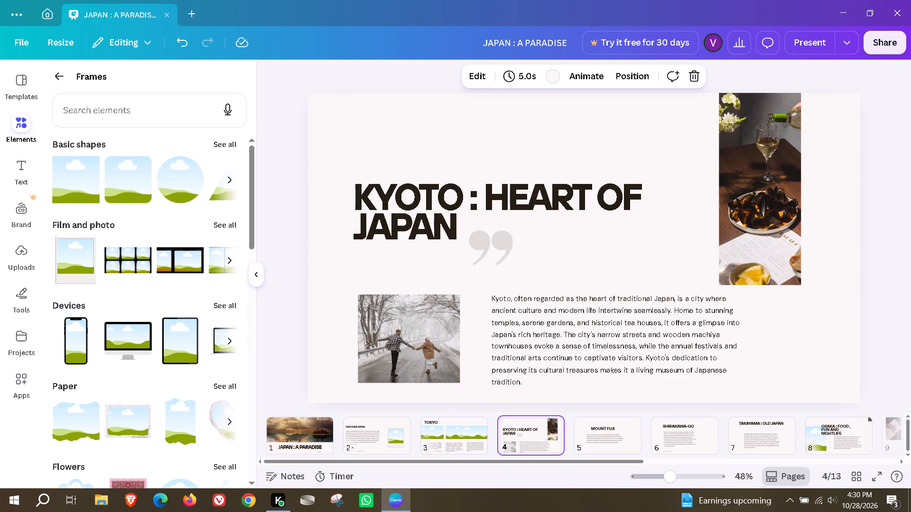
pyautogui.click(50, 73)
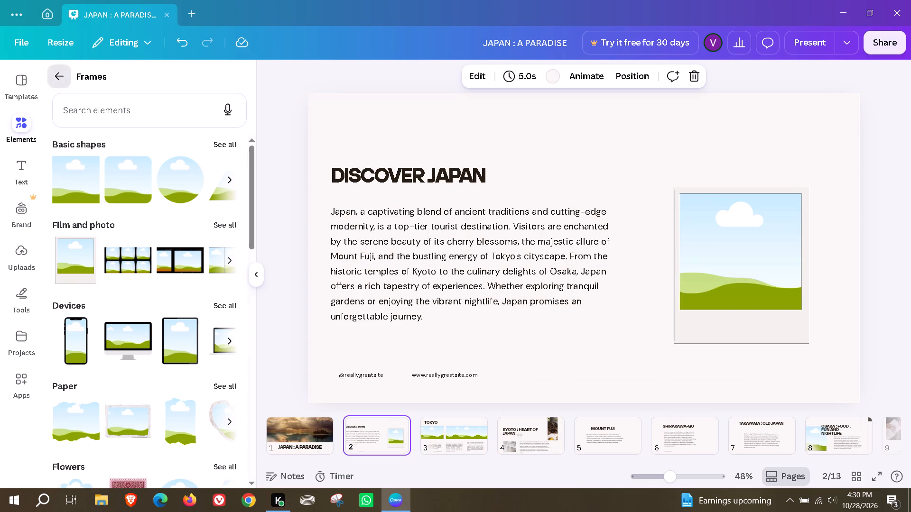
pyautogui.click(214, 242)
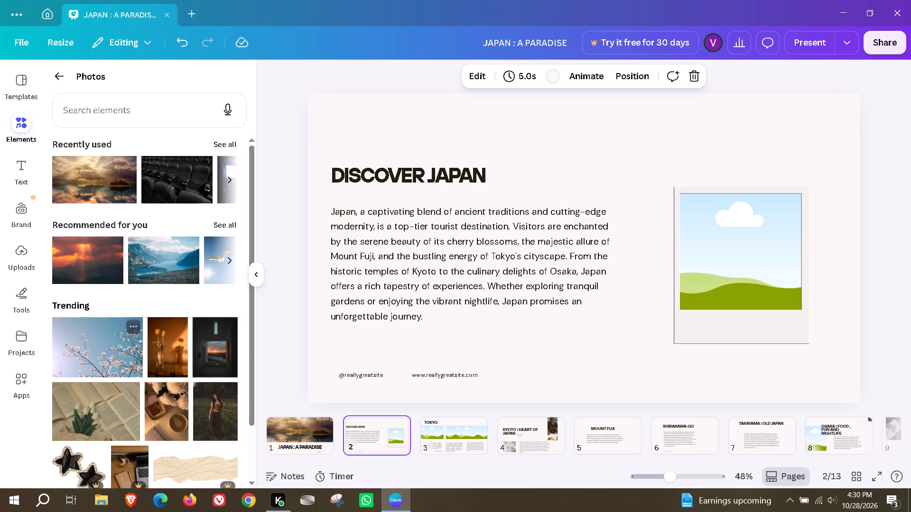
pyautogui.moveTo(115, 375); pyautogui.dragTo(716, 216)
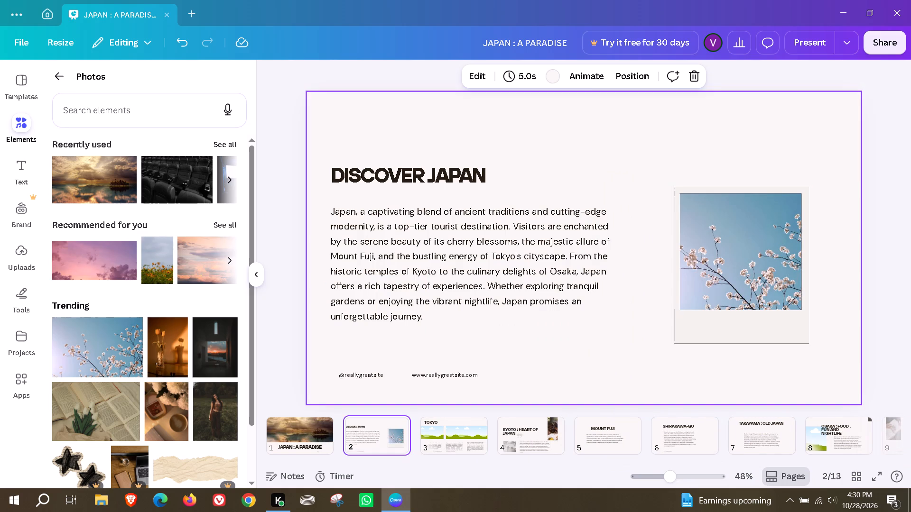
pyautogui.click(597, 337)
# Search the photo library for "japan".
pyautogui.scroll(-3, 169, 361)
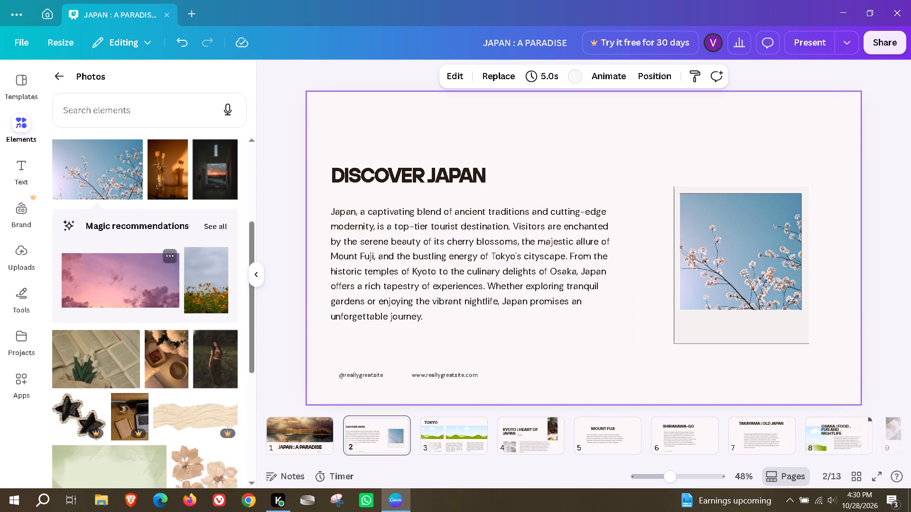
pyautogui.scroll(-3, 119, 347)
pyautogui.scroll(11, 150, 346)
pyautogui.click(106, 123)
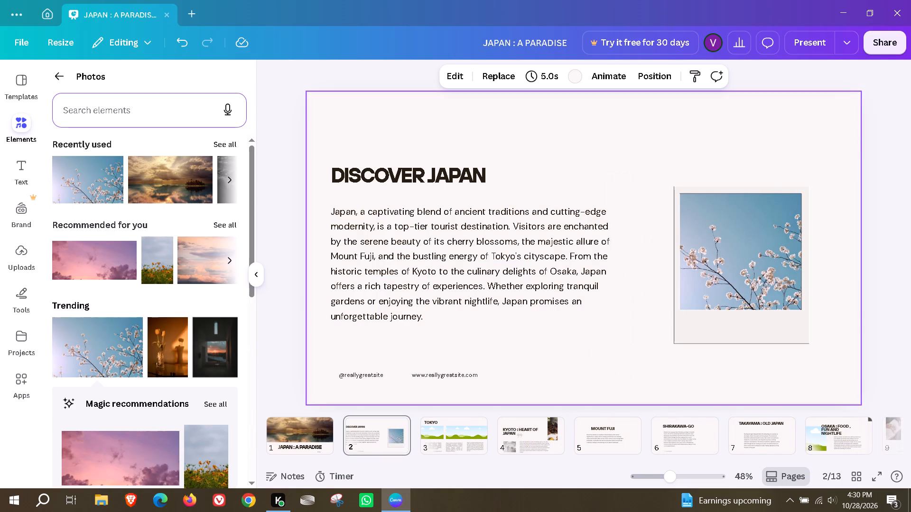
pyautogui.click(116, 110)
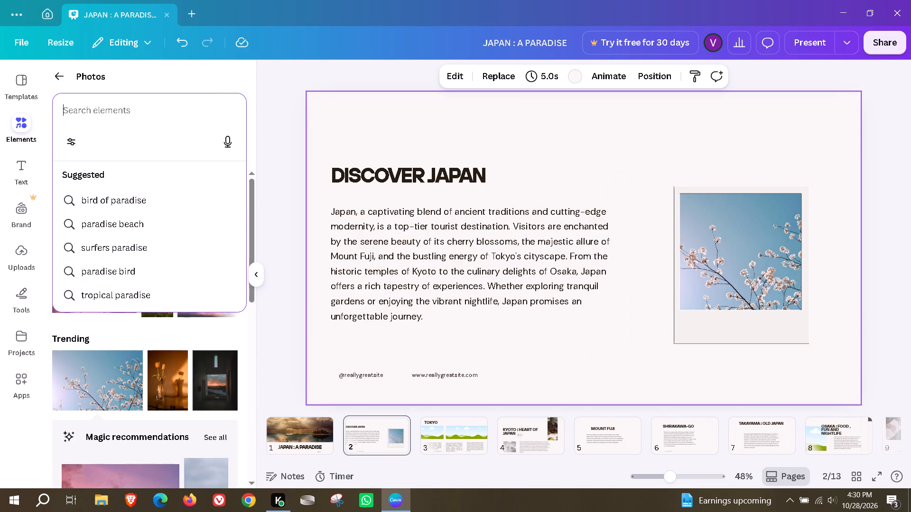
pyautogui.write('paradise')
pyautogui.press('BackSpace')
pyautogui.press('BackSpace')
pyautogui.press('BackSpace')
pyautogui.press('BackSpace')
pyautogui.press('BackSpace')
pyautogui.press('BackSpace')
pyautogui.press('BackSpace')
pyautogui.press('BackSpace')
pyautogui.press('BackSpace')
pyautogui.press('BackSpace')
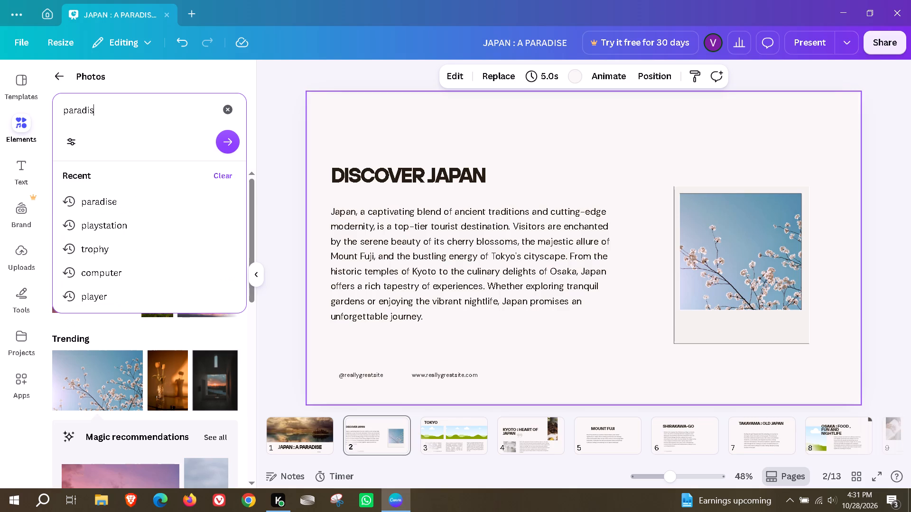
pyautogui.write('japan')
pyautogui.press('space')
pyautogui.press('Return')
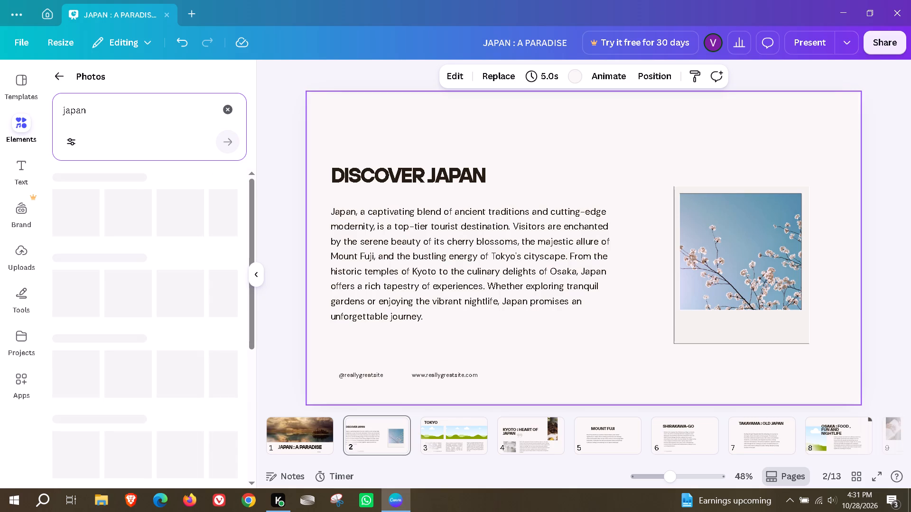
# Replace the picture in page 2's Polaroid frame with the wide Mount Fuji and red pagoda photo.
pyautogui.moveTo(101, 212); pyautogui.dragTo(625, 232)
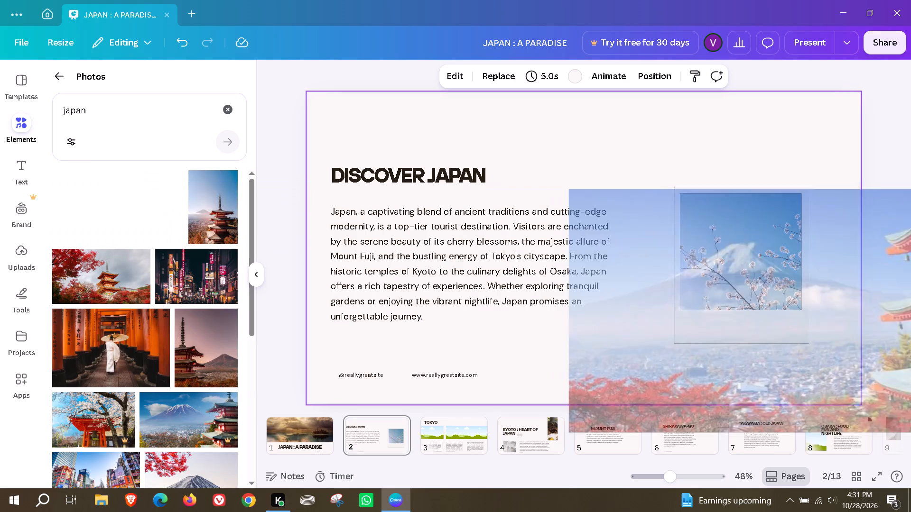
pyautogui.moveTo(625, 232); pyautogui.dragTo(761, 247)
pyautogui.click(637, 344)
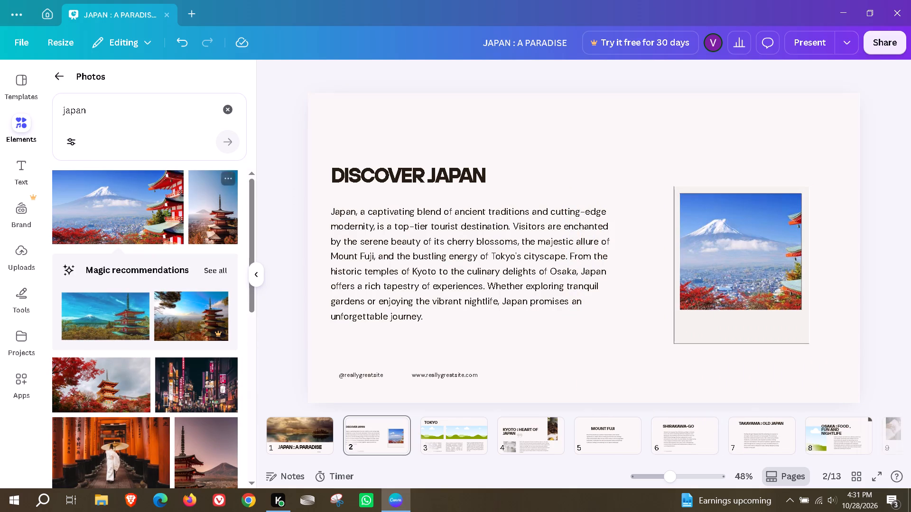
# Replace the picture in page 2's Polaroid frame with the upright pagoda photo.
pyautogui.moveTo(219, 220); pyautogui.dragTo(682, 233)
pyautogui.click(635, 328)
# Replace the cover page's photo with the wide Mount Fuji and red pagoda picture.
pyautogui.click(301, 438)
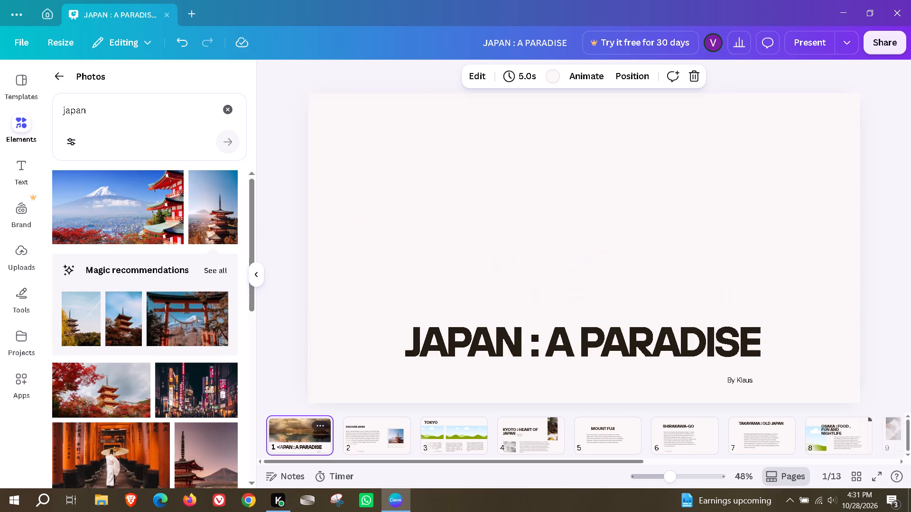
pyautogui.moveTo(131, 231); pyautogui.dragTo(609, 220)
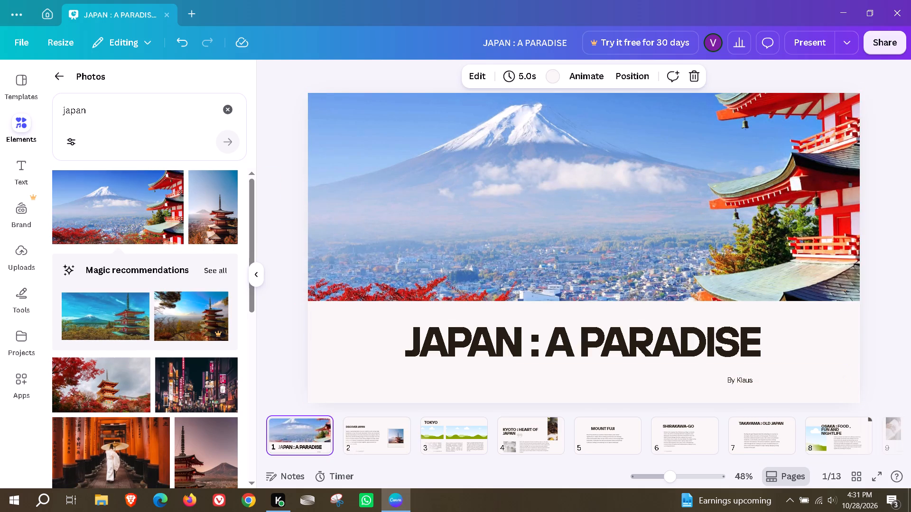
pyautogui.click(372, 439)
pyautogui.click(432, 441)
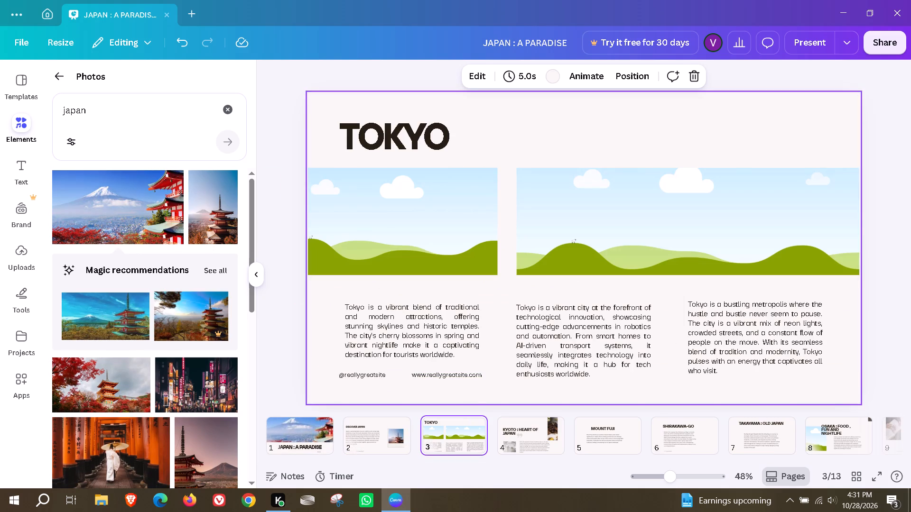
pyautogui.moveTo(333, 368); pyautogui.dragTo(478, 384)
pyautogui.click(451, 349)
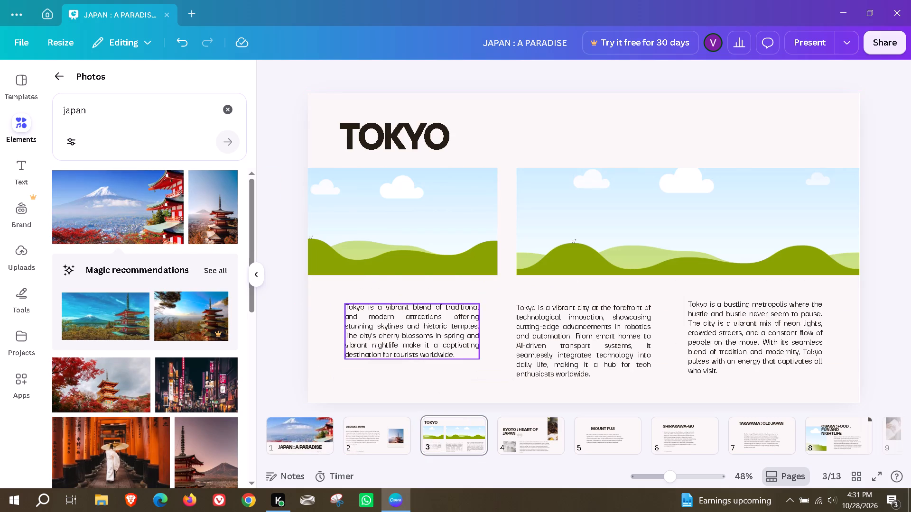
# Enlarge the first Tokyo paragraph to size 24.3, narrow its text box and position it centrally beneath the first picture frame.
pyautogui.click(418, 331)
pyautogui.moveTo(479, 364); pyautogui.dragTo(523, 391)
pyautogui.click(460, 388)
pyautogui.moveTo(445, 357); pyautogui.dragTo(413, 350)
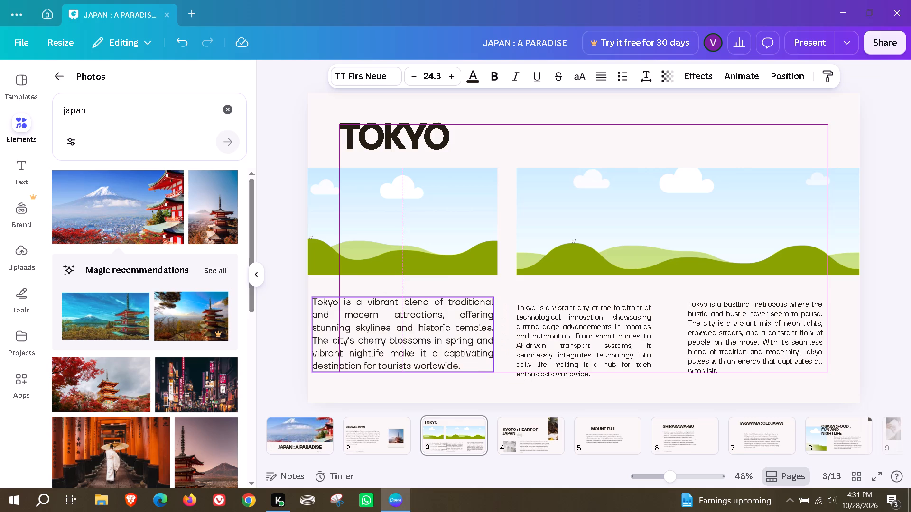
pyautogui.moveTo(413, 350); pyautogui.dragTo(411, 348)
pyautogui.moveTo(495, 338); pyautogui.dragTo(478, 338)
pyautogui.click(489, 375)
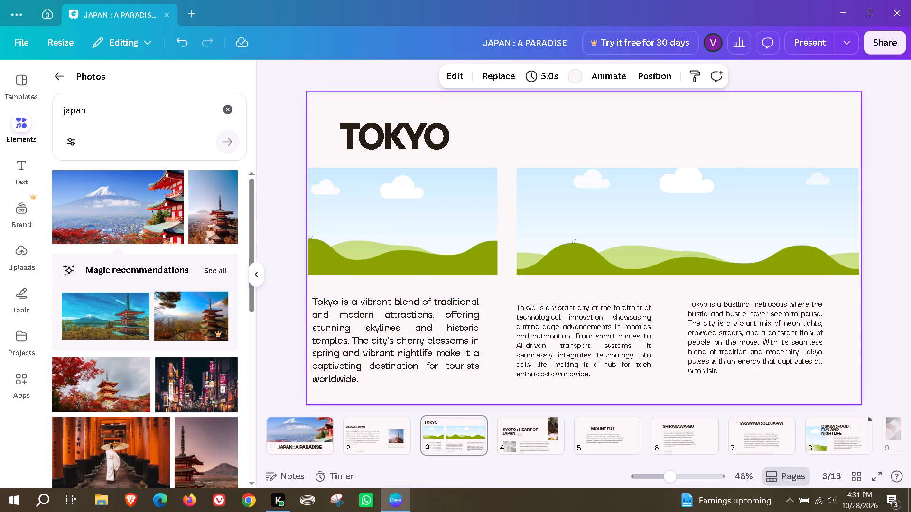
pyautogui.moveTo(405, 343); pyautogui.dragTo(418, 344)
# Enlarge the middle Tokyo paragraph about the technological city and nudge it slightly up beneath the wide picture frame.
pyautogui.click(552, 346)
pyautogui.moveTo(651, 377); pyautogui.dragTo(670, 393)
pyautogui.click(739, 376)
pyautogui.moveTo(636, 358); pyautogui.dragTo(638, 352)
# Enlarge the third Tokyo paragraph, about the bustling metropolis, to size 20.4.
pyautogui.click(735, 346)
pyautogui.moveTo(820, 377); pyautogui.dragTo(837, 393)
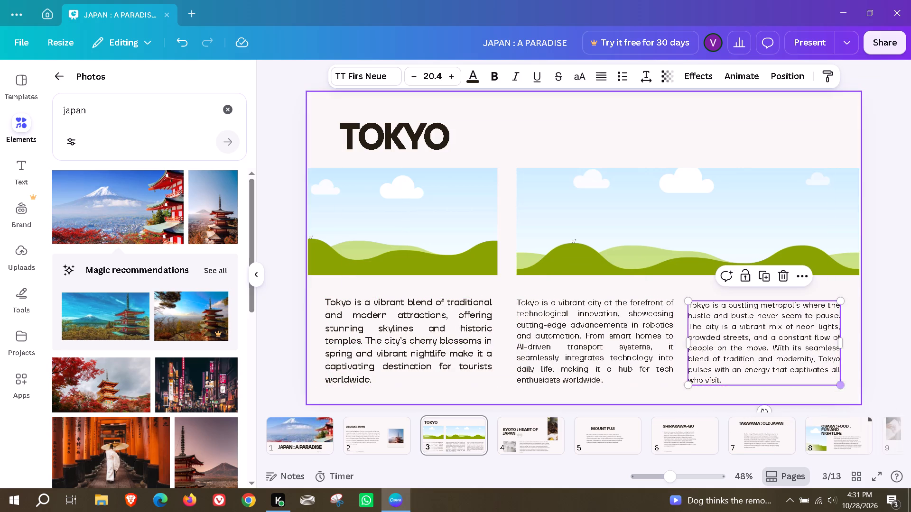
# Reduce the first Tokyo paragraph to size 20.6 and centre it beneath the first picture frame.
pyautogui.click(763, 393)
pyautogui.click(465, 356)
pyautogui.moveTo(491, 384); pyautogui.dragTo(465, 370)
pyautogui.moveTo(467, 338); pyautogui.dragTo(461, 338)
pyautogui.moveTo(427, 347); pyautogui.dragTo(443, 354)
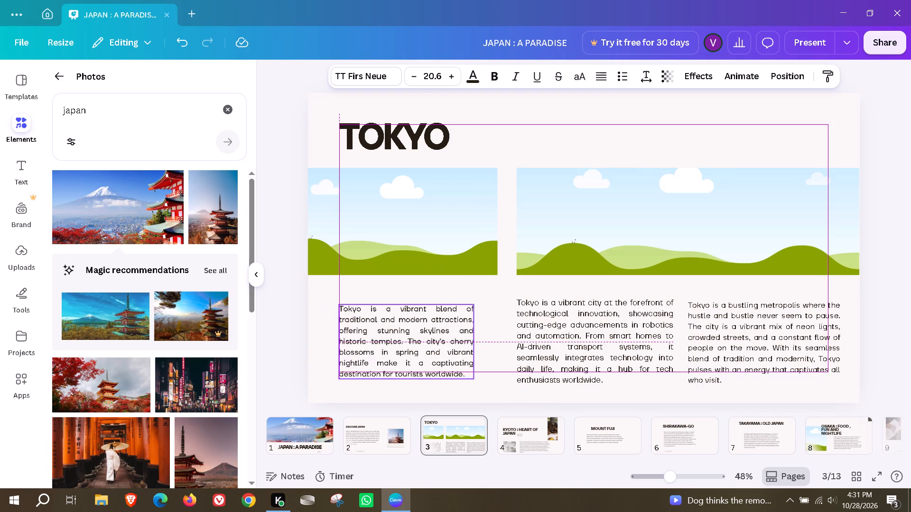
pyautogui.moveTo(443, 354); pyautogui.dragTo(437, 349)
pyautogui.click(470, 375)
pyautogui.moveTo(420, 347); pyautogui.dragTo(420, 354)
# Reduce the middle Tokyo paragraph to size 19.1, narrow its box and align it with the wide picture frame's left edge.
pyautogui.moveTo(586, 355); pyautogui.dragTo(580, 363)
pyautogui.moveTo(664, 391); pyautogui.dragTo(649, 385)
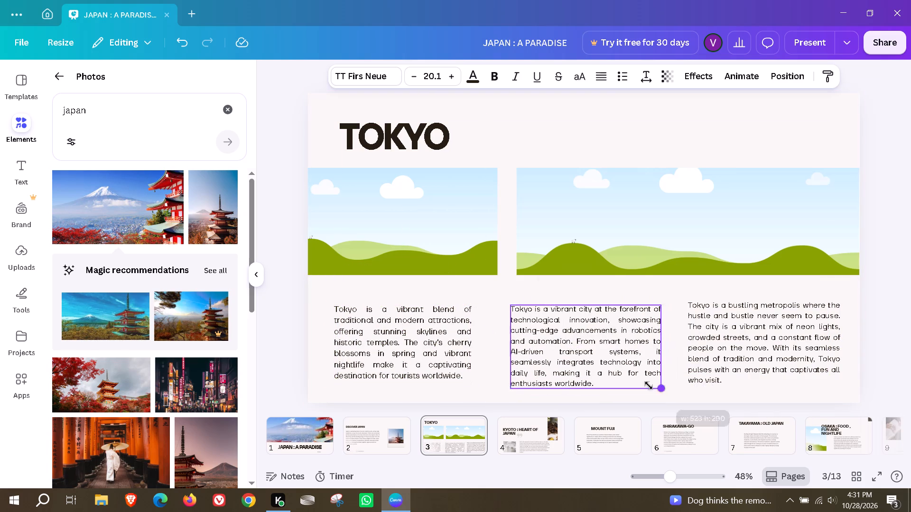
pyautogui.moveTo(649, 385); pyautogui.dragTo(647, 384)
pyautogui.click(693, 385)
pyautogui.click(615, 357)
pyautogui.moveTo(652, 343); pyautogui.dragTo(667, 348)
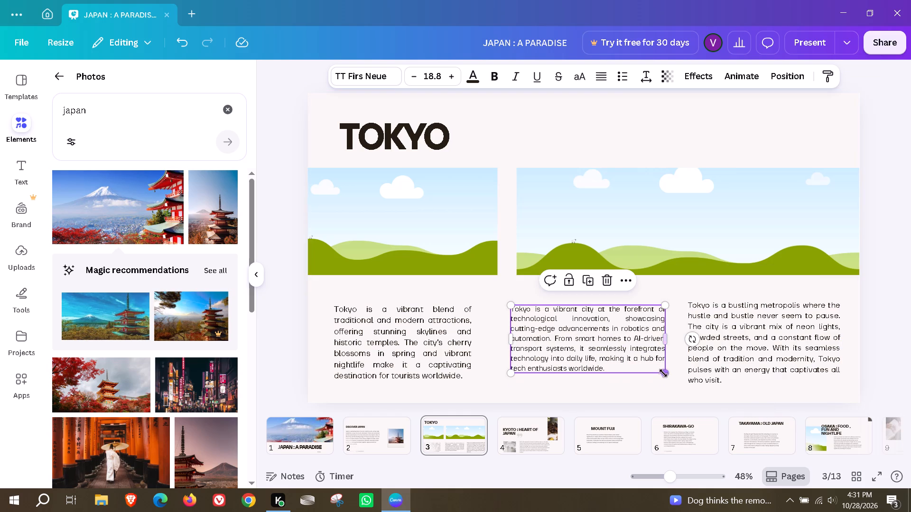
pyautogui.moveTo(662, 375); pyautogui.dragTo(653, 375)
pyautogui.moveTo(649, 340); pyautogui.dragTo(654, 344)
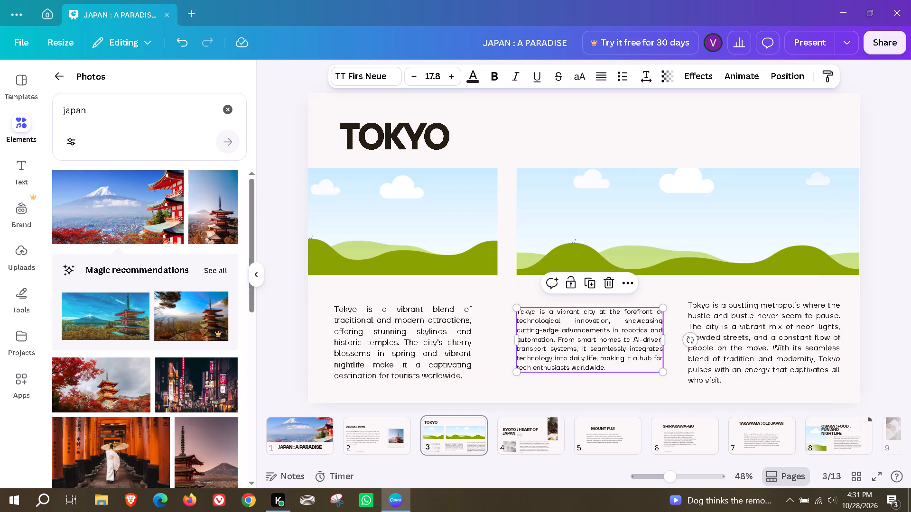
pyautogui.moveTo(662, 340); pyautogui.dragTo(654, 340)
pyautogui.moveTo(653, 370); pyautogui.dragTo(662, 380)
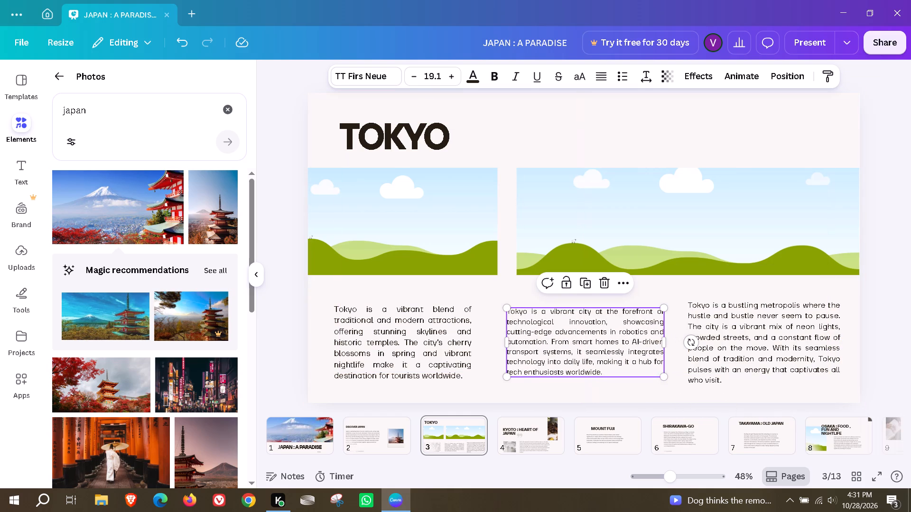
pyautogui.moveTo(667, 342); pyautogui.dragTo(660, 342)
pyautogui.moveTo(622, 348); pyautogui.dragTo(626, 345)
pyautogui.moveTo(617, 346); pyautogui.dragTo(618, 346)
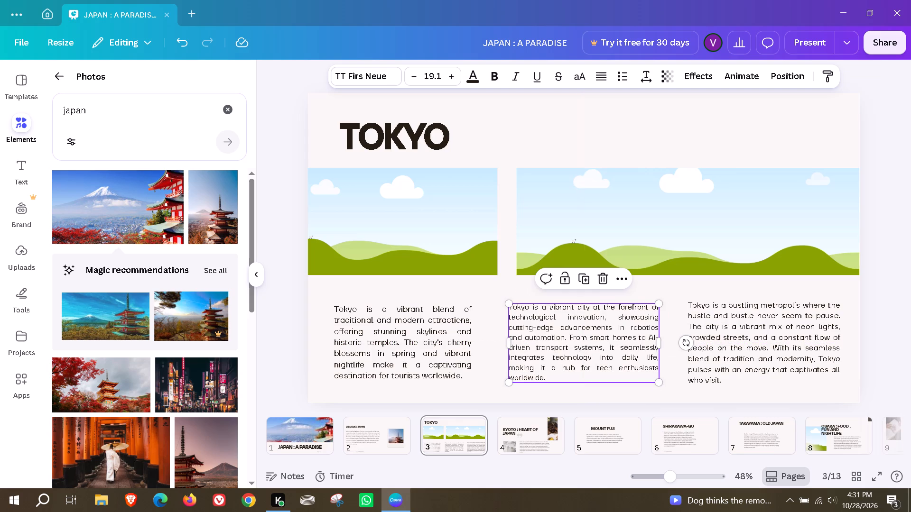
pyautogui.moveTo(618, 346); pyautogui.dragTo(624, 347)
# Reduce the third Tokyo paragraph to size 19.8 and widen its text box slightly.
pyautogui.click(719, 349)
pyautogui.moveTo(839, 385); pyautogui.dragTo(835, 380)
pyautogui.moveTo(840, 340); pyautogui.dragTo(846, 341)
pyautogui.click(846, 342)
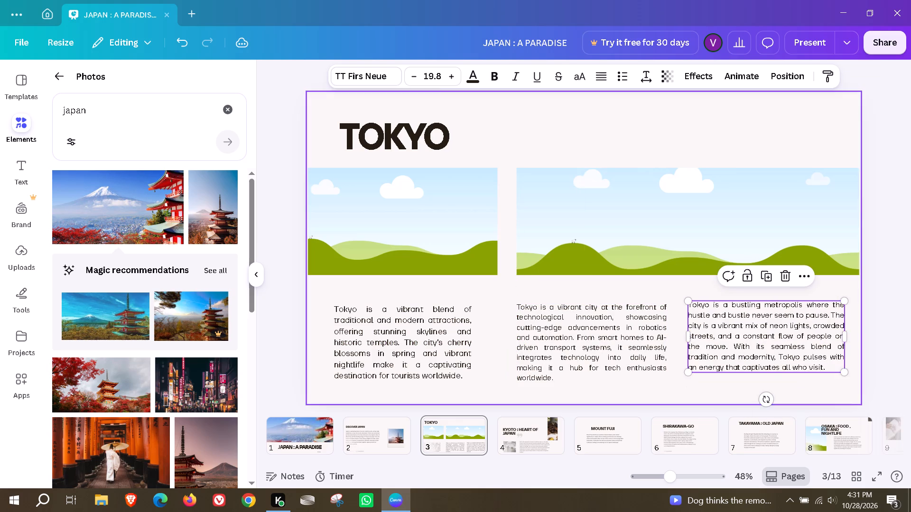
pyautogui.click(819, 380)
# Narrow the TOKYO heading's text box and centre the heading at the top of the page.
pyautogui.click(416, 149)
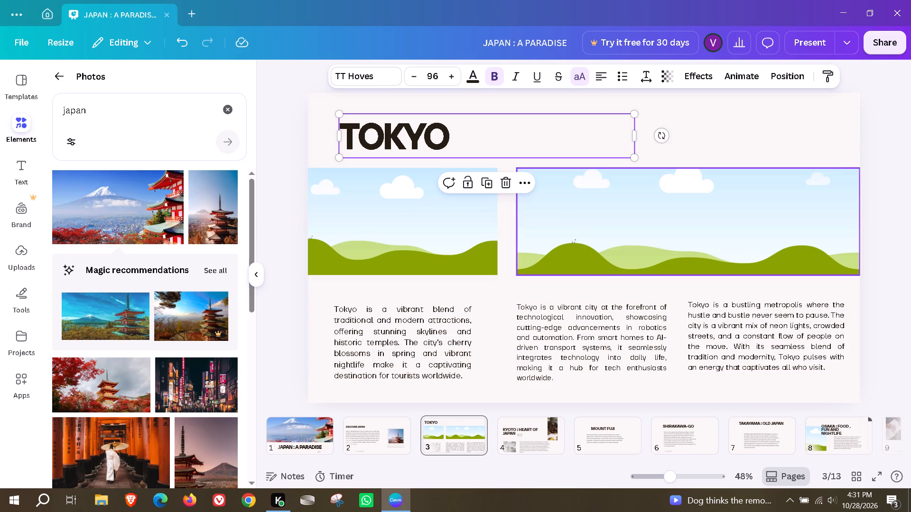
pyautogui.moveTo(508, 137); pyautogui.dragTo(675, 141)
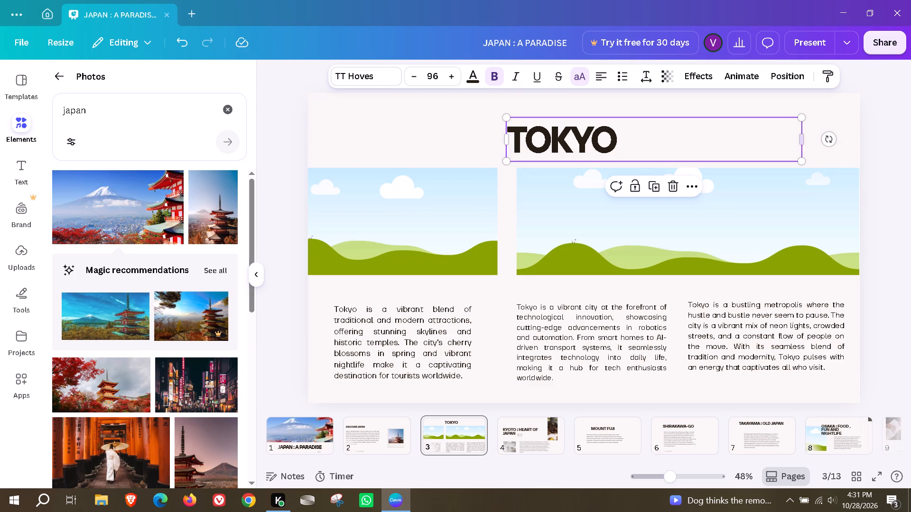
pyautogui.moveTo(801, 136); pyautogui.dragTo(801, 141)
pyautogui.moveTo(808, 143); pyautogui.dragTo(642, 157)
pyautogui.click(700, 137)
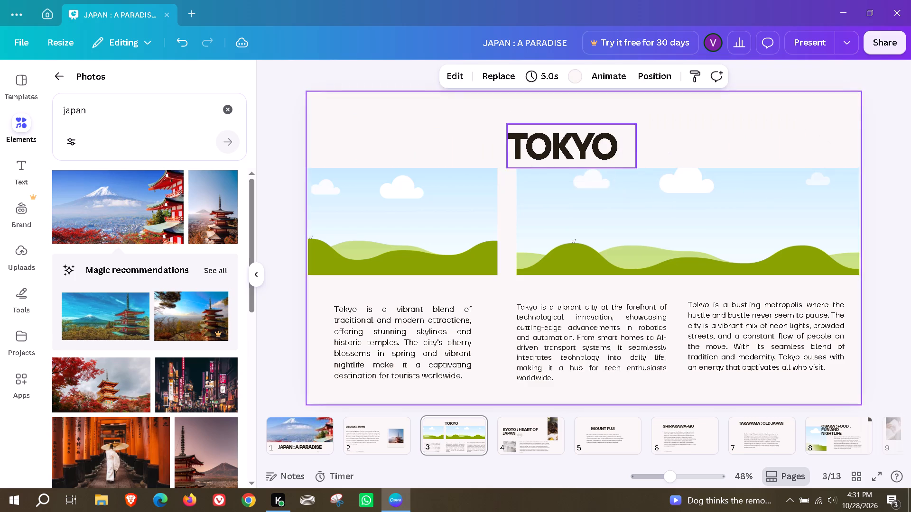
pyautogui.moveTo(563, 142); pyautogui.dragTo(583, 133)
pyautogui.click(718, 138)
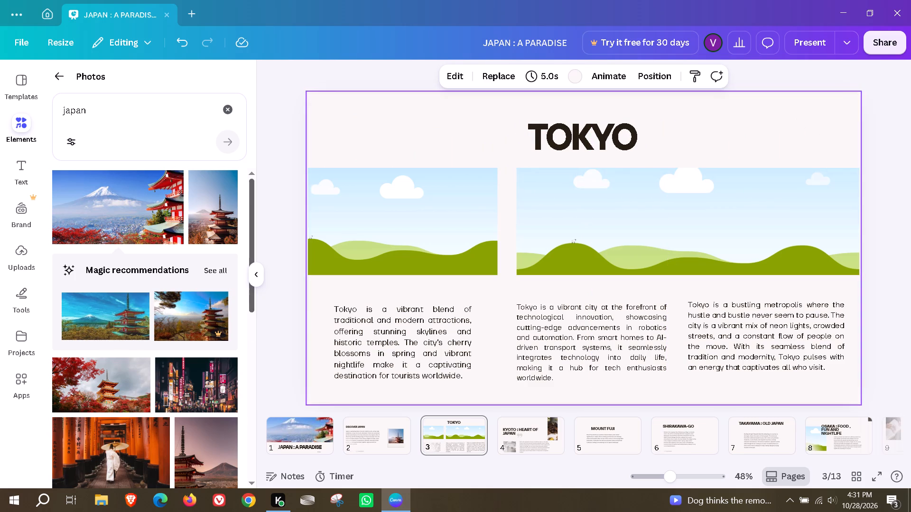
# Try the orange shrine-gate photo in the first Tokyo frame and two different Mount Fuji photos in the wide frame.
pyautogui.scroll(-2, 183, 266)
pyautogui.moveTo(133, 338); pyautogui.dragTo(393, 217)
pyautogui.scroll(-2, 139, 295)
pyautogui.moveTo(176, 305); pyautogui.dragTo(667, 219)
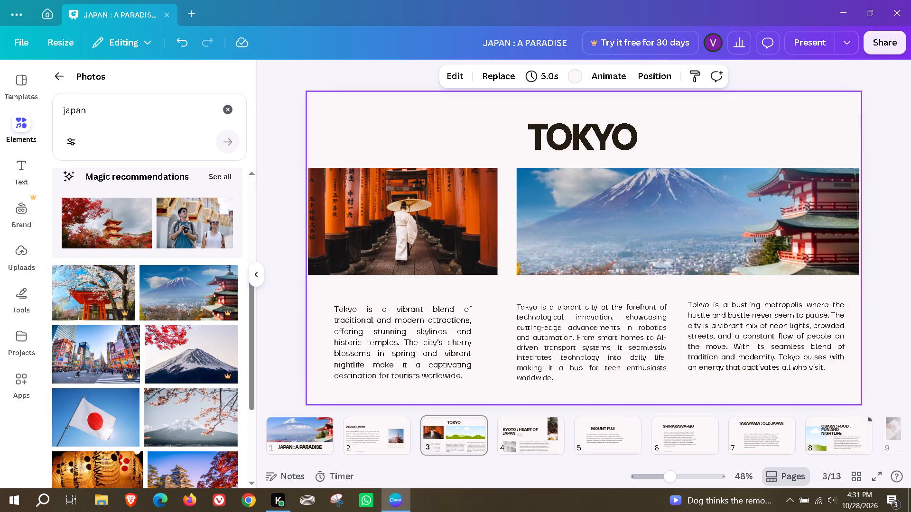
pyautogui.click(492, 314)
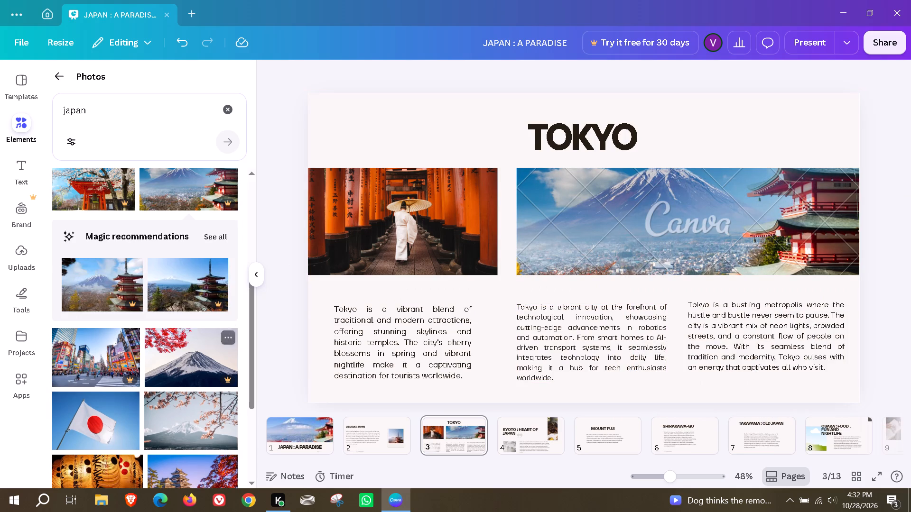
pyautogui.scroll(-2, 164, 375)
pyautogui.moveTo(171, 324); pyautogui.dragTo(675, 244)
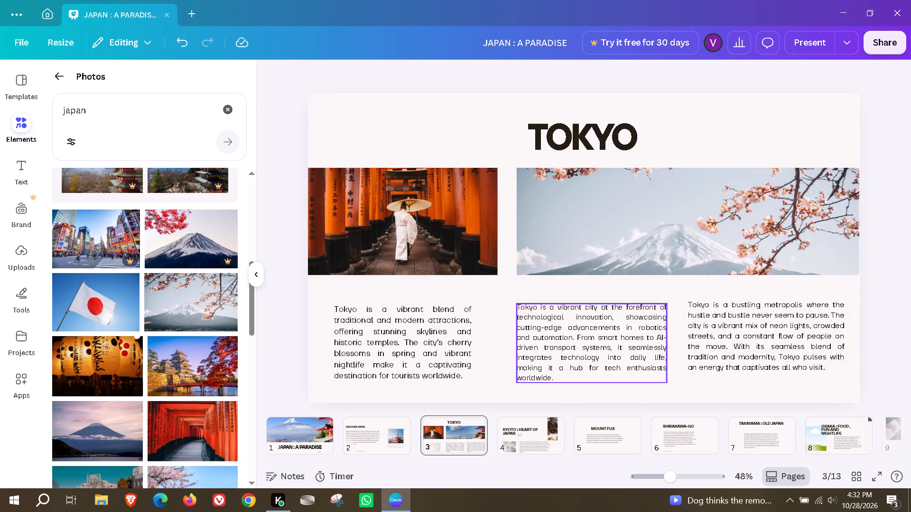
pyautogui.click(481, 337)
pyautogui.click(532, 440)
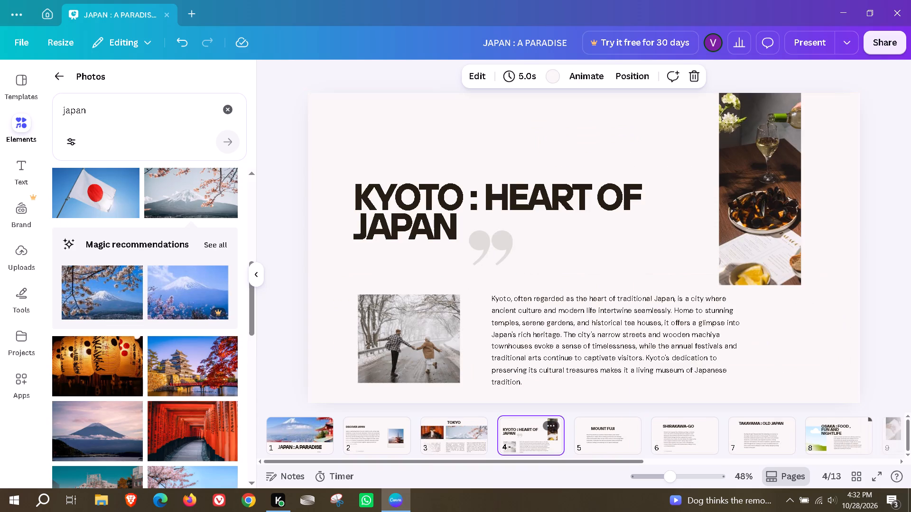
# Search photos for "tokyo" and fill page 3's wide frame with the neon street photo and the first frame with the lanterns.
pyautogui.click(441, 447)
pyautogui.moveTo(140, 113); pyautogui.dragTo(53, 113)
pyautogui.write('tokyo')
pyautogui.press('Return')
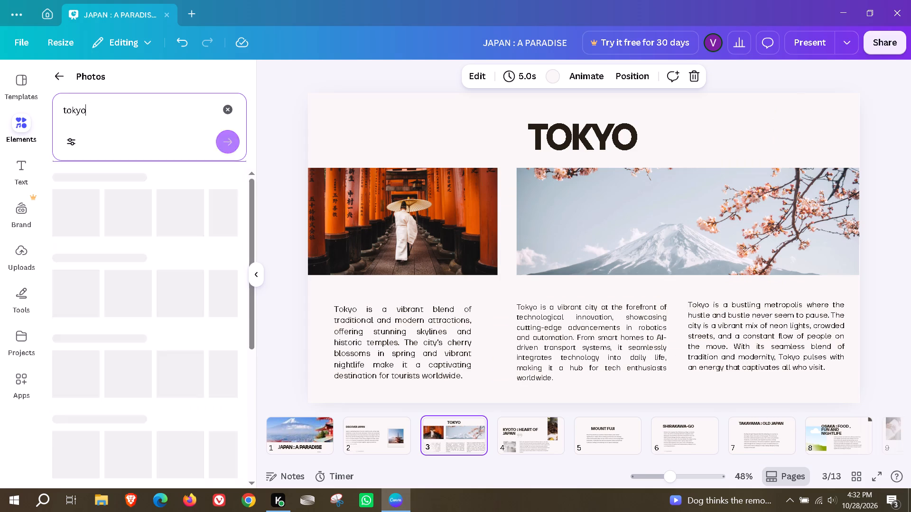
pyautogui.moveTo(151, 205); pyautogui.dragTo(359, 224)
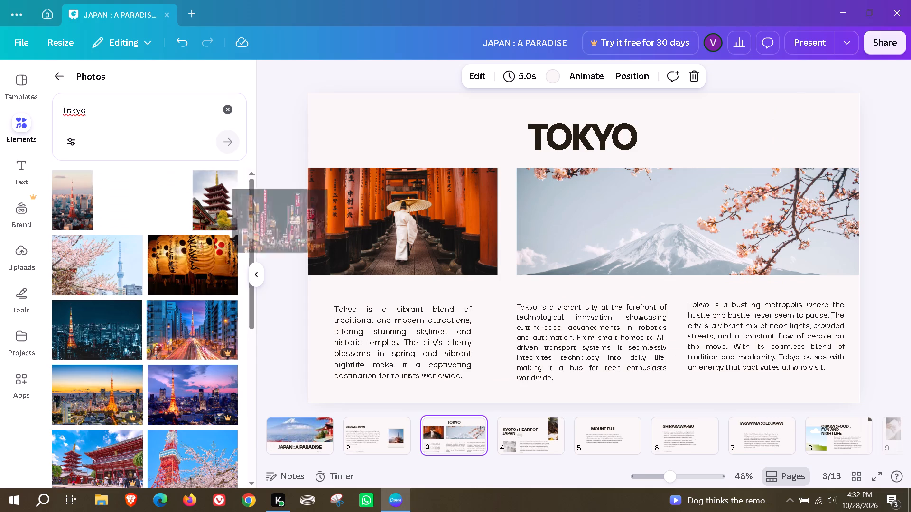
pyautogui.moveTo(359, 224); pyautogui.dragTo(578, 218)
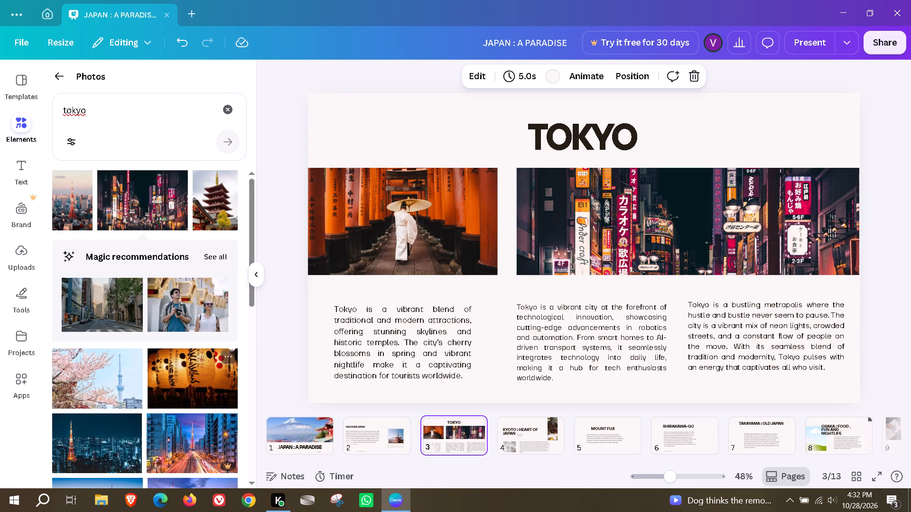
pyautogui.moveTo(183, 395); pyautogui.dragTo(380, 251)
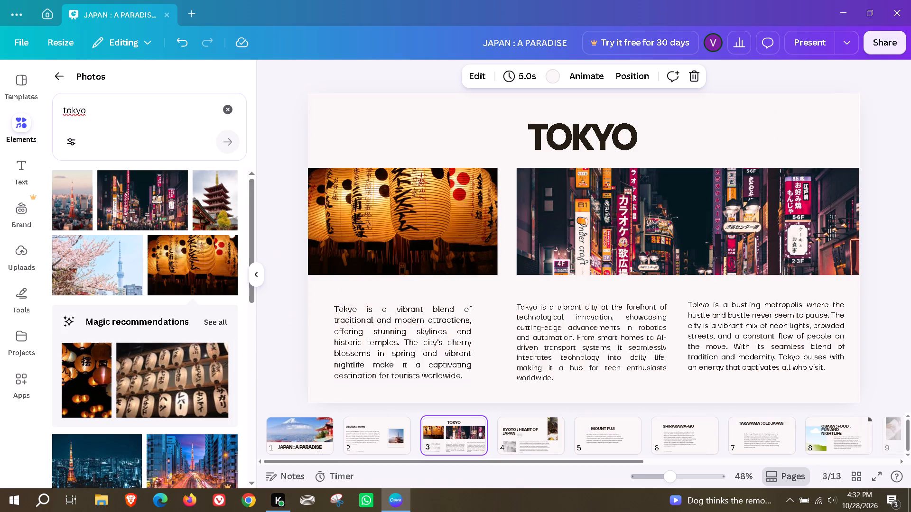
# On page 4, search photos for "kyoto" and put the dusk pagoda in the tall frame and the red-maple pagoda in the small one.
pyautogui.click(543, 422)
pyautogui.moveTo(100, 112); pyautogui.dragTo(49, 104)
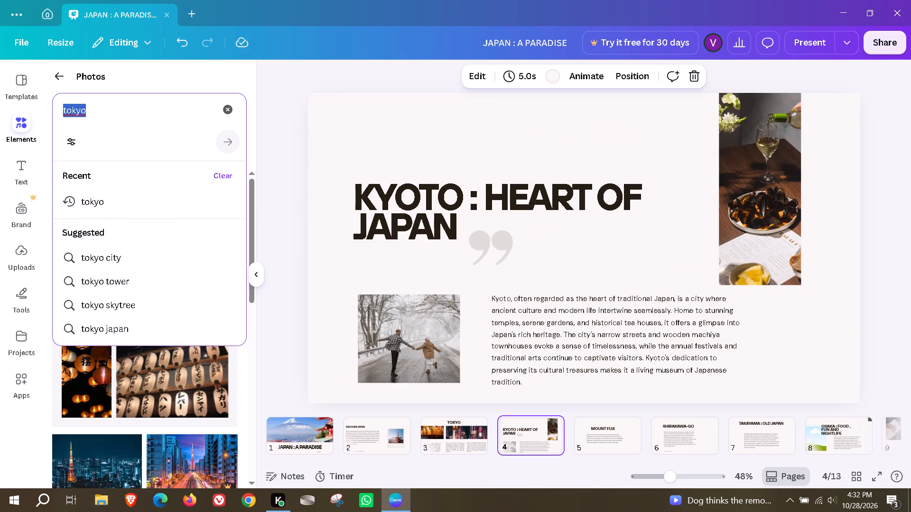
pyautogui.write('kyoto')
pyautogui.press('Return')
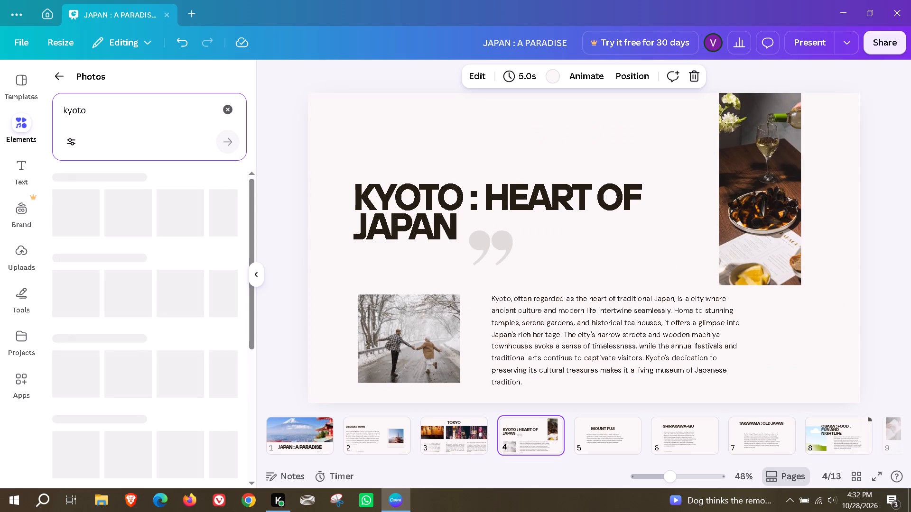
pyautogui.moveTo(77, 202); pyautogui.dragTo(605, 218)
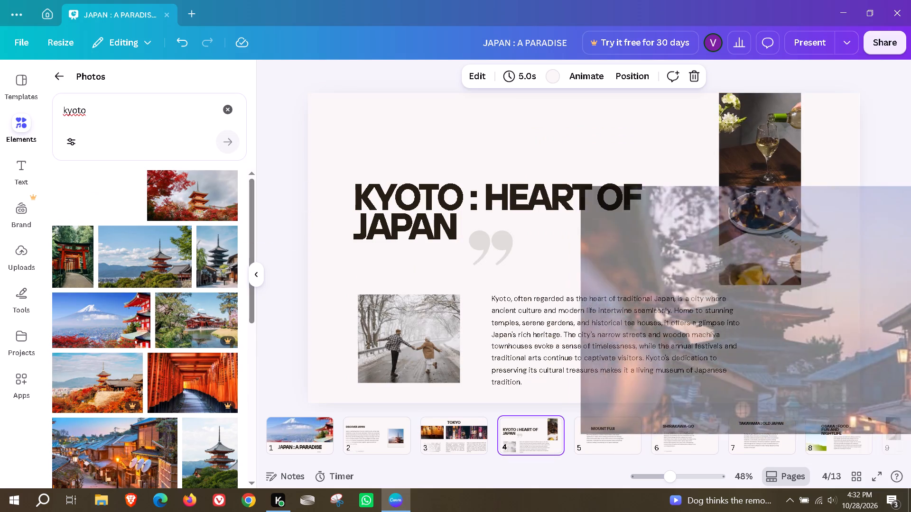
pyautogui.moveTo(605, 218); pyautogui.dragTo(733, 198)
pyautogui.moveTo(198, 199); pyautogui.dragTo(434, 330)
pyautogui.click(581, 256)
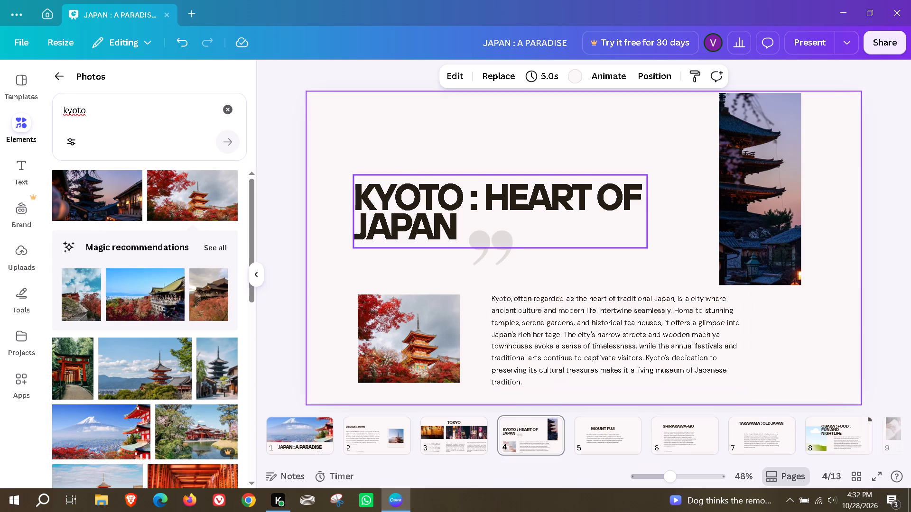
# Fit the Kyoto heading on one line at size 71.2, move the quotation mark above its start and lower the heading.
pyautogui.moveTo(496, 191); pyautogui.dragTo(480, 142)
pyautogui.moveTo(639, 160); pyautogui.dragTo(746, 174)
pyautogui.moveTo(744, 172); pyautogui.dragTo(640, 169)
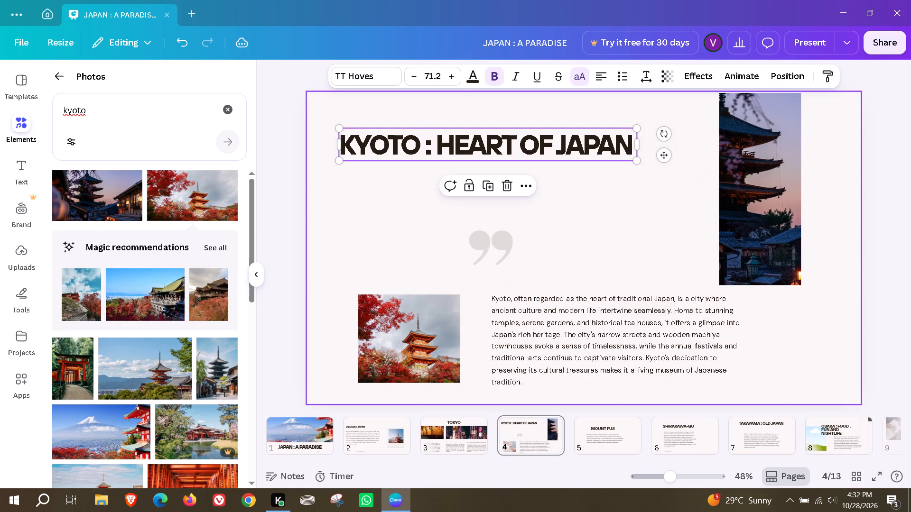
pyautogui.moveTo(557, 141); pyautogui.dragTo(554, 179)
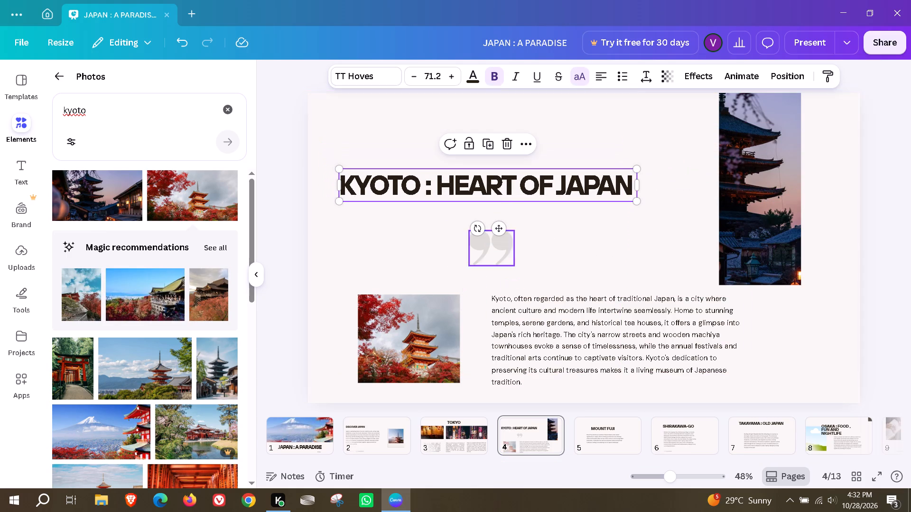
pyautogui.moveTo(500, 251); pyautogui.dragTo(364, 143)
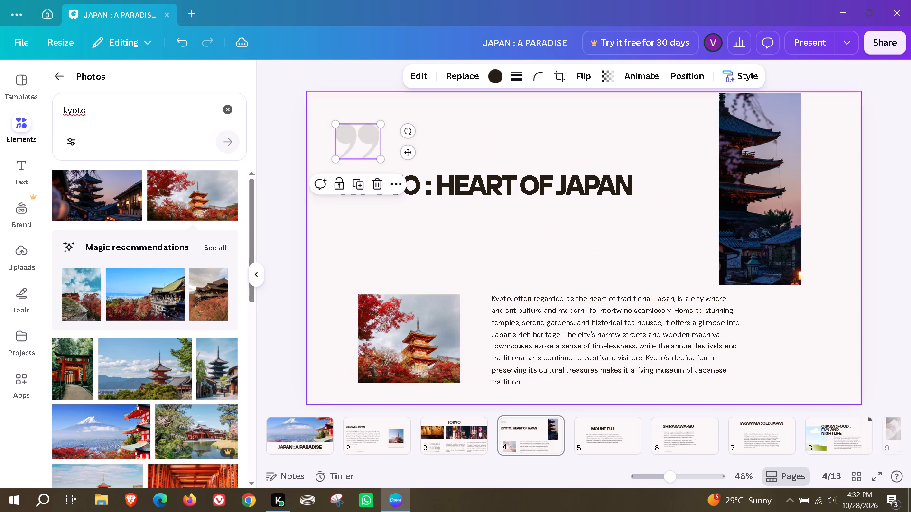
pyautogui.moveTo(490, 183); pyautogui.dragTo(492, 217)
# Move the red-maple pagoda photo and Kyoto paragraph up and left, and lower the tall pagoda photo beside the paragraph.
pyautogui.moveTo(430, 322); pyautogui.dragTo(423, 289)
pyautogui.moveTo(592, 329); pyautogui.dragTo(567, 330)
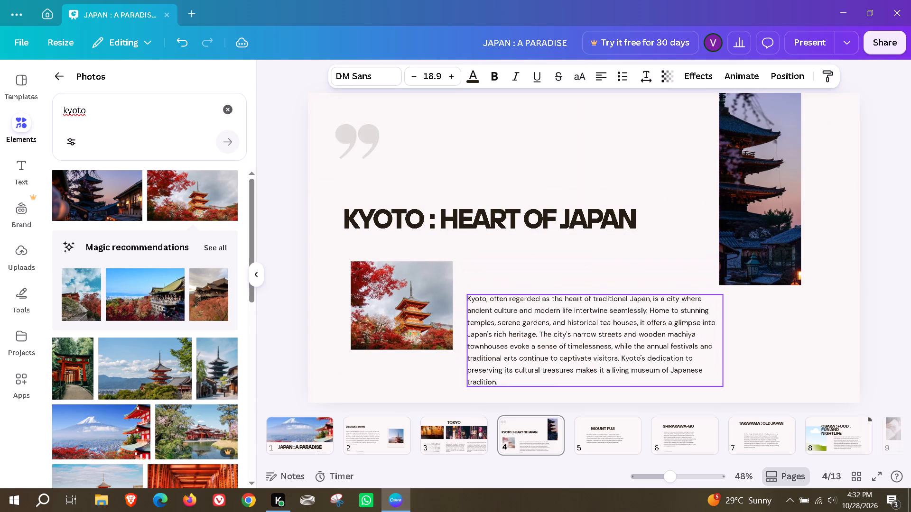
pyautogui.moveTo(567, 330); pyautogui.dragTo(564, 322)
pyautogui.moveTo(375, 301); pyautogui.dragTo(360, 300)
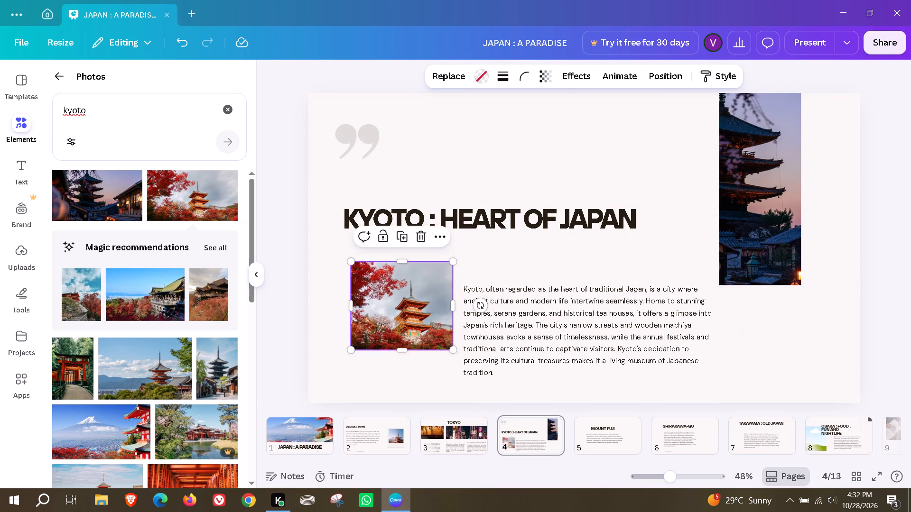
pyautogui.moveTo(360, 300); pyautogui.dragTo(338, 302)
pyautogui.moveTo(547, 338); pyautogui.dragTo(520, 314)
pyautogui.moveTo(755, 236); pyautogui.dragTo(741, 309)
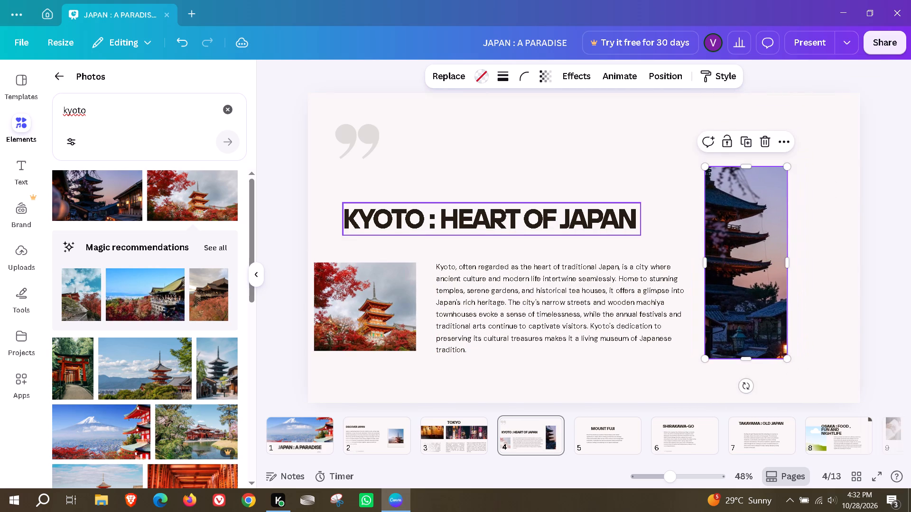
# Fine-tune the Kyoto page spacing by raising the heading, paragraph and small photo slightly and shifting the tall photo right.
pyautogui.moveTo(460, 220); pyautogui.dragTo(458, 195)
pyautogui.moveTo(507, 307); pyautogui.dragTo(503, 290)
pyautogui.moveTo(366, 304); pyautogui.dragTo(367, 293)
pyautogui.moveTo(765, 307); pyautogui.dragTo(760, 300)
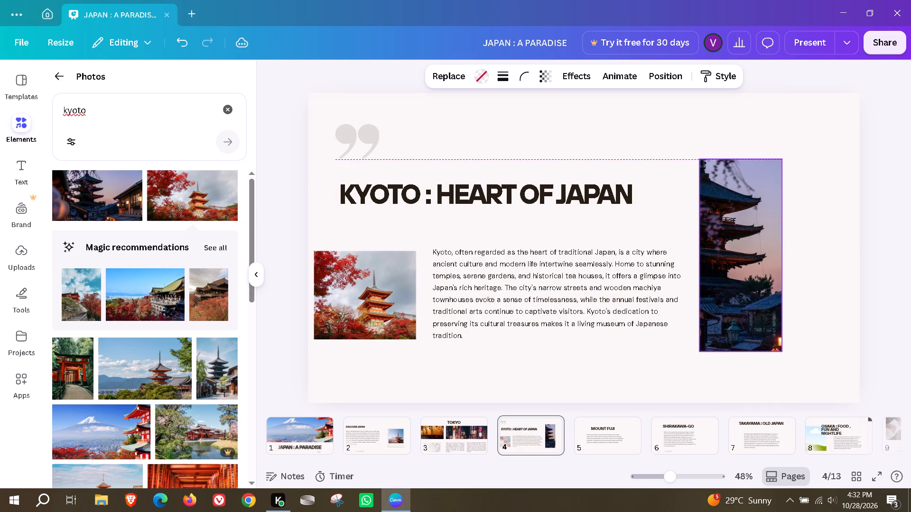
pyautogui.moveTo(760, 300); pyautogui.dragTo(760, 302)
pyautogui.click(844, 313)
pyautogui.moveTo(753, 310); pyautogui.dragTo(764, 315)
pyautogui.click(837, 312)
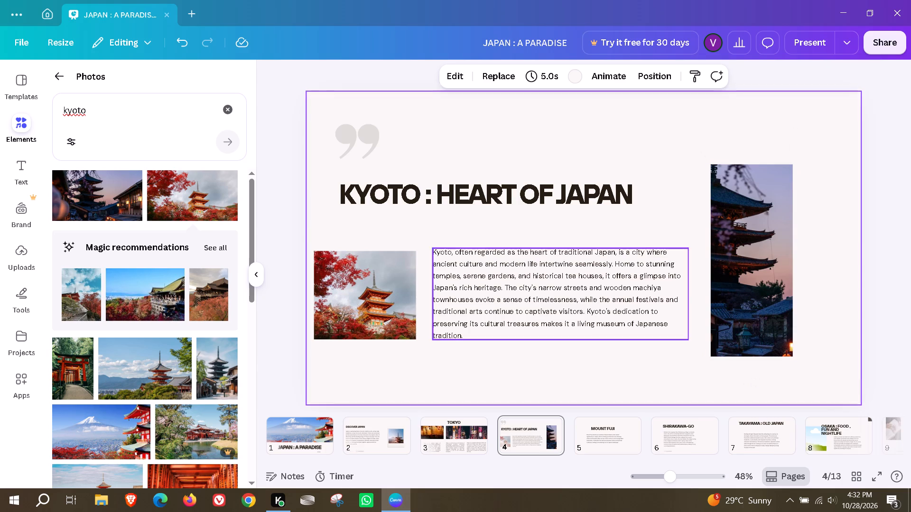
pyautogui.moveTo(495, 205); pyautogui.dragTo(496, 210)
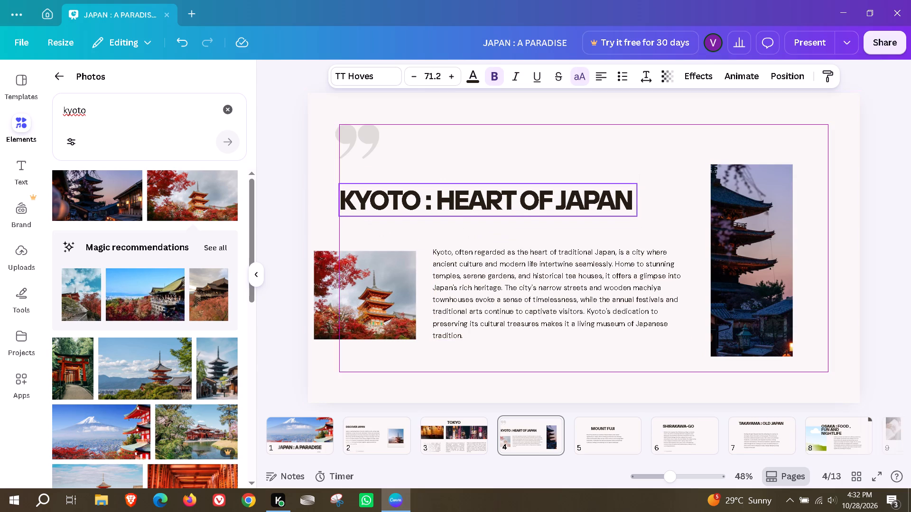
pyautogui.moveTo(496, 210); pyautogui.dragTo(496, 214)
pyautogui.click(604, 369)
# On page 5, narrow the Mount Fuji heading and paragraph boxes and move both to the page's left margin.
pyautogui.click(595, 427)
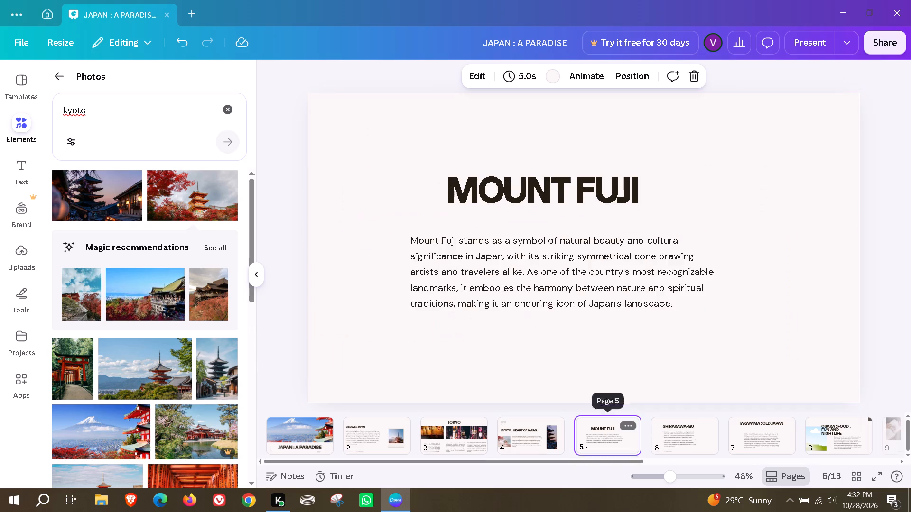
pyautogui.click(570, 185)
pyautogui.moveTo(724, 184); pyautogui.dragTo(644, 184)
pyautogui.moveTo(535, 191); pyautogui.dragTo(432, 185)
pyautogui.moveTo(501, 286); pyautogui.dragTo(432, 288)
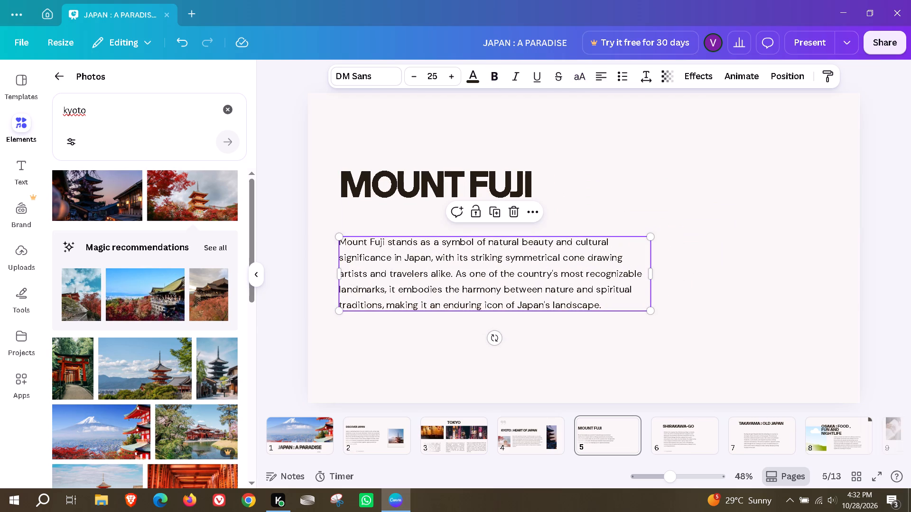
pyautogui.moveTo(656, 276); pyautogui.dragTo(596, 294)
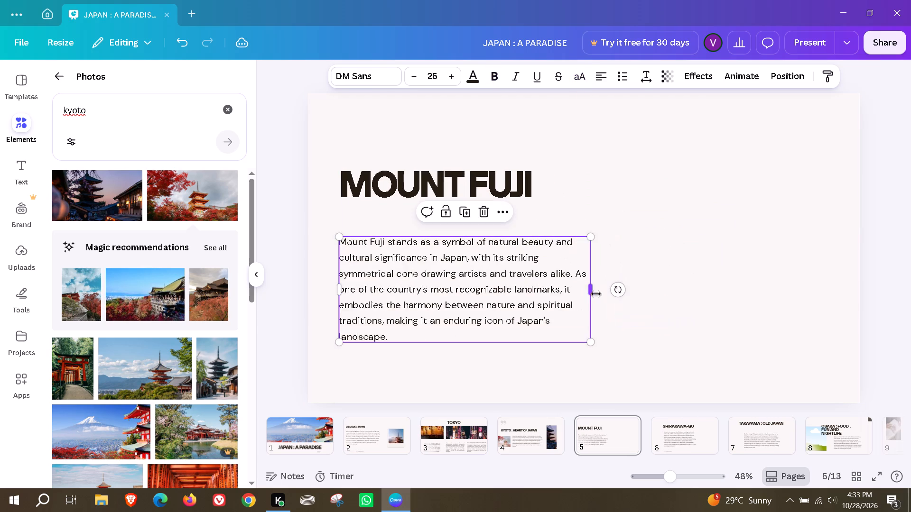
# Add a polaroid-style photo frame beside the Mount Fuji paragraph on page 5 and raise it slightly.
pyautogui.click(699, 294)
pyautogui.click(54, 73)
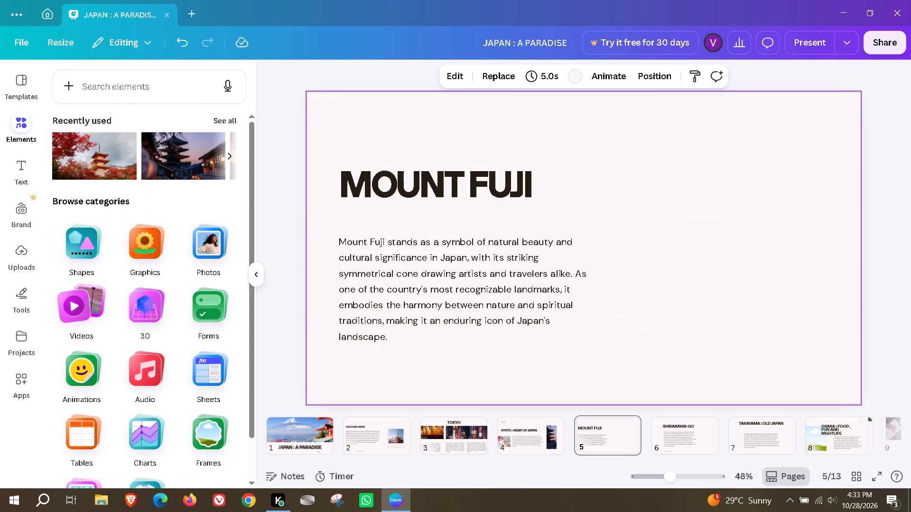
pyautogui.click(206, 413)
pyautogui.moveTo(68, 270); pyautogui.dragTo(643, 261)
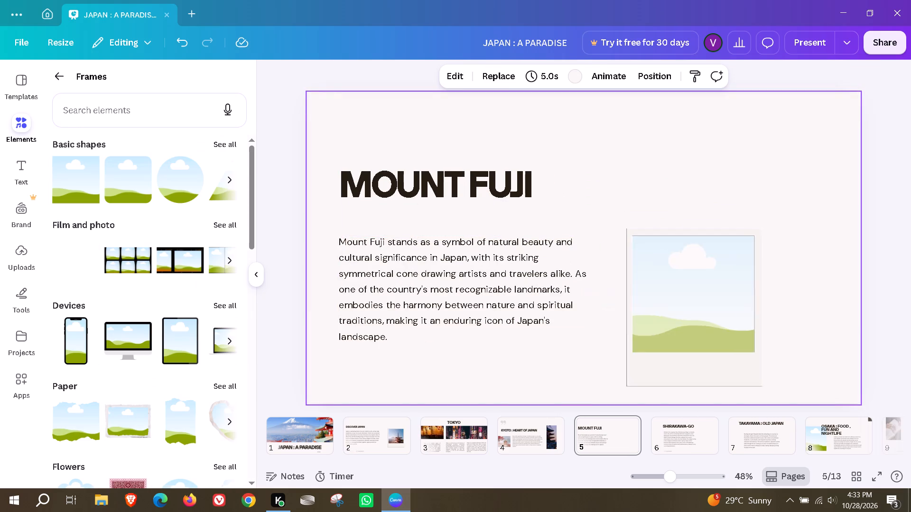
pyautogui.moveTo(643, 261); pyautogui.dragTo(668, 225)
pyautogui.click(585, 350)
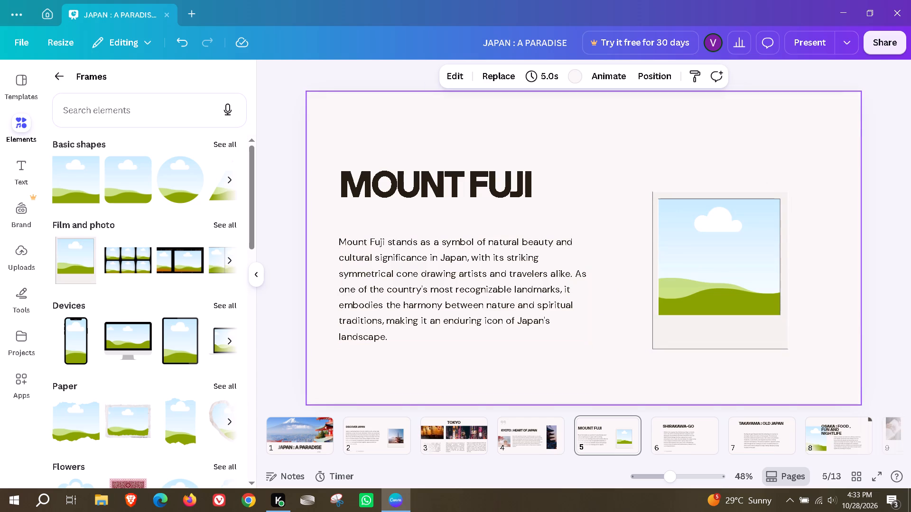
# Search the photos for "mount fuji" and fill the polaroid frame with the red-lit mountain photo.
pyautogui.click(50, 73)
pyautogui.click(213, 255)
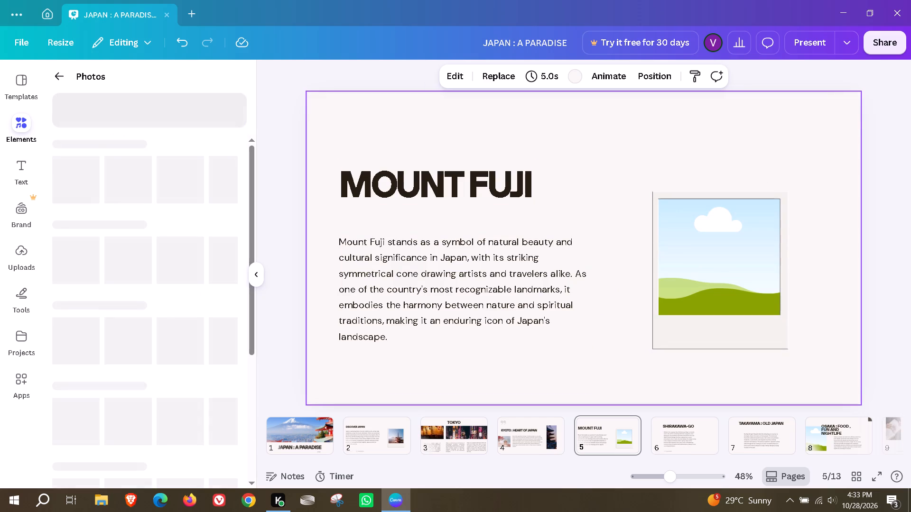
pyautogui.click(101, 105)
pyautogui.click(101, 105)
pyautogui.write('mount fuji')
pyautogui.press('Return')
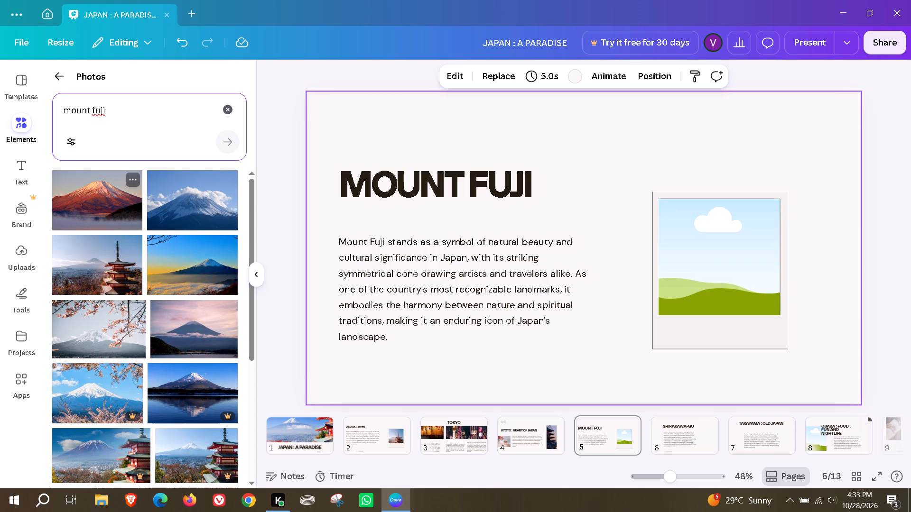
pyautogui.moveTo(94, 206); pyautogui.dragTo(701, 221)
pyautogui.click(605, 349)
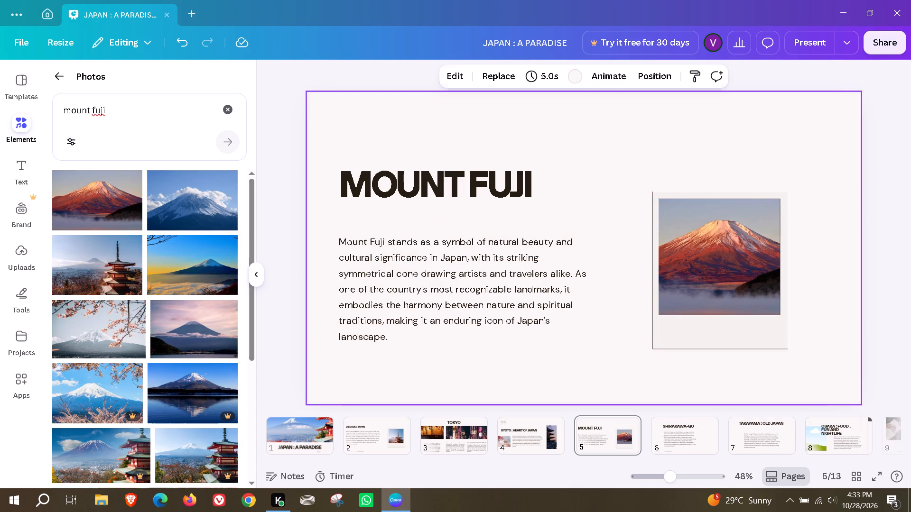
# Go to the Shirakawa-go page, page 6.
pyautogui.click(695, 436)
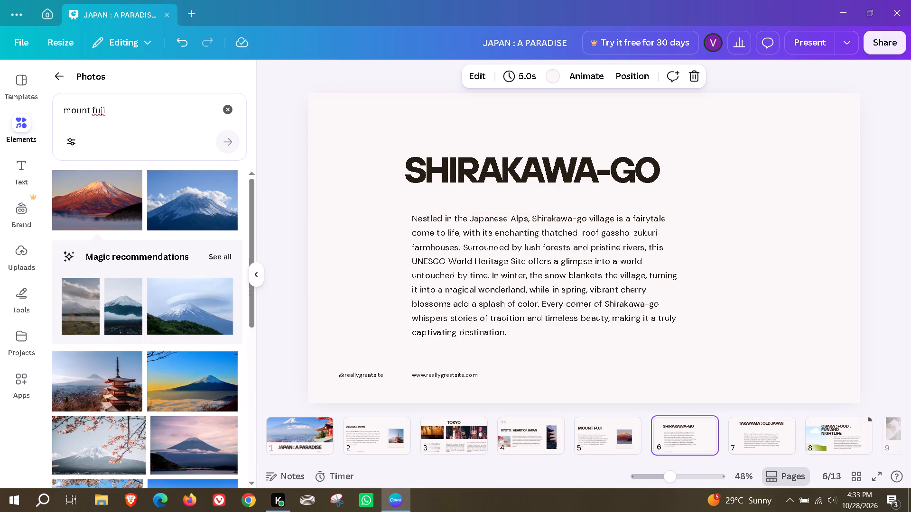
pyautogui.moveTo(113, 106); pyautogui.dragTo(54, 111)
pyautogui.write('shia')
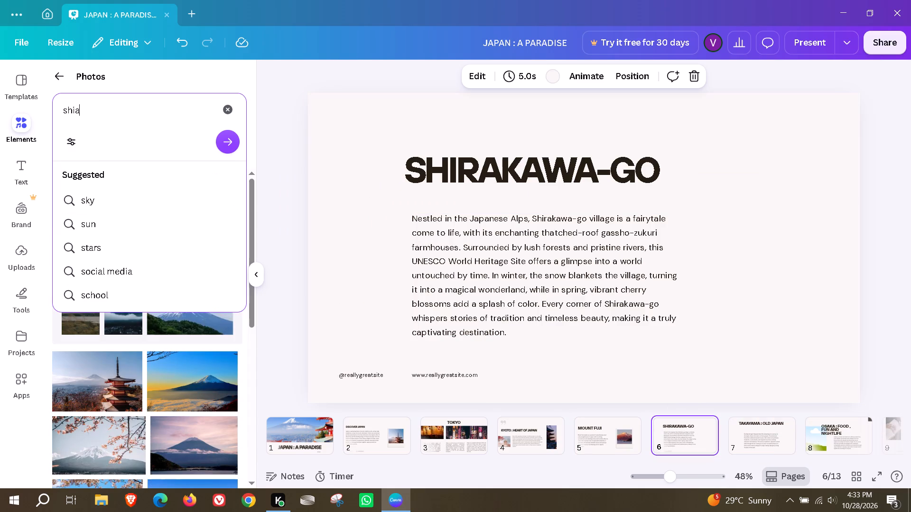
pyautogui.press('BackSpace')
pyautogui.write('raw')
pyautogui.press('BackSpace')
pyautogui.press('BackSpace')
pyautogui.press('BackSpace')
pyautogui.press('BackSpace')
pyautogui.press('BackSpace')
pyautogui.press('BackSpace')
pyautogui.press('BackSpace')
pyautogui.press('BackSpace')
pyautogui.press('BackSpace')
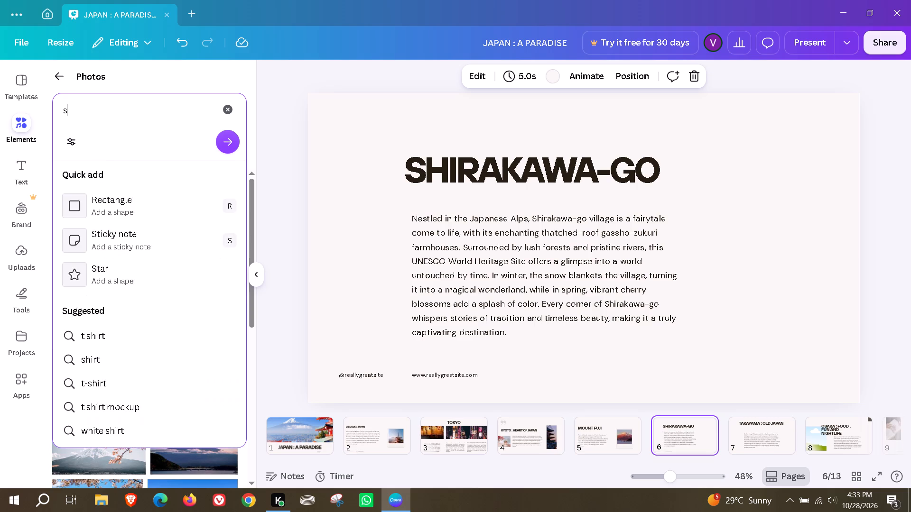
# Move the Shirakawa-go heading and paragraph up to the page's left margin, shrink the heading to size 78.2 and narrow the paragraph box.
pyautogui.click(55, 76)
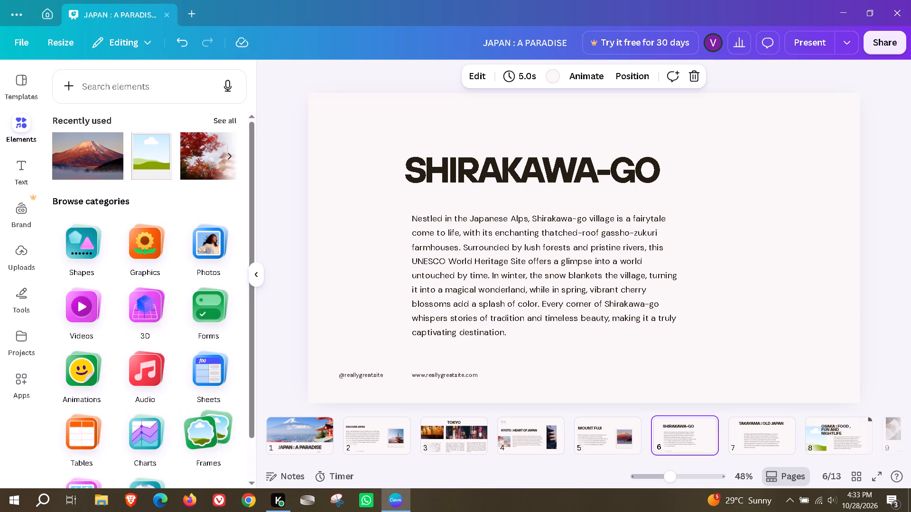
pyautogui.click(218, 449)
pyautogui.moveTo(470, 172); pyautogui.dragTo(395, 156)
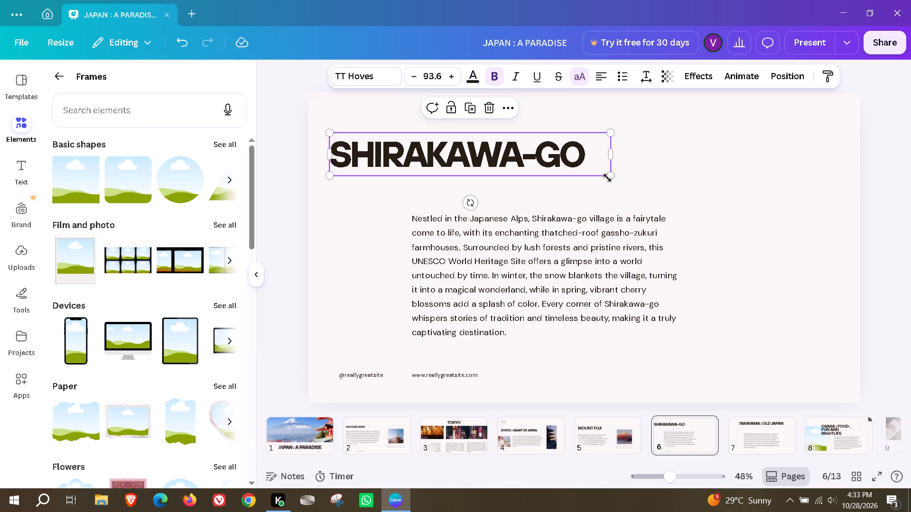
pyautogui.moveTo(609, 175); pyautogui.dragTo(561, 179)
pyautogui.moveTo(526, 275); pyautogui.dragTo(444, 264)
pyautogui.moveTo(598, 271); pyautogui.dragTo(579, 274)
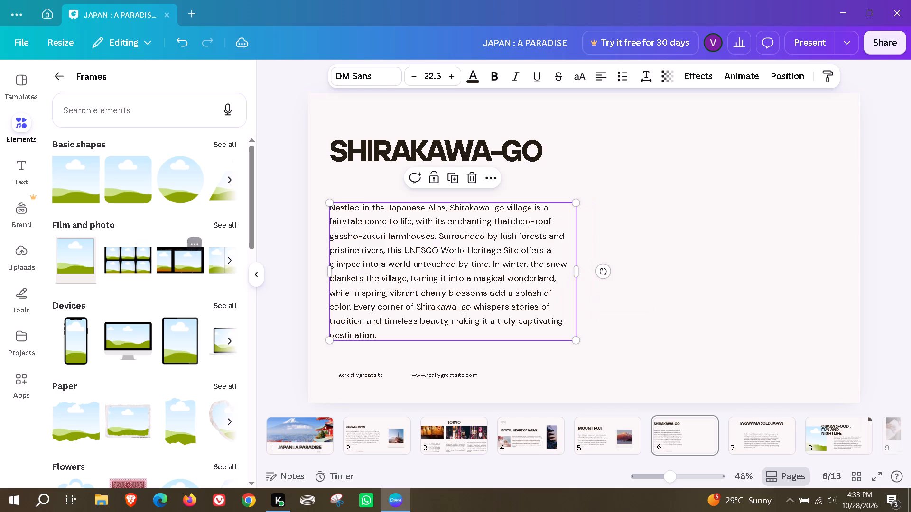
# Add a polaroid-style photo frame to the right of the Shirakawa-go paragraph.
pyautogui.moveTo(79, 263); pyautogui.dragTo(679, 220)
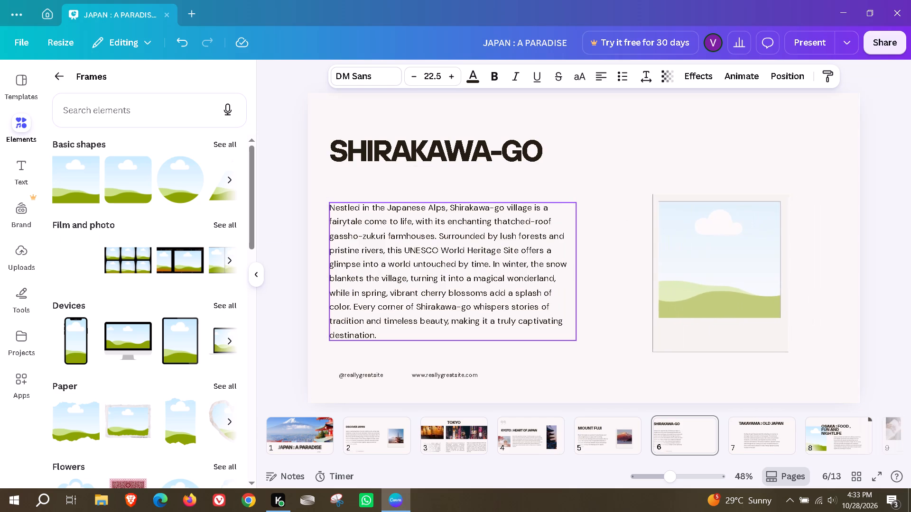
pyautogui.moveTo(679, 220); pyautogui.dragTo(672, 220)
# On page 7, shrink the Takayama heading to size 55.4 and move it and the paragraph to the page's left margin.
pyautogui.click(738, 433)
pyautogui.moveTo(496, 155); pyautogui.dragTo(468, 174)
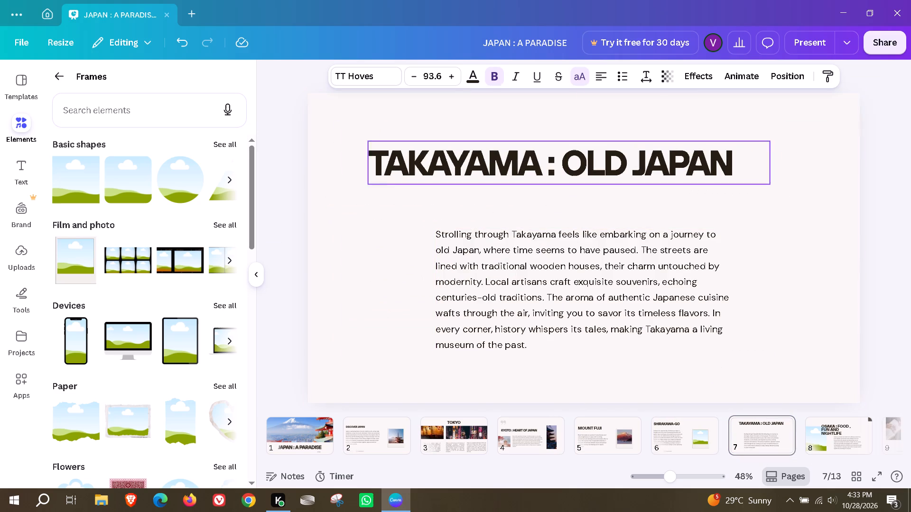
pyautogui.moveTo(468, 174); pyautogui.dragTo(465, 175)
pyautogui.moveTo(766, 184); pyautogui.dragTo(601, 186)
pyautogui.moveTo(492, 166); pyautogui.dragTo(463, 172)
pyautogui.moveTo(550, 287); pyautogui.dragTo(447, 262)
# Add a polaroid-style photo frame to the right of the Takayama paragraph.
pyautogui.moveTo(82, 265); pyautogui.dragTo(715, 208)
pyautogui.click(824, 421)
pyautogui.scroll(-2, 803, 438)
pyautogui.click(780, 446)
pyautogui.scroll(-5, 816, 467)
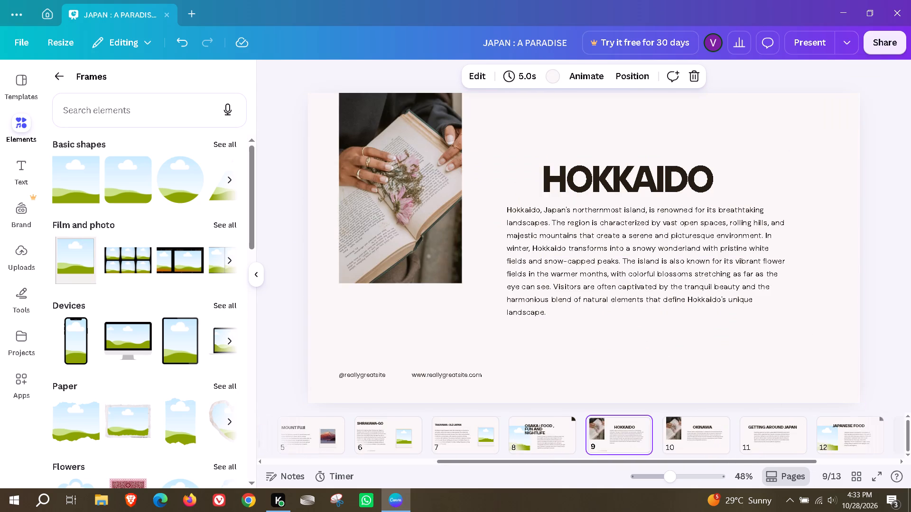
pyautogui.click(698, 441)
# On page 11, shrink the "Getting Around Japan" heading to size 57.2, shift the paragraph left and narrow it, and place the heading above it.
pyautogui.click(768, 434)
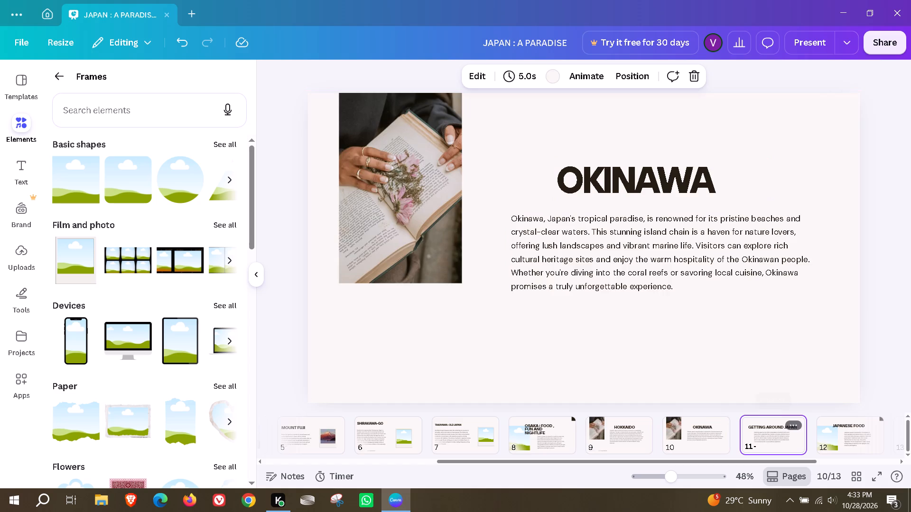
pyautogui.click(554, 191)
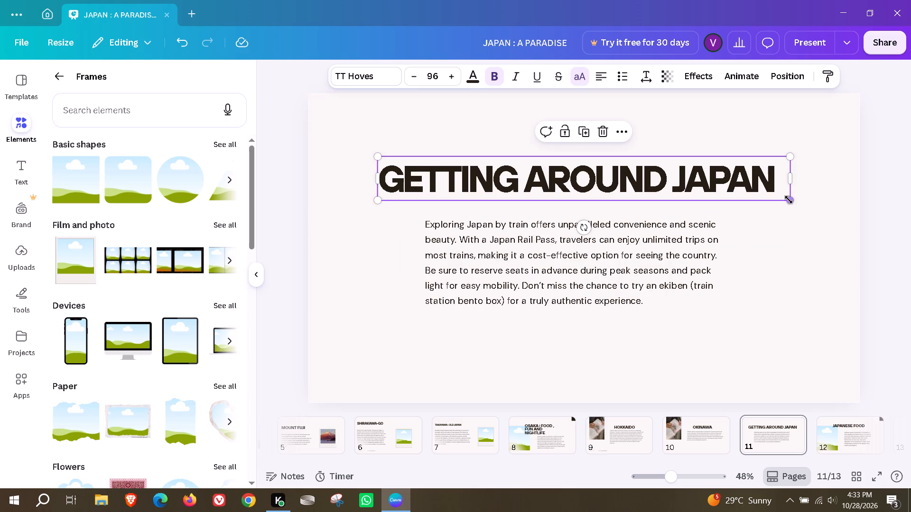
pyautogui.moveTo(789, 200); pyautogui.dragTo(621, 193)
pyautogui.moveTo(561, 255); pyautogui.dragTo(481, 255)
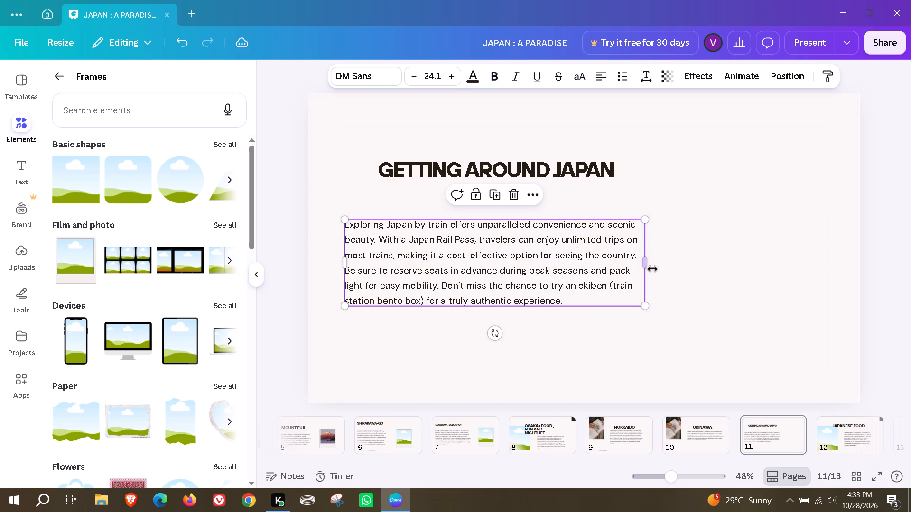
pyautogui.moveTo(653, 267); pyautogui.dragTo(614, 269)
pyautogui.moveTo(522, 174); pyautogui.dragTo(495, 190)
# Add a polaroid-style photo frame to the right of the "Getting Around Japan" paragraph.
pyautogui.moveTo(86, 249); pyautogui.dragTo(711, 197)
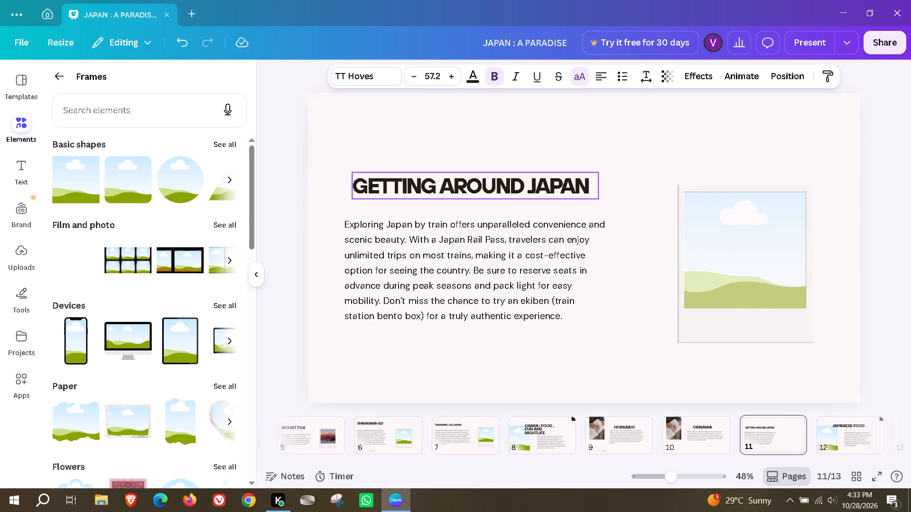
pyautogui.moveTo(711, 197); pyautogui.dragTo(699, 199)
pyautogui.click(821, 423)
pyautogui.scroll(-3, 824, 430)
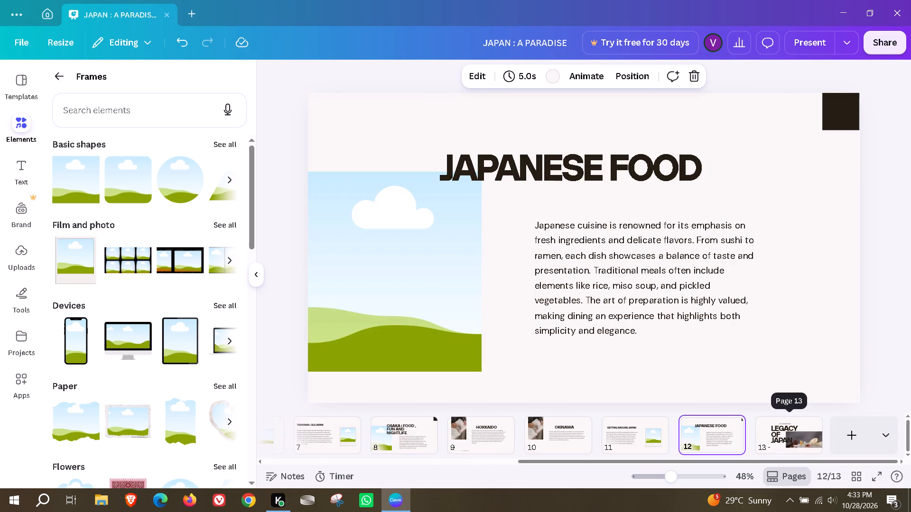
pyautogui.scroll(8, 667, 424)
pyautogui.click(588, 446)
# On page 6, search the photos for "shirakawa go" and fill the polaroid frame with the thatched farmhouse photo with mountains behind.
pyautogui.click(667, 435)
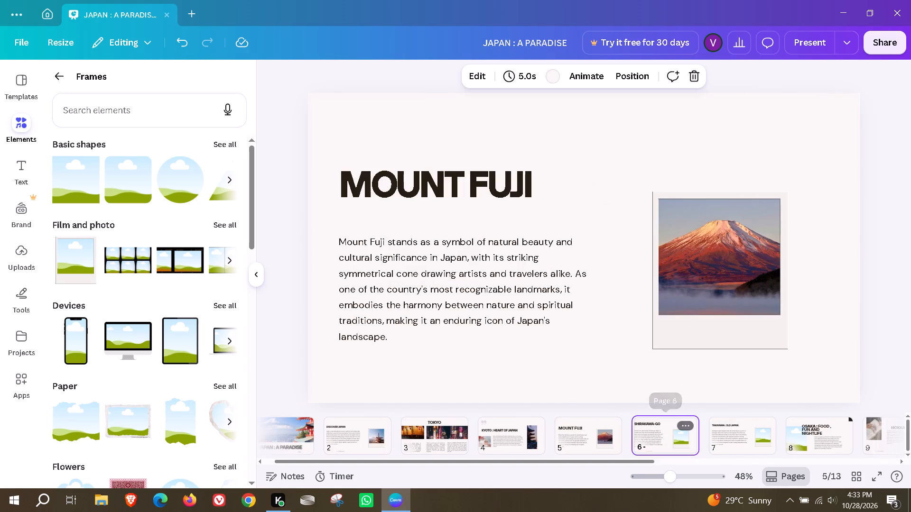
pyautogui.click(50, 85)
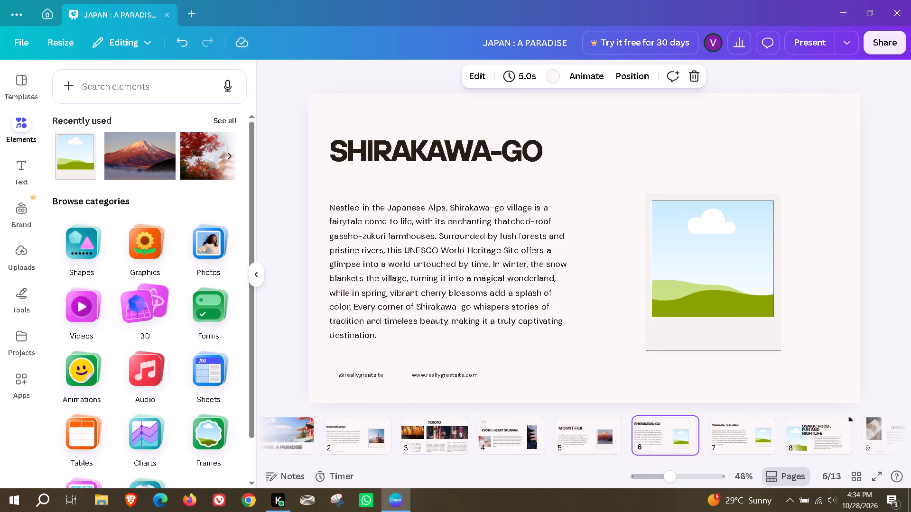
pyautogui.scroll(5, 174, 277)
pyautogui.click(192, 245)
pyautogui.click(130, 111)
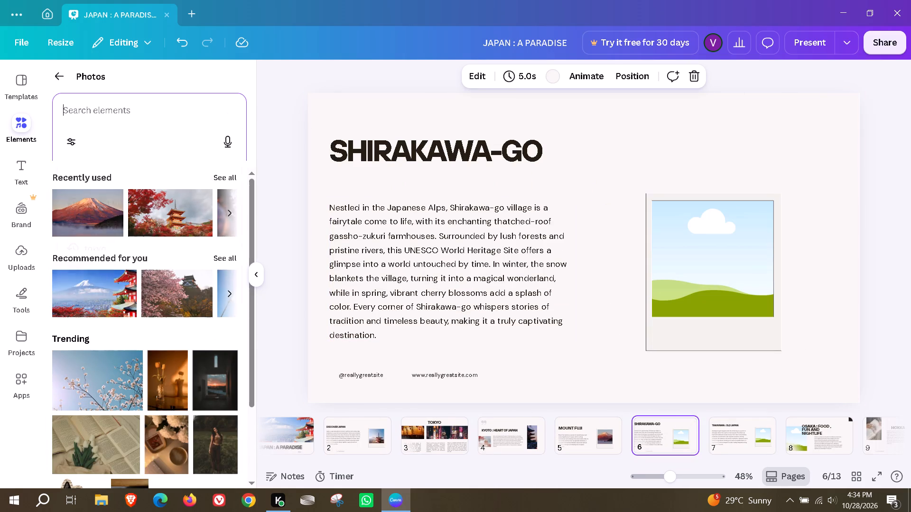
pyautogui.write('shiar')
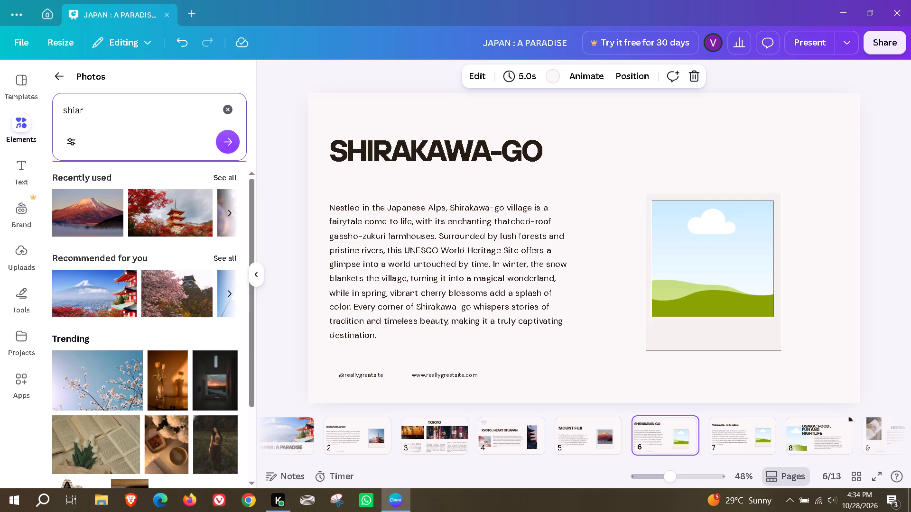
pyautogui.press('a')
pyautogui.press('BackSpace')
pyautogui.press('BackSpace')
pyautogui.press('BackSpace')
pyautogui.write('rakawa go')
pyautogui.press('Return')
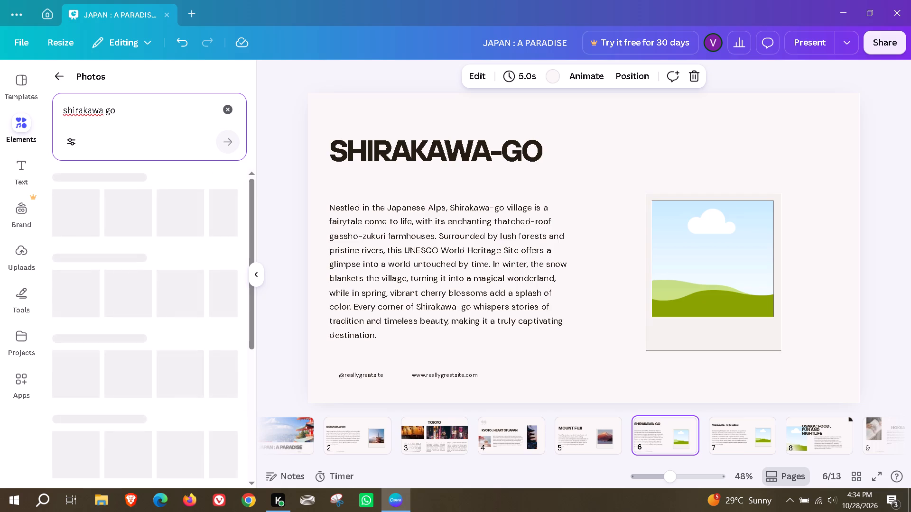
pyautogui.moveTo(84, 208); pyautogui.dragTo(616, 247)
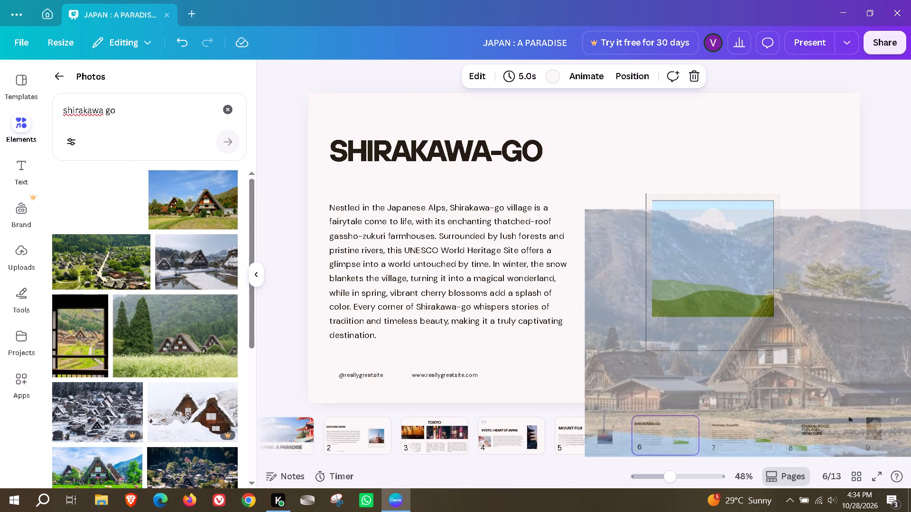
pyautogui.moveTo(616, 247); pyautogui.dragTo(684, 247)
pyautogui.click(604, 361)
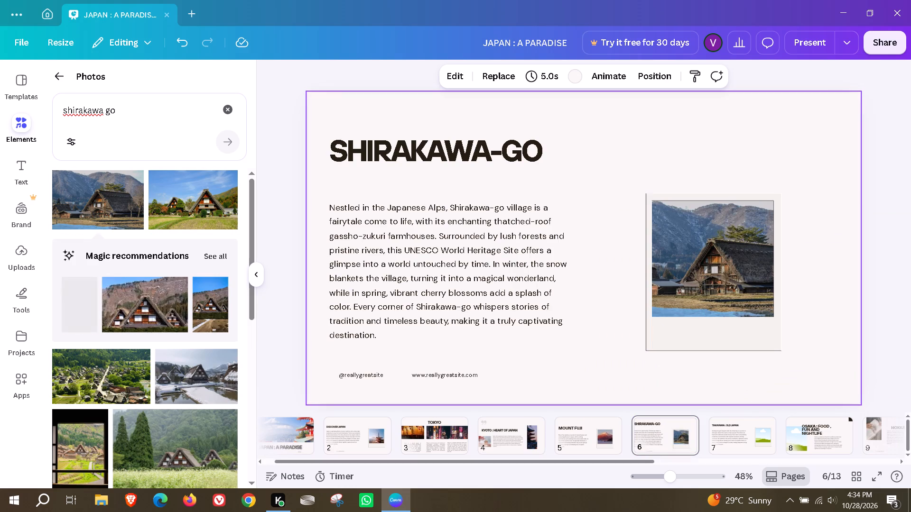
# Shrink the Shirakawa-go heading to size 63.5 and move it down and slightly right, closer above the paragraph.
pyautogui.click(745, 437)
pyautogui.click(658, 430)
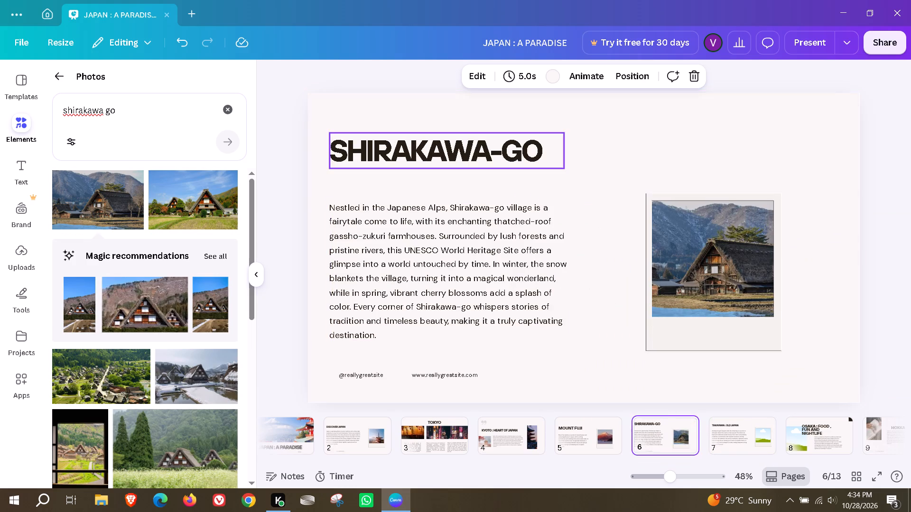
pyautogui.moveTo(458, 148); pyautogui.dragTo(458, 162)
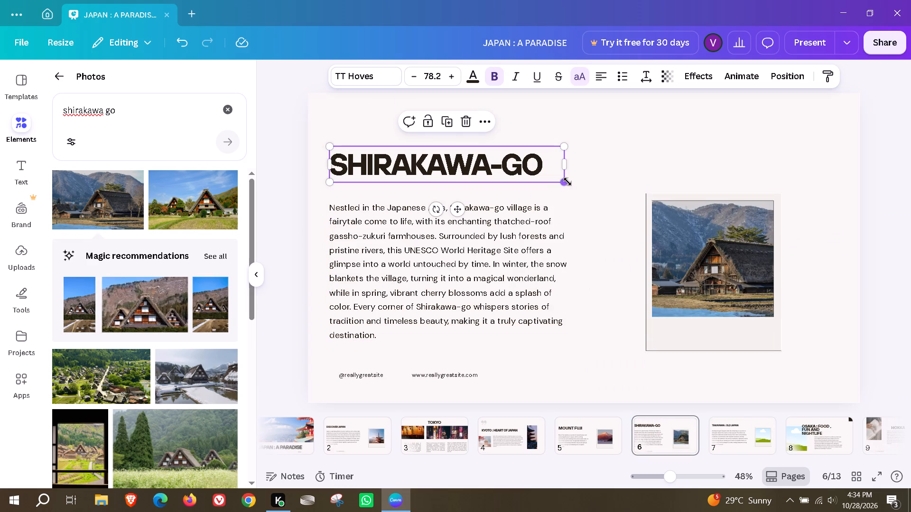
pyautogui.moveTo(567, 182); pyautogui.dragTo(526, 158)
pyautogui.moveTo(432, 158); pyautogui.dragTo(444, 167)
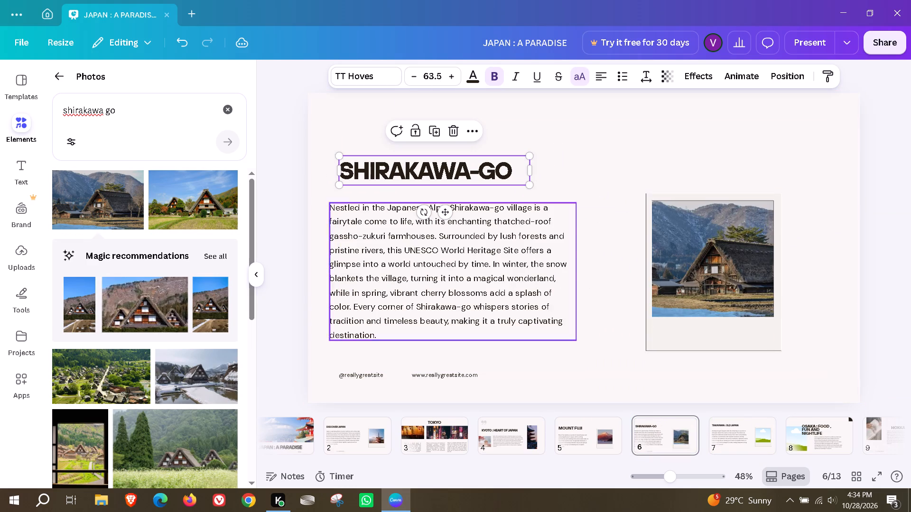
pyautogui.click(616, 371)
# On page 7, lower the Takayama heading slightly toward its paragraph.
pyautogui.click(718, 424)
pyautogui.moveTo(487, 165); pyautogui.dragTo(489, 174)
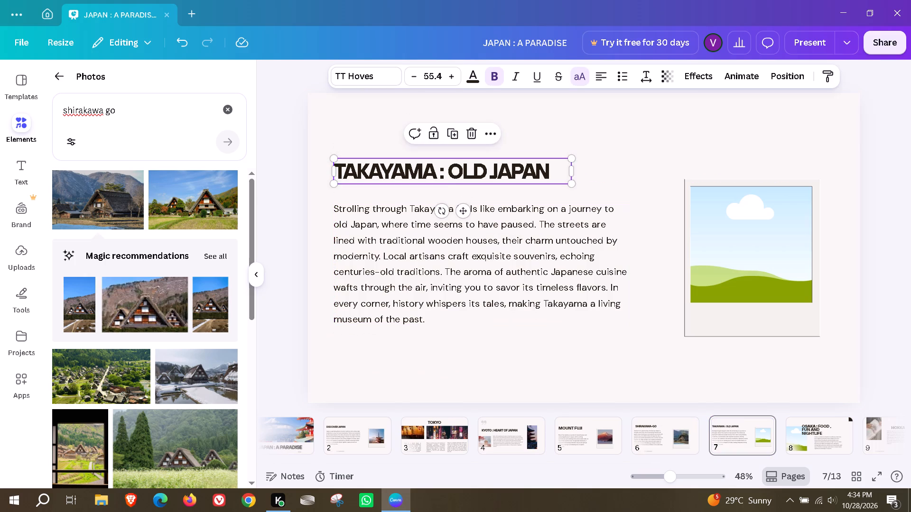
# On page 7, search the photos for "takayama" and fill the polaroid frame with the red pagoda photo against forested mountains.
pyautogui.click(483, 265)
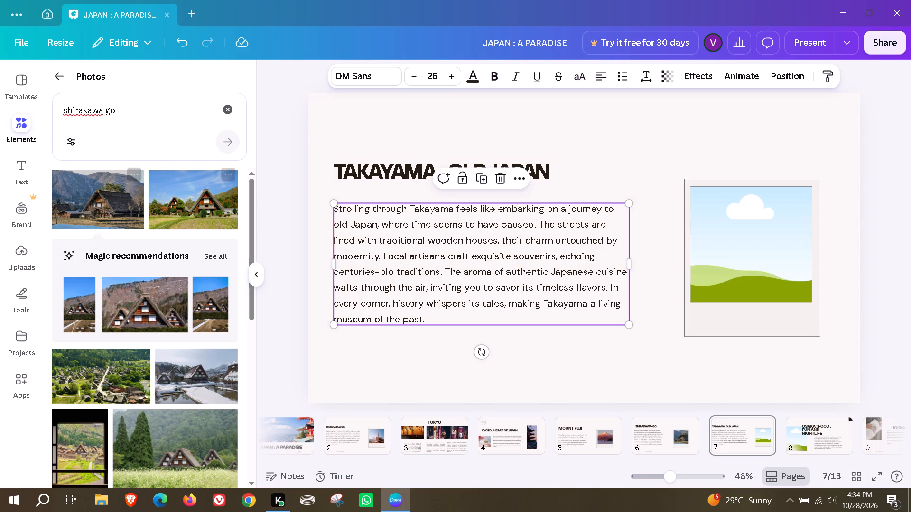
pyautogui.moveTo(130, 119); pyautogui.dragTo(65, 111)
pyautogui.moveTo(126, 104); pyautogui.dragTo(63, 111)
pyautogui.write('takay')
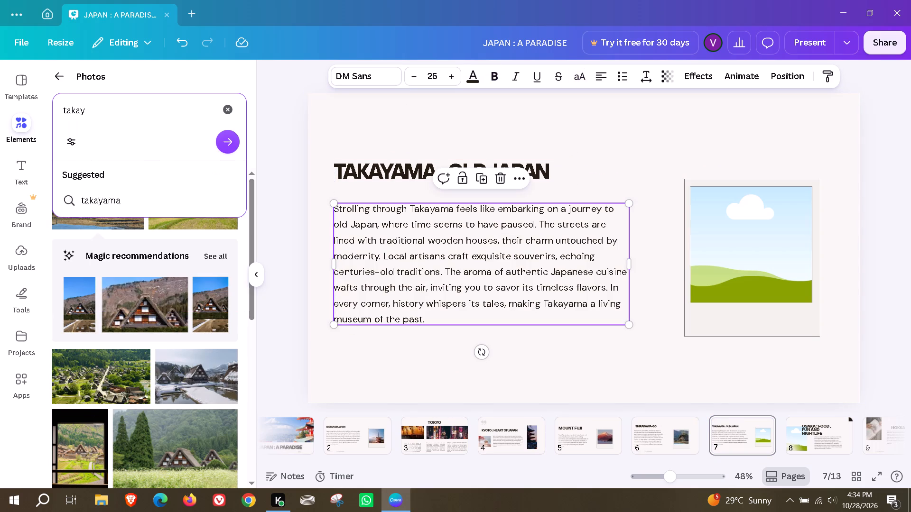
pyautogui.write('ama')
pyautogui.press('space')
pyautogui.press('Return')
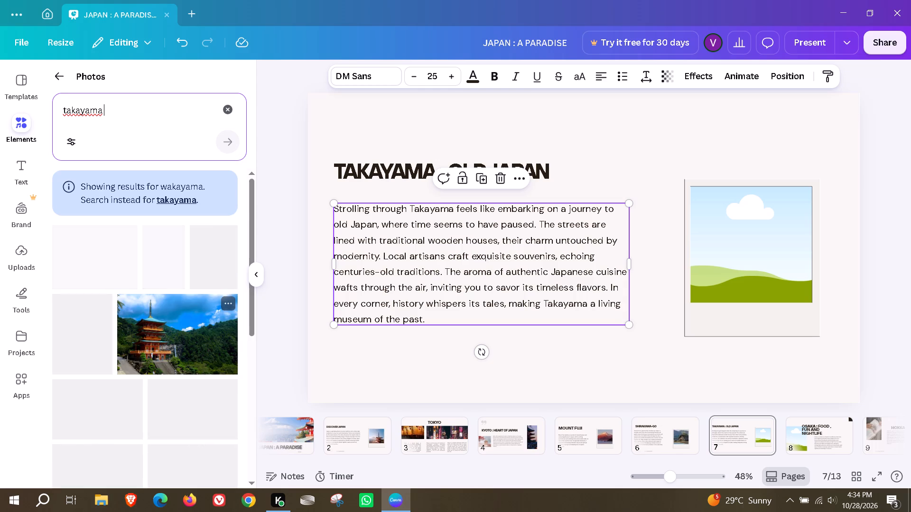
pyautogui.scroll(-1, 173, 366)
pyautogui.moveTo(171, 291); pyautogui.dragTo(716, 242)
pyautogui.click(668, 375)
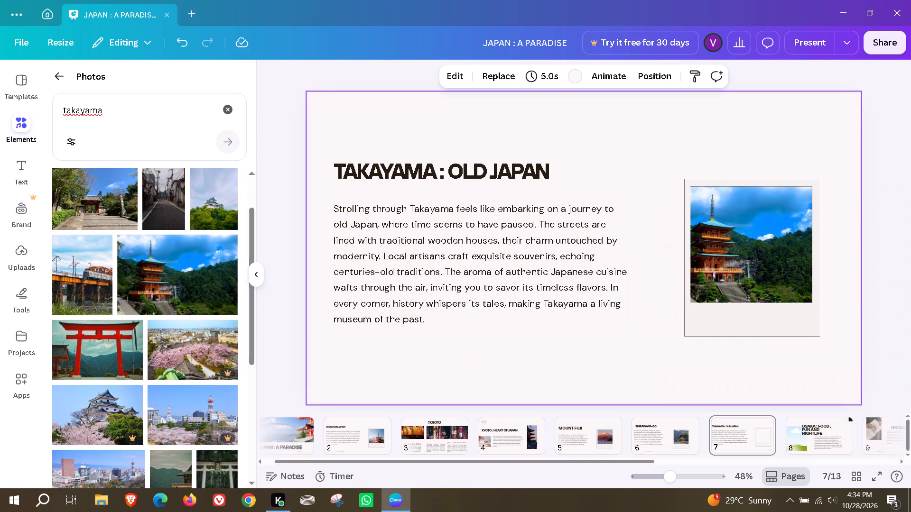
# On page 8, search the photos for "osaka" and fill the frame with the green-roofed castle photo above the blossoms.
pyautogui.click(794, 435)
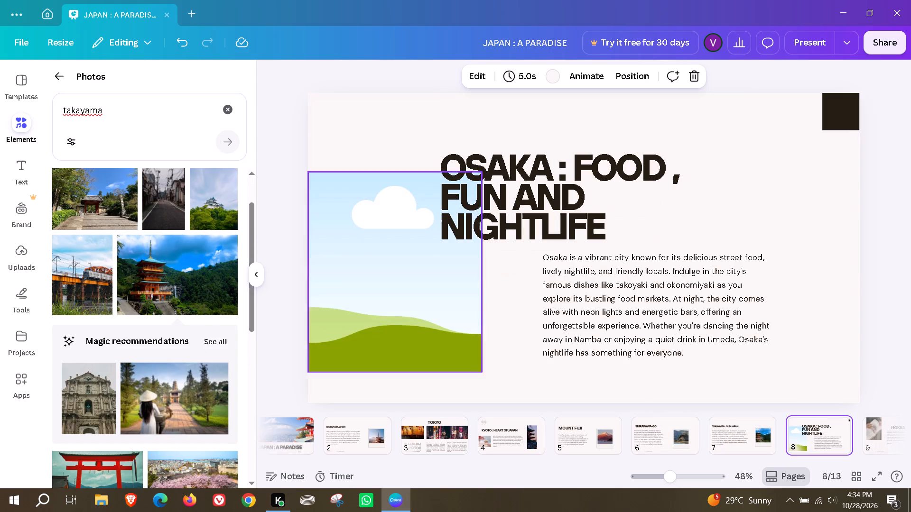
pyautogui.moveTo(132, 111); pyautogui.dragTo(51, 110)
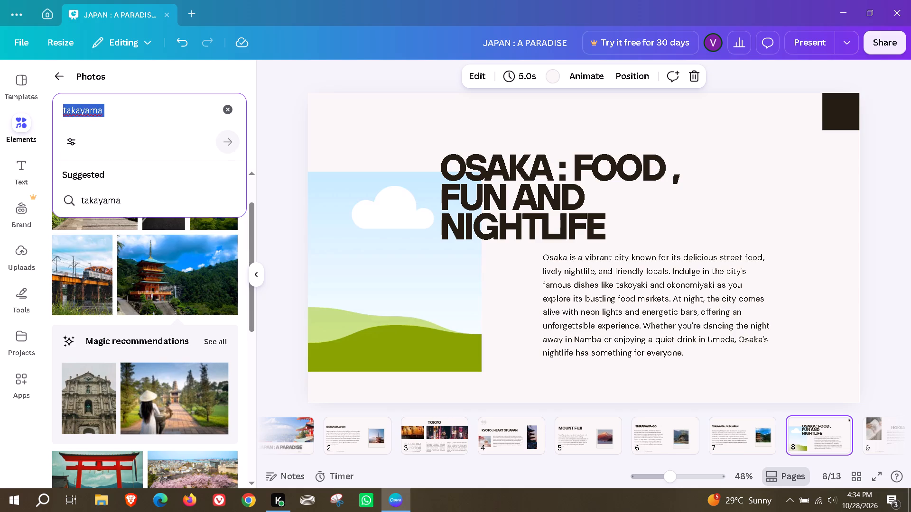
pyautogui.write('oska')
pyautogui.write('==')
pyautogui.press('BackSpace')
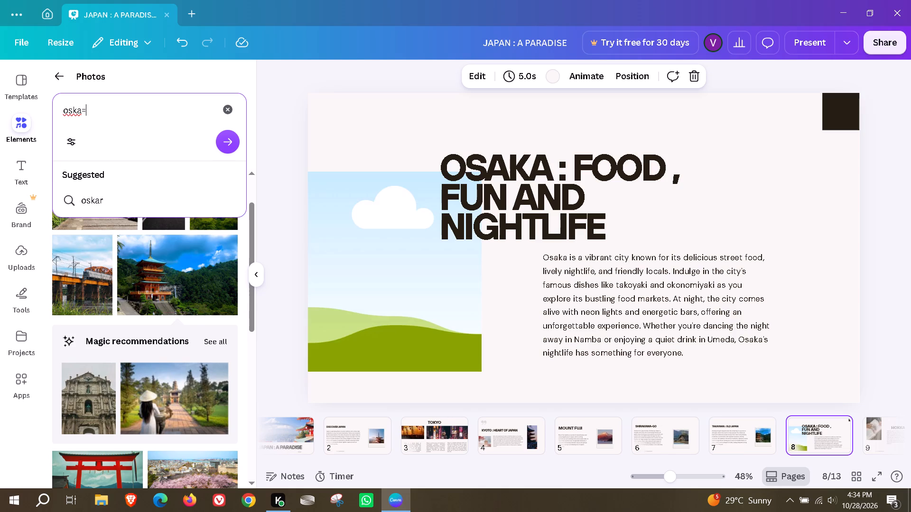
pyautogui.press('BackSpace')
pyautogui.press('BackSpace')
pyautogui.press('BackSpace')
pyautogui.write('aja')
pyautogui.press('BackSpace')
pyautogui.press('BackSpace')
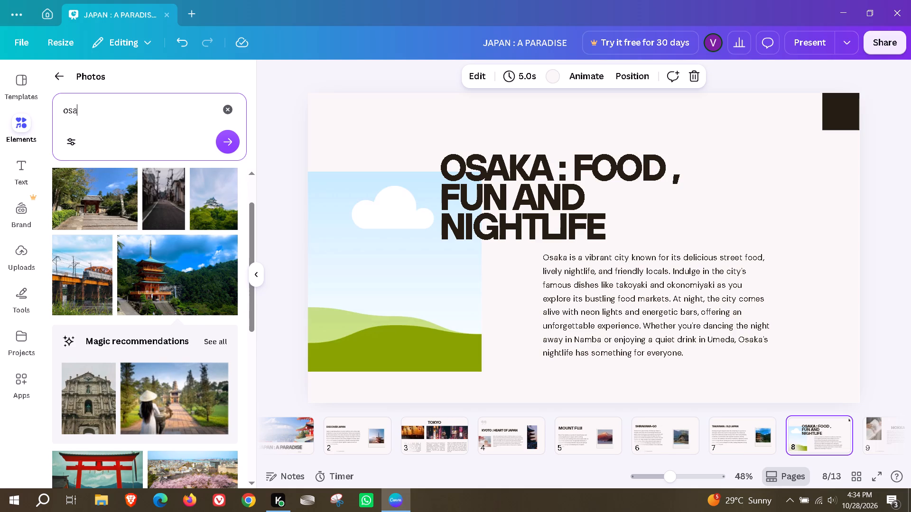
pyautogui.write('ka')
pyautogui.press('Return')
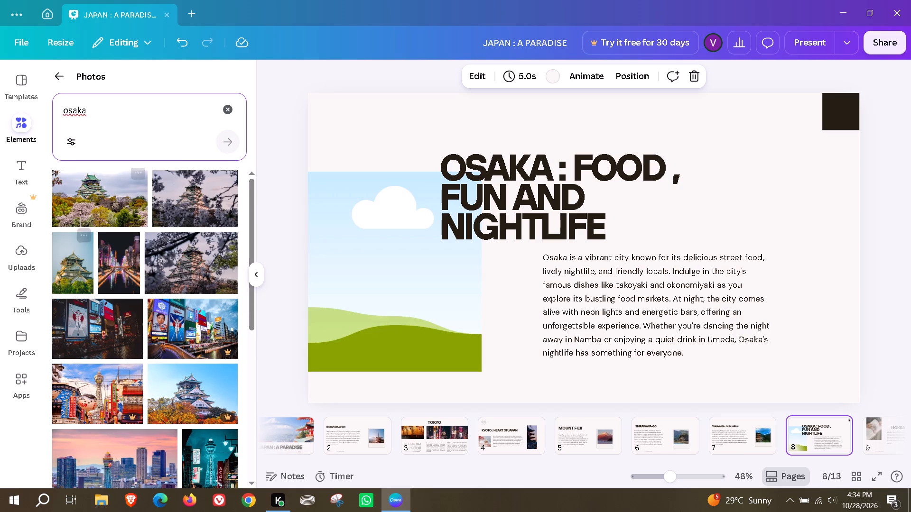
pyautogui.moveTo(98, 203); pyautogui.dragTo(353, 254)
pyautogui.click(544, 340)
pyautogui.click(514, 351)
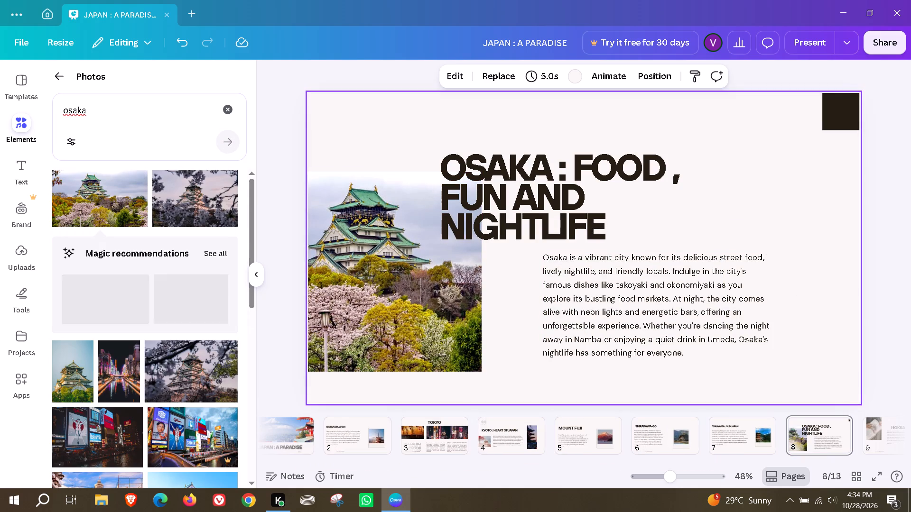
# Replace the castle photo with the dark photo of illuminated billboards along the canal.
pyautogui.moveTo(105, 437); pyautogui.dragTo(352, 336)
pyautogui.click(531, 351)
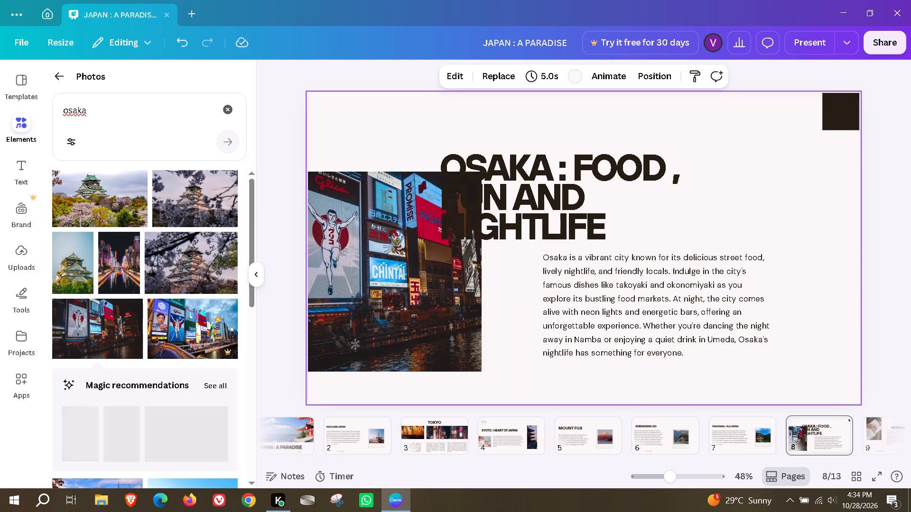
# Move the Osaka heading off the photo, widen it, shrink it to size 68.6 on two lines, and place it above the paragraph.
pyautogui.moveTo(530, 219); pyautogui.dragTo(619, 212)
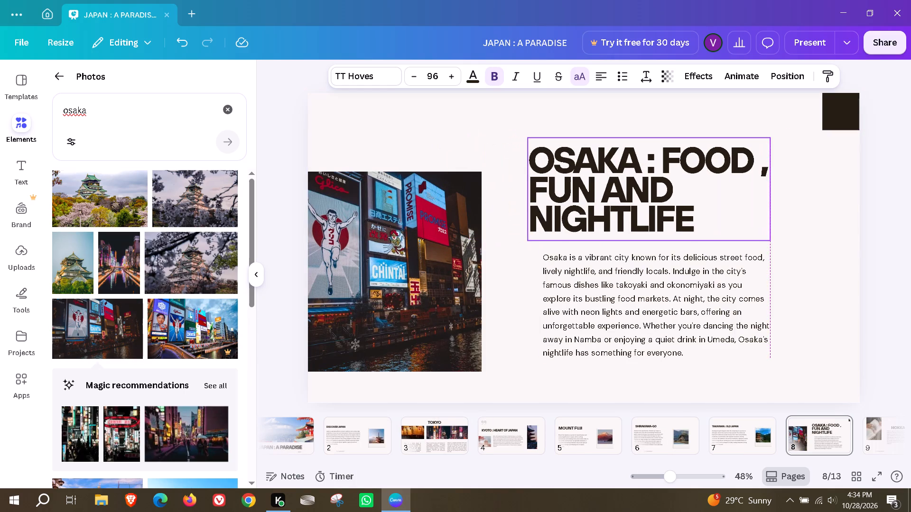
pyautogui.moveTo(619, 212); pyautogui.dragTo(622, 212)
pyautogui.moveTo(774, 189); pyautogui.dragTo(839, 201)
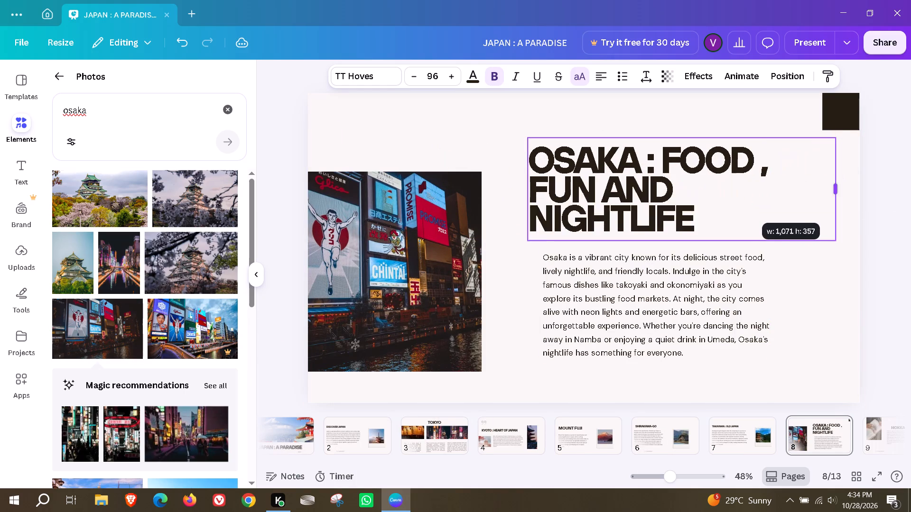
pyautogui.moveTo(839, 201); pyautogui.dragTo(853, 206)
pyautogui.moveTo(852, 209); pyautogui.dragTo(756, 206)
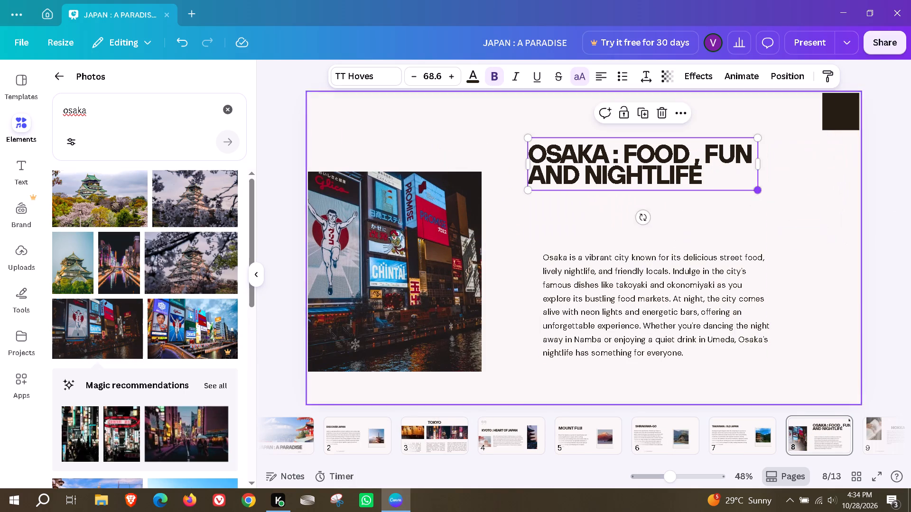
pyautogui.moveTo(667, 187); pyautogui.dragTo(672, 223)
pyautogui.click(810, 270)
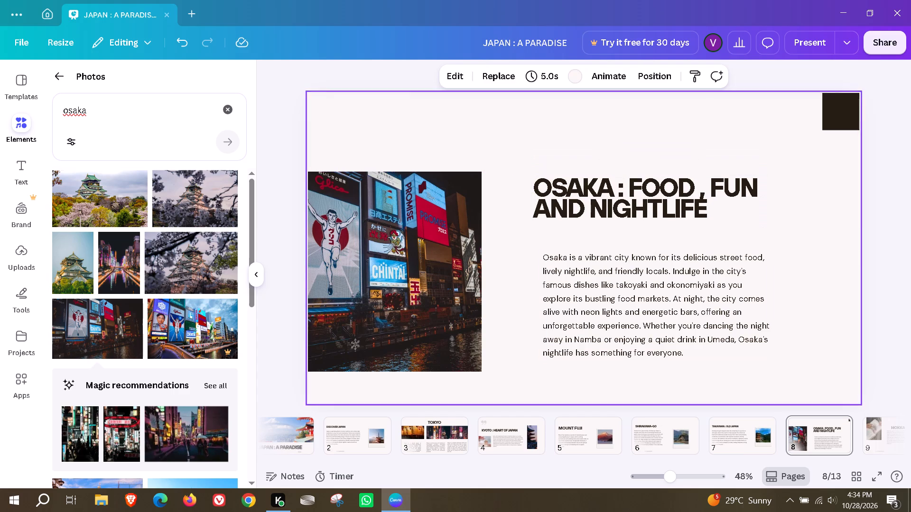
# Delete the dark square from the upper corner of the Osaka page.
pyautogui.click(833, 124)
pyautogui.click(856, 156)
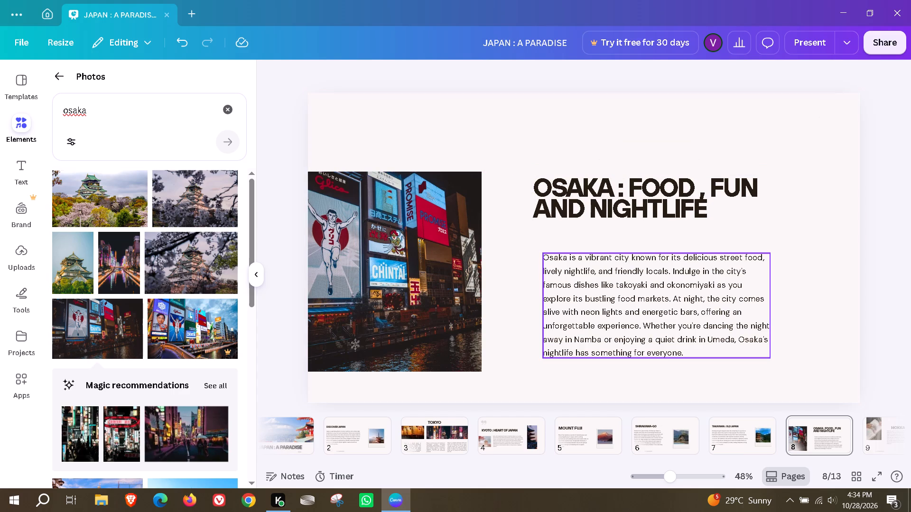
# Move the Osaka paragraph slightly up and left so its left edge aligns with the heading.
pyautogui.moveTo(624, 303); pyautogui.dragTo(614, 292)
pyautogui.click(806, 332)
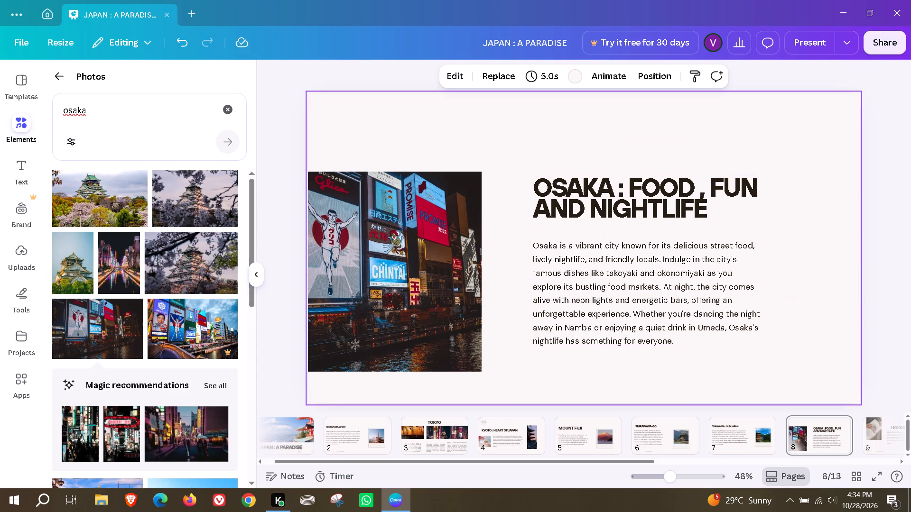
# On page 9, delete the social handle and website placeholder texts at the bottom of the Hokkaido page.
pyautogui.scroll(-2, 777, 446)
pyautogui.click(761, 441)
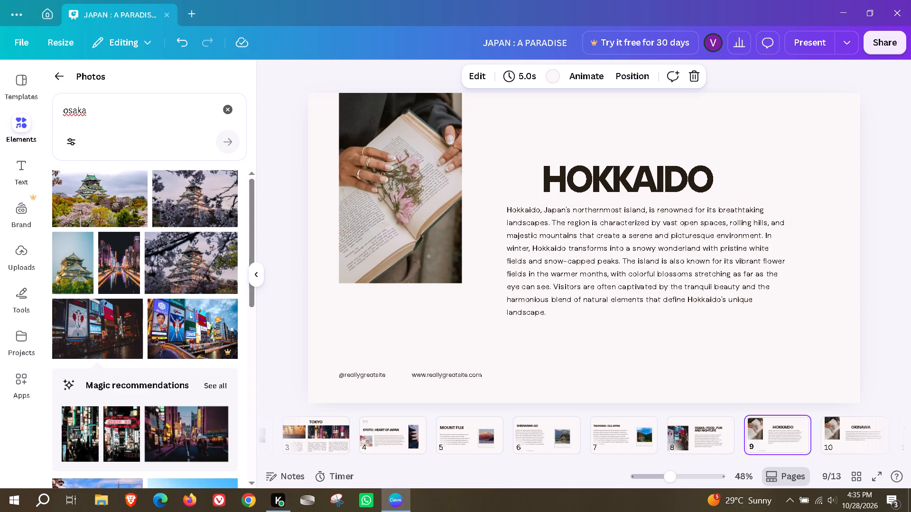
pyautogui.moveTo(346, 358); pyautogui.dragTo(500, 378)
pyautogui.click(457, 347)
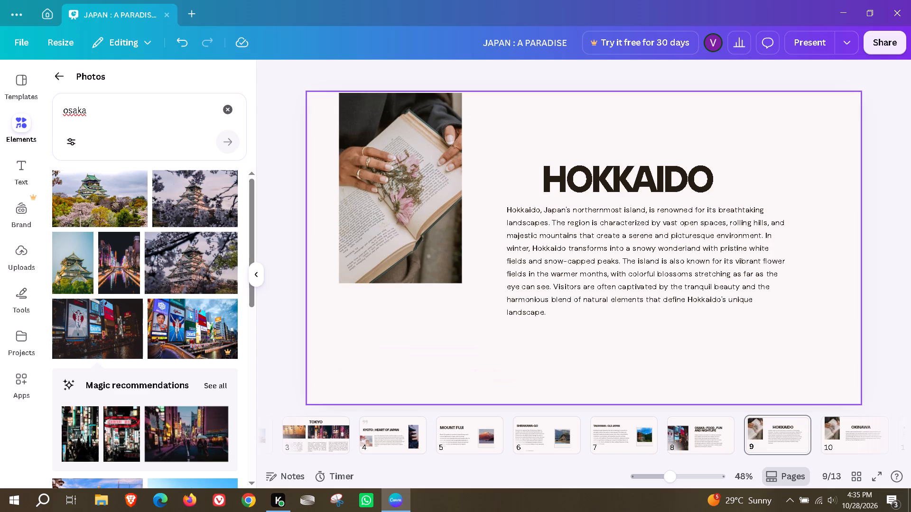
# Search the photos for "hokkaido" and replace the open-book picture with the snowy town photo under a teal sky.
pyautogui.moveTo(114, 117); pyautogui.dragTo(55, 111)
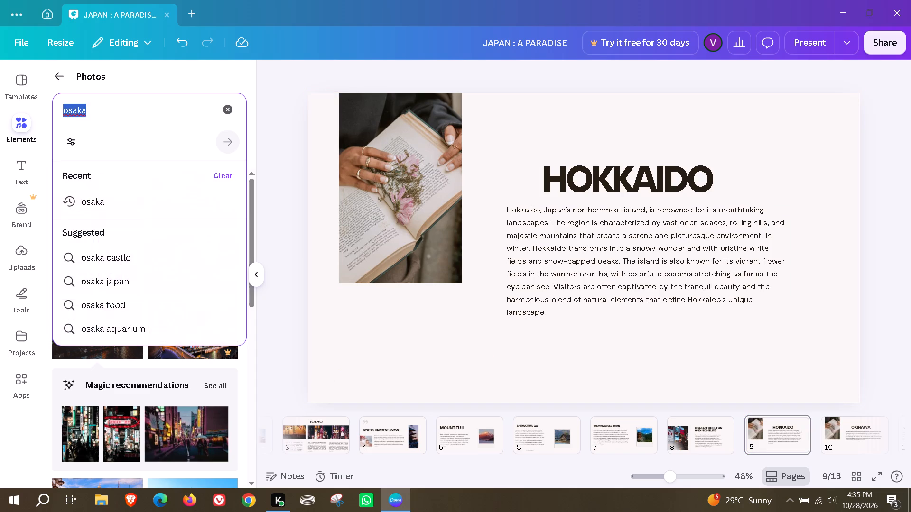
pyautogui.write('hokkaido')
pyautogui.press('Return')
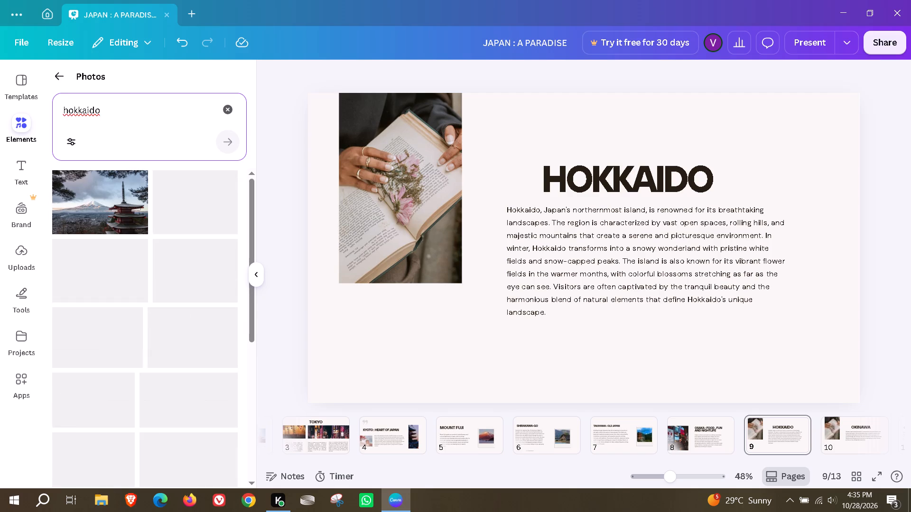
pyautogui.moveTo(198, 201); pyautogui.dragTo(383, 185)
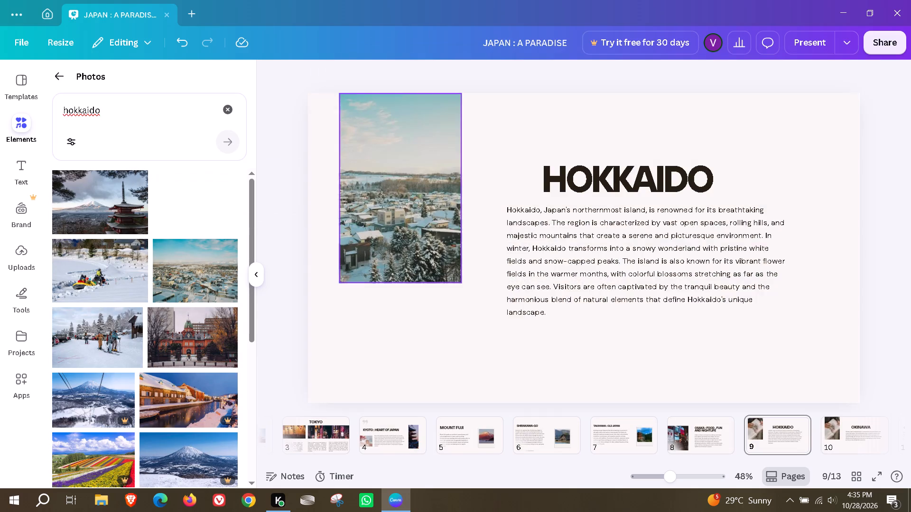
# Move the snowy town photo down and slightly right, away from the page's top edge.
pyautogui.moveTo(405, 243); pyautogui.dragTo(418, 292)
pyautogui.click(559, 344)
# Lower the Hokkaido paragraph slightly, then shrink the heading to size 68.2 and center it closely above the paragraph.
pyautogui.moveTo(600, 274); pyautogui.dragTo(599, 283)
pyautogui.moveTo(691, 172); pyautogui.dragTo(695, 176)
pyautogui.moveTo(759, 206); pyautogui.dragTo(697, 198)
pyautogui.moveTo(626, 177); pyautogui.dragTo(648, 188)
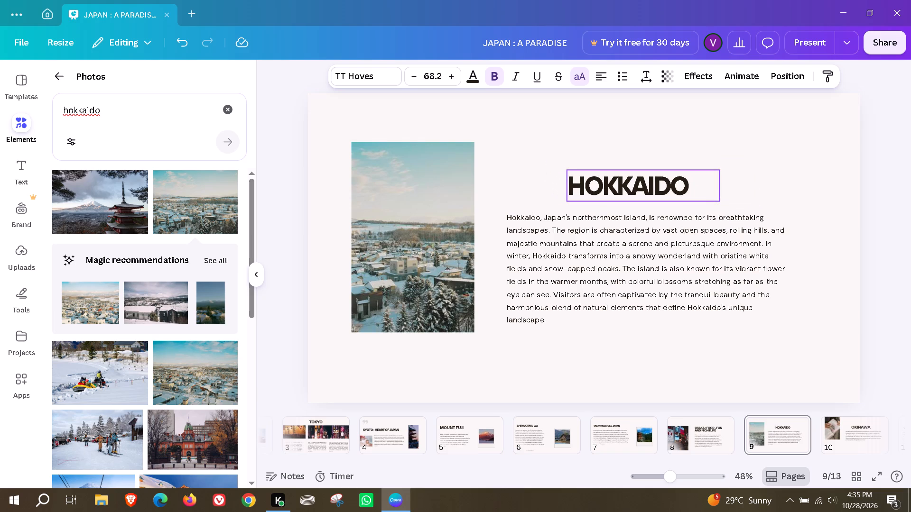
pyautogui.moveTo(648, 188); pyautogui.dragTo(645, 187)
pyautogui.click(806, 188)
# On page 10, move the open-book picture down and slightly right, beside the Okinawa paragraph.
pyautogui.scroll(-1, 790, 442)
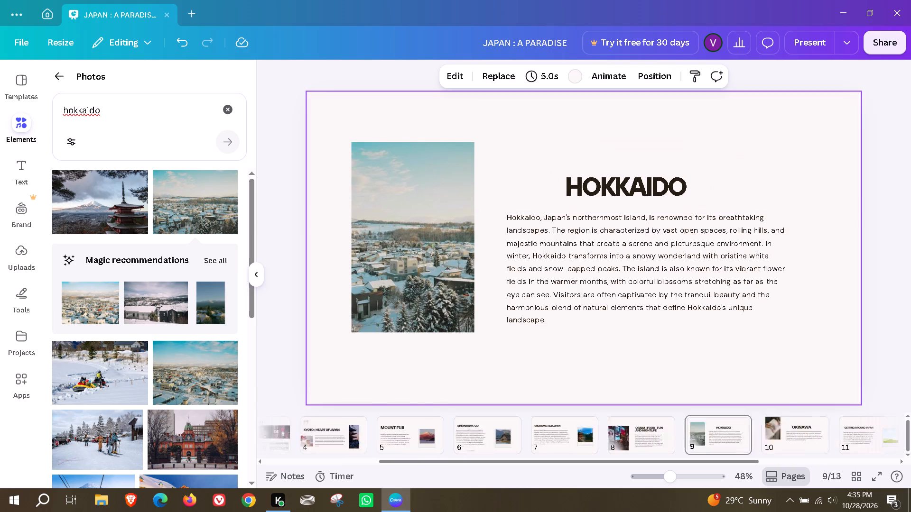
pyautogui.scroll(-2, 789, 442)
pyautogui.click(663, 434)
pyautogui.moveTo(403, 245); pyautogui.dragTo(431, 307)
# Search the photos for "okinawa" and replace the open-book picture with the palm-lined street photo showing an orange building.
pyautogui.moveTo(127, 111); pyautogui.dragTo(70, 115)
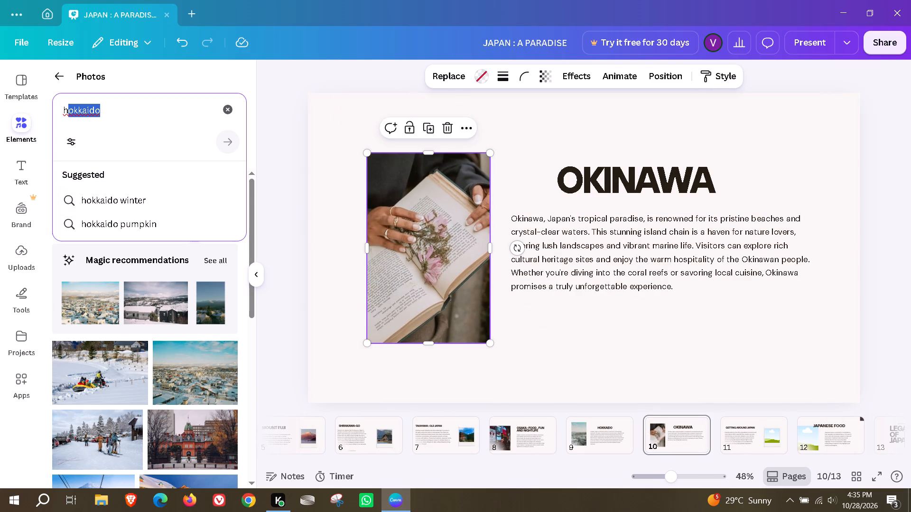
pyautogui.moveTo(70, 115); pyautogui.dragTo(56, 115)
pyautogui.write('okinawa')
pyautogui.press('Return')
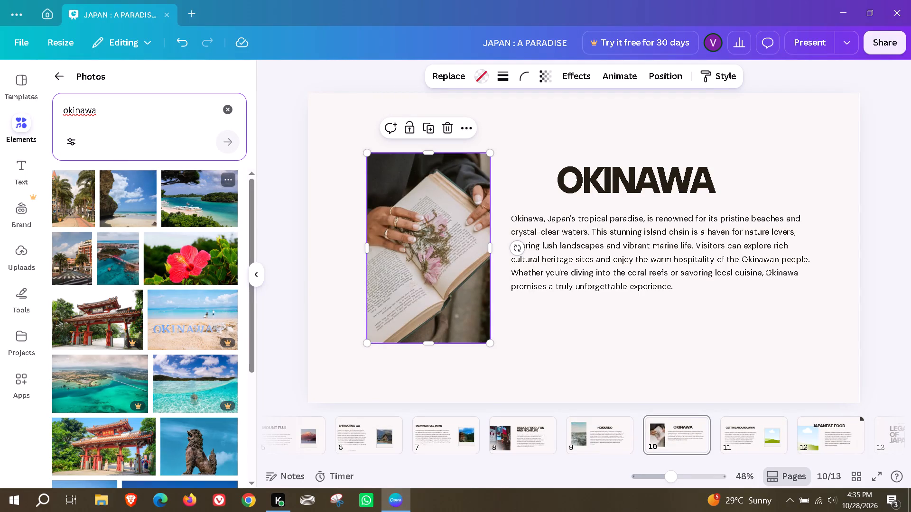
pyautogui.moveTo(77, 258); pyautogui.dragTo(393, 250)
pyautogui.click(555, 330)
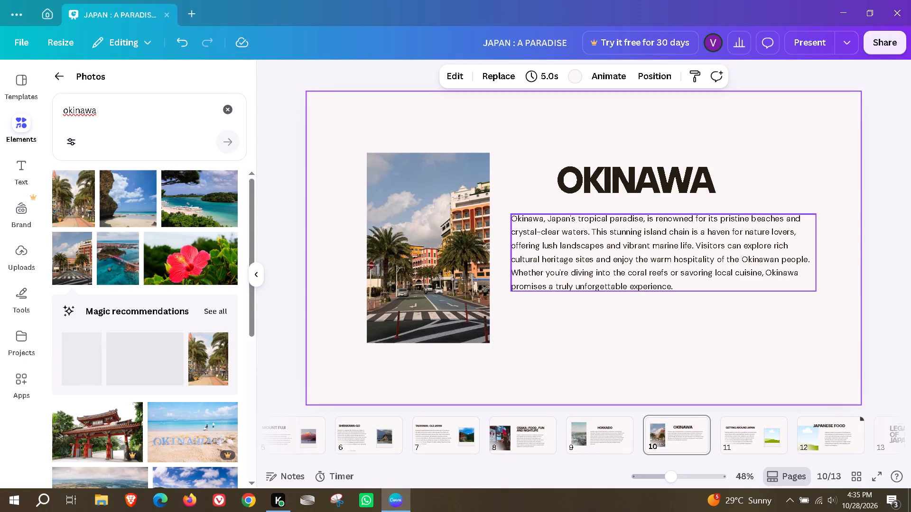
# Lower the Okinawa paragraph slightly, then shrink the heading to size 55.7 and center it closely above the paragraph.
pyautogui.moveTo(612, 274); pyautogui.dragTo(612, 292)
pyautogui.click(683, 169)
pyautogui.moveTo(769, 202); pyautogui.dragTo(675, 202)
pyautogui.moveTo(631, 177); pyautogui.dragTo(656, 214)
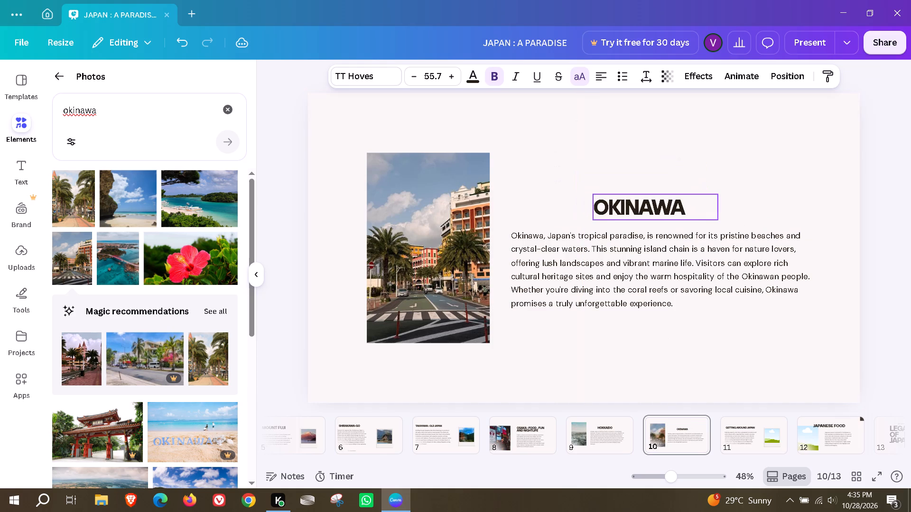
pyautogui.moveTo(656, 214); pyautogui.dragTo(679, 216)
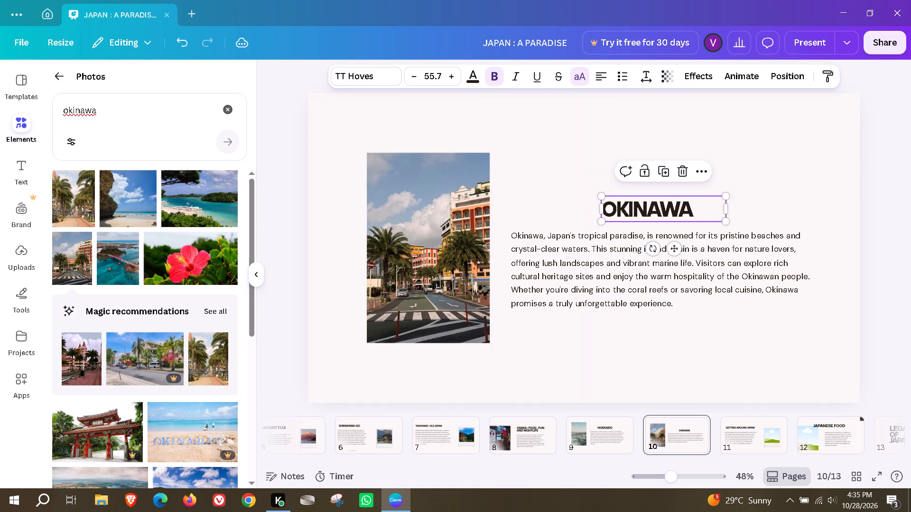
pyautogui.click(771, 210)
# On page 11, search the photos for "japanese food".
pyautogui.click(733, 439)
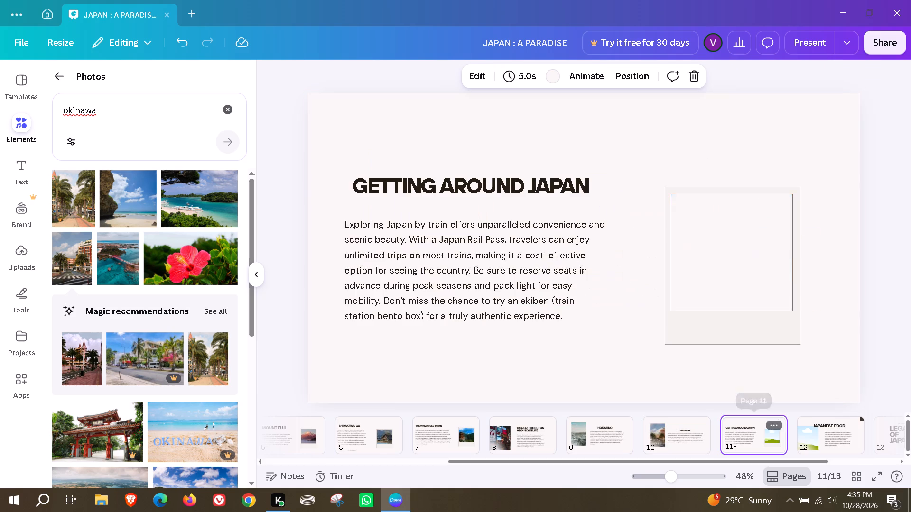
pyautogui.moveTo(122, 113); pyautogui.dragTo(62, 113)
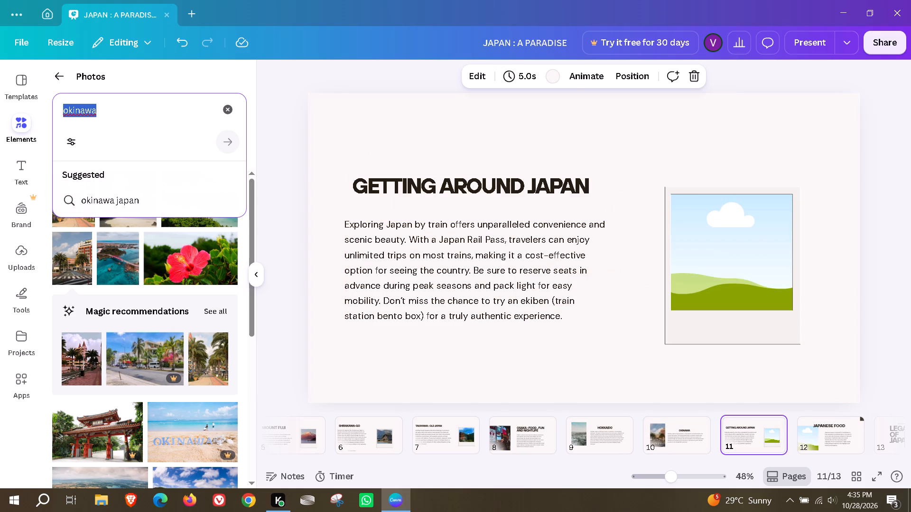
pyautogui.write('japanese food')
pyautogui.press('Return')
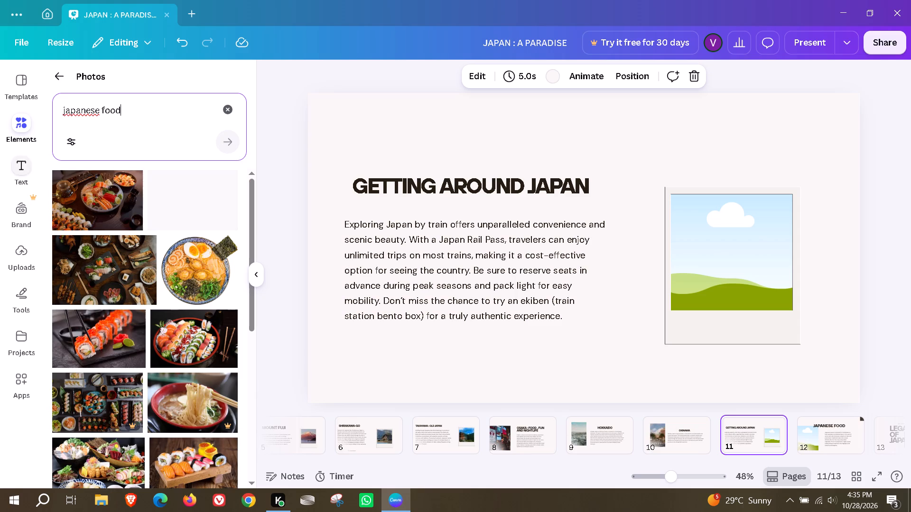
# Search the photos for "japanese trains" and fill the picture frame on page 11 with the bullet train at the platform.
pyautogui.moveTo(120, 92); pyautogui.dragTo(95, 102)
pyautogui.moveTo(140, 110); pyautogui.dragTo(102, 110)
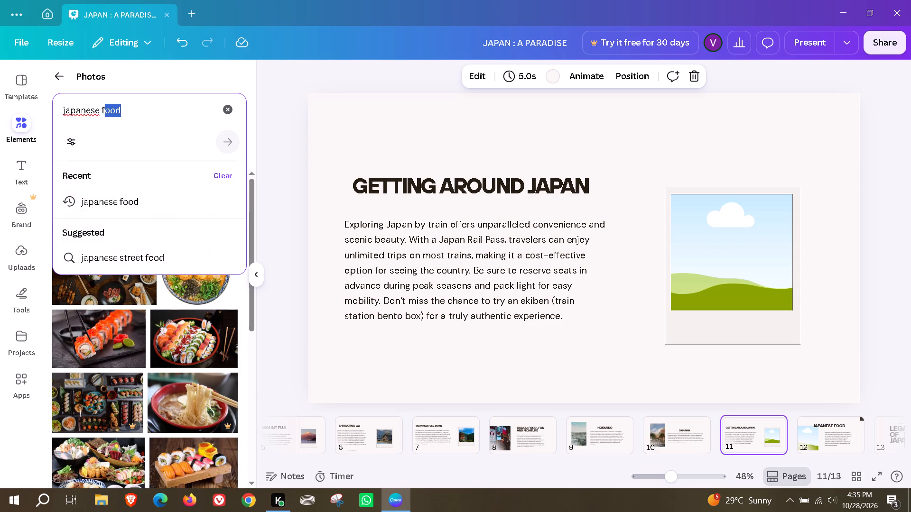
pyautogui.write('trains')
pyautogui.press('Return')
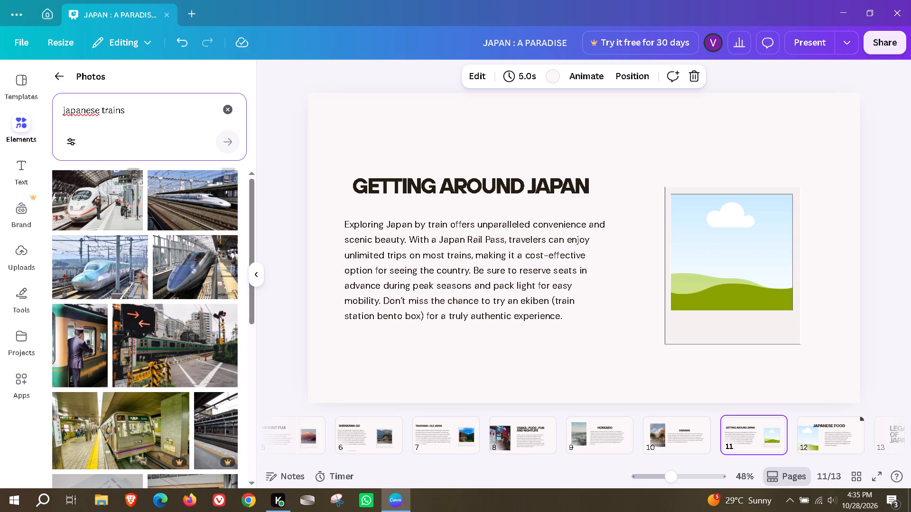
pyautogui.moveTo(180, 212); pyautogui.dragTo(139, 219)
pyautogui.moveTo(168, 269); pyautogui.dragTo(685, 255)
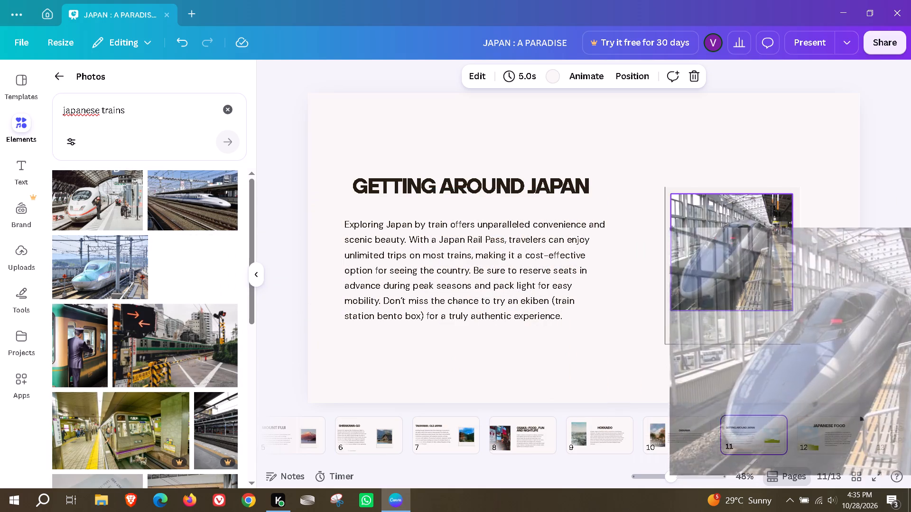
pyautogui.moveTo(685, 255); pyautogui.dragTo(686, 249)
pyautogui.click(642, 321)
# On page 12, search the photos for "japanese food" and fill the empty frame with the seafood platter photo.
pyautogui.click(844, 429)
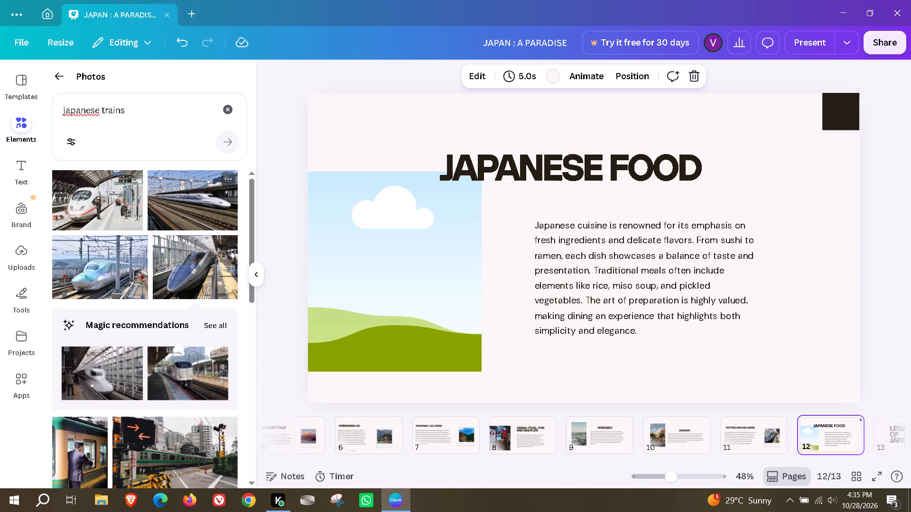
pyautogui.moveTo(142, 113); pyautogui.dragTo(100, 113)
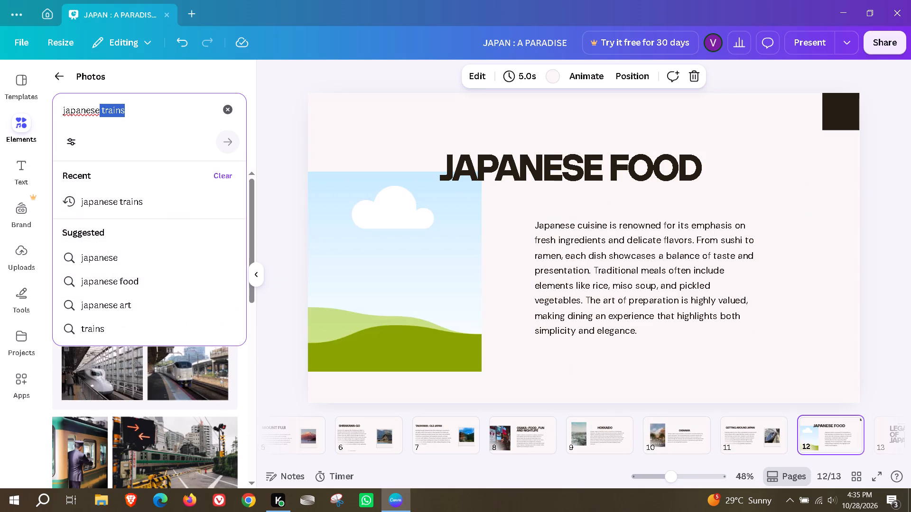
pyautogui.press('BackSpace')
pyautogui.press('f')
pyautogui.press('BackSpace')
pyautogui.press('space')
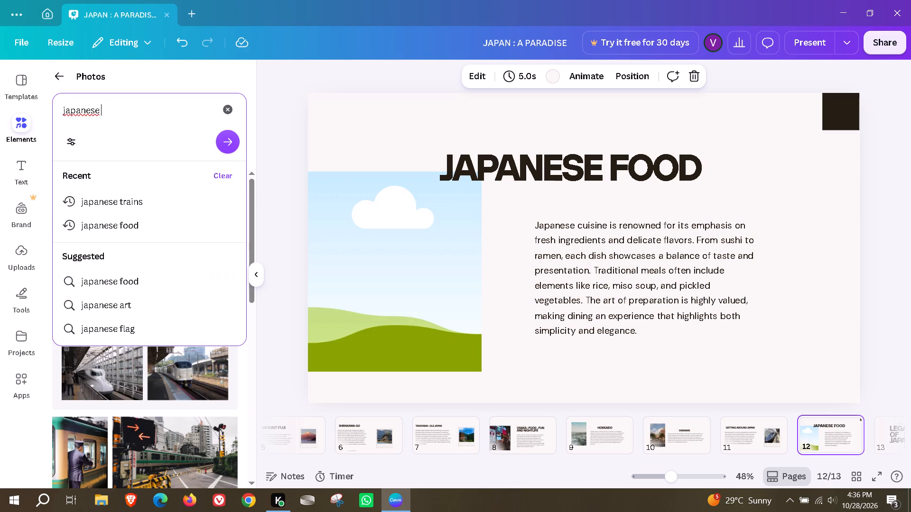
pyautogui.write('food')
pyautogui.press('Return')
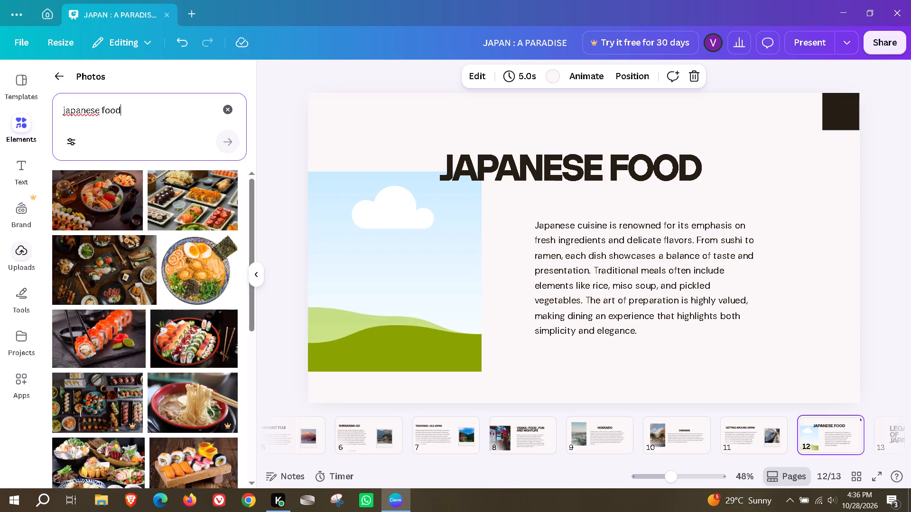
pyautogui.moveTo(104, 221); pyautogui.dragTo(353, 283)
pyautogui.click(523, 349)
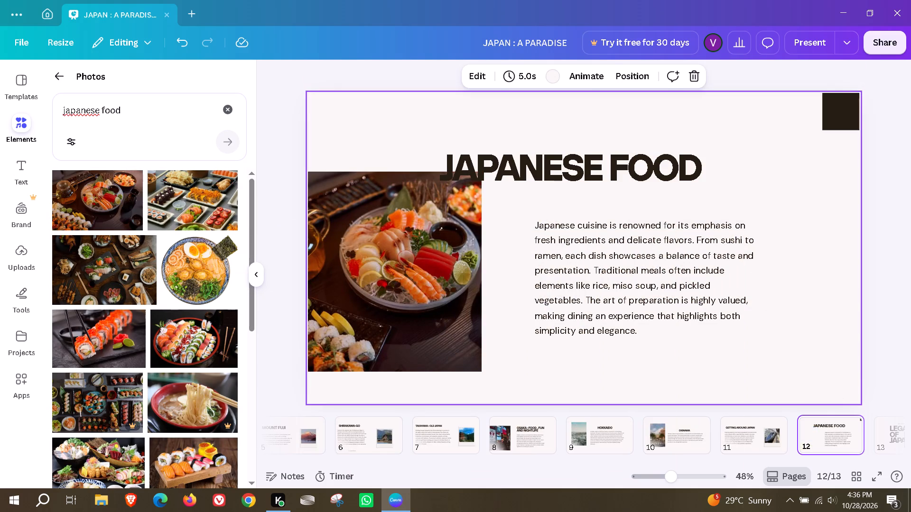
# Replace the seafood platter picture on page 12 with the cut-out ramen bowl photo.
pyautogui.moveTo(203, 384); pyautogui.dragTo(377, 334)
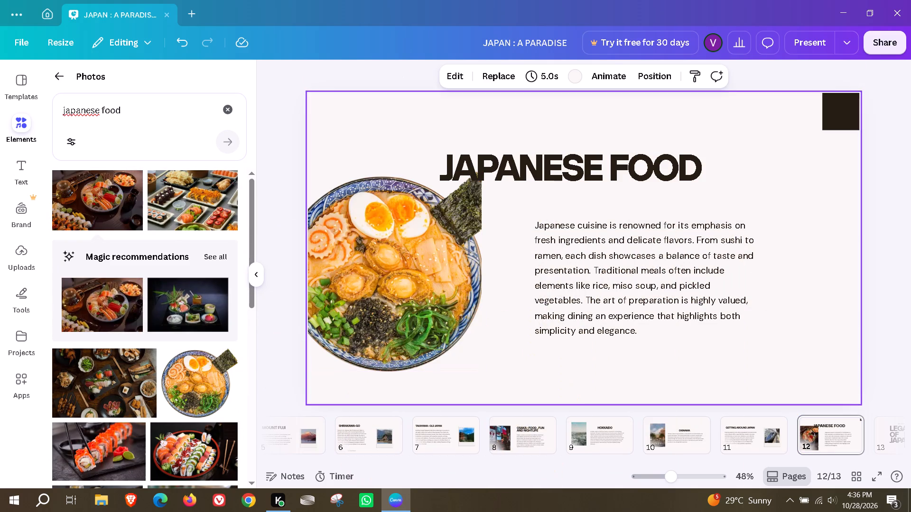
pyautogui.click(521, 364)
# On page 13, search the photos for "japan".
pyautogui.scroll(-3, 760, 451)
pyautogui.click(779, 429)
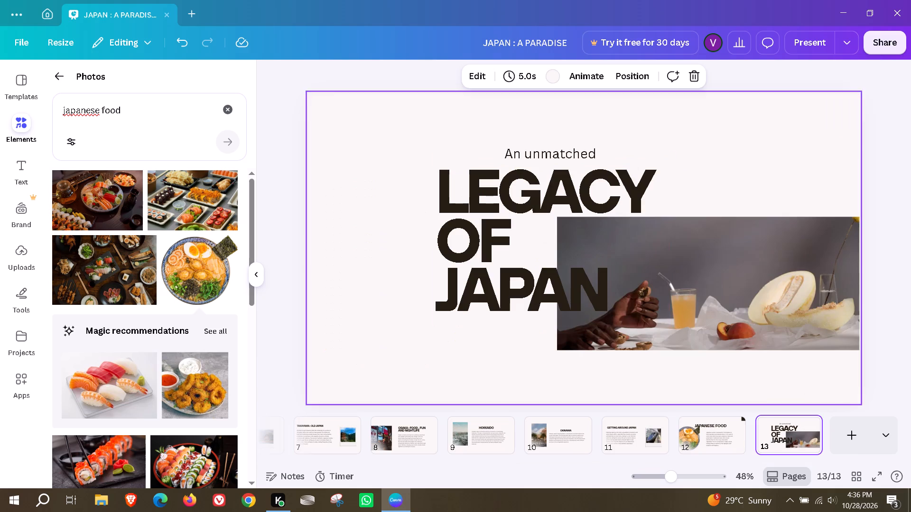
pyautogui.moveTo(159, 121); pyautogui.dragTo(34, 113)
pyautogui.moveTo(126, 109); pyautogui.dragTo(37, 108)
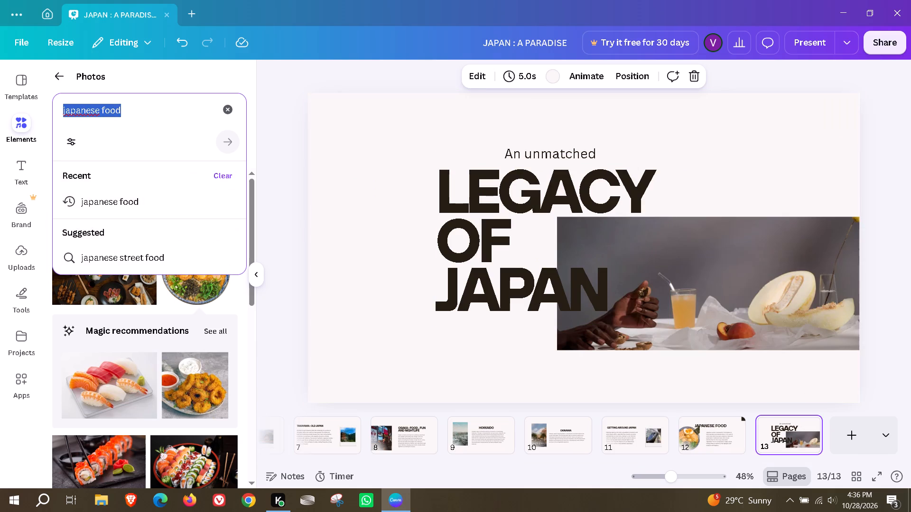
pyautogui.write('japan')
pyautogui.press('Return')
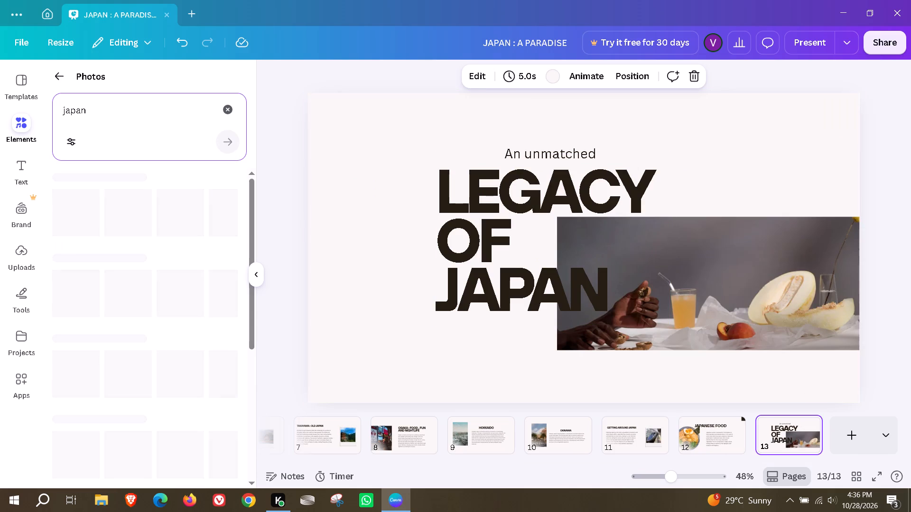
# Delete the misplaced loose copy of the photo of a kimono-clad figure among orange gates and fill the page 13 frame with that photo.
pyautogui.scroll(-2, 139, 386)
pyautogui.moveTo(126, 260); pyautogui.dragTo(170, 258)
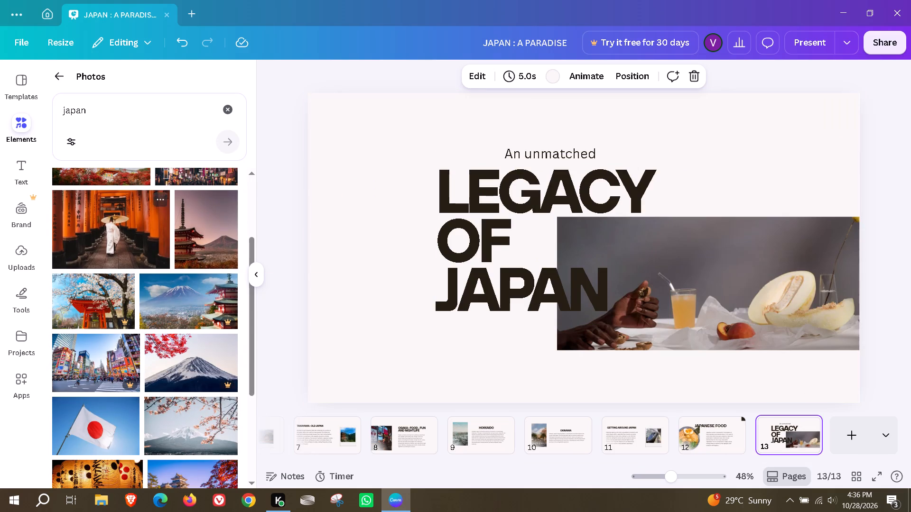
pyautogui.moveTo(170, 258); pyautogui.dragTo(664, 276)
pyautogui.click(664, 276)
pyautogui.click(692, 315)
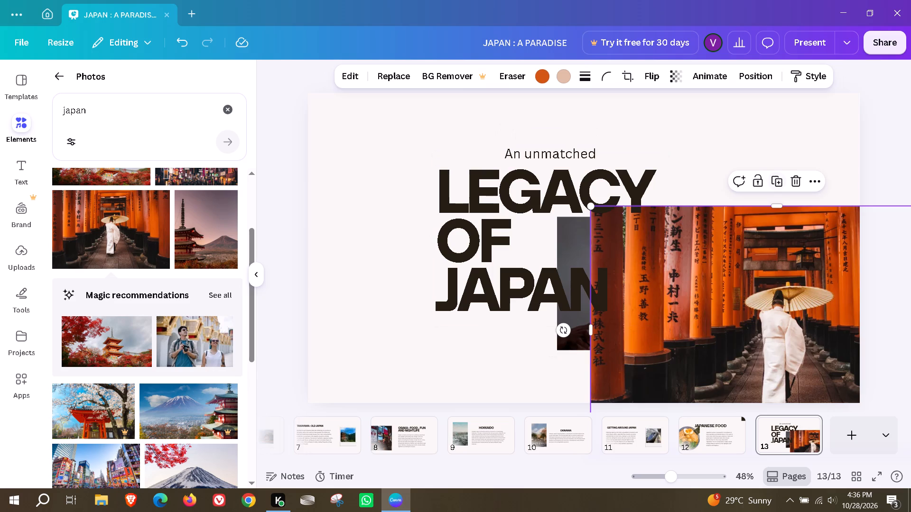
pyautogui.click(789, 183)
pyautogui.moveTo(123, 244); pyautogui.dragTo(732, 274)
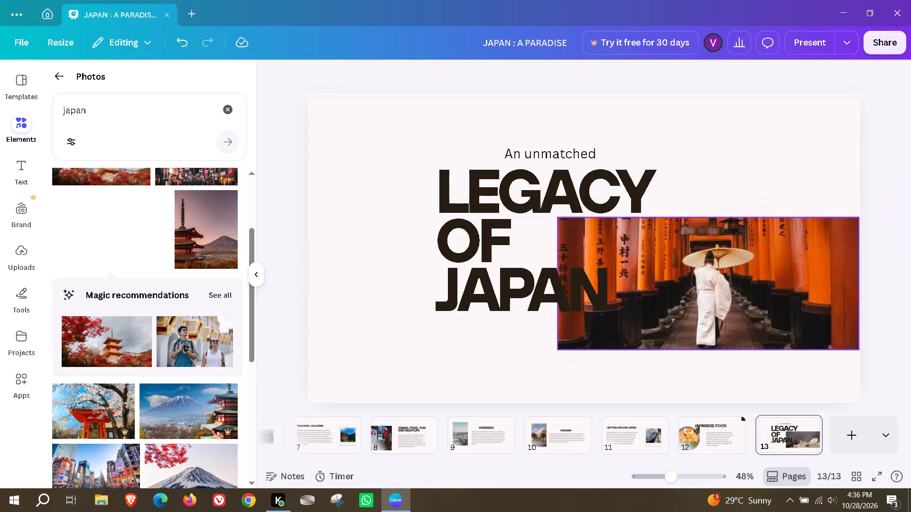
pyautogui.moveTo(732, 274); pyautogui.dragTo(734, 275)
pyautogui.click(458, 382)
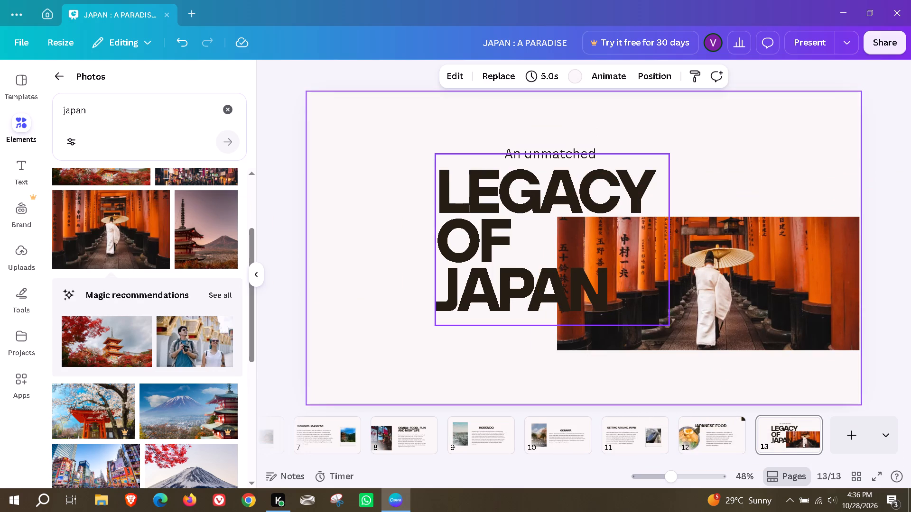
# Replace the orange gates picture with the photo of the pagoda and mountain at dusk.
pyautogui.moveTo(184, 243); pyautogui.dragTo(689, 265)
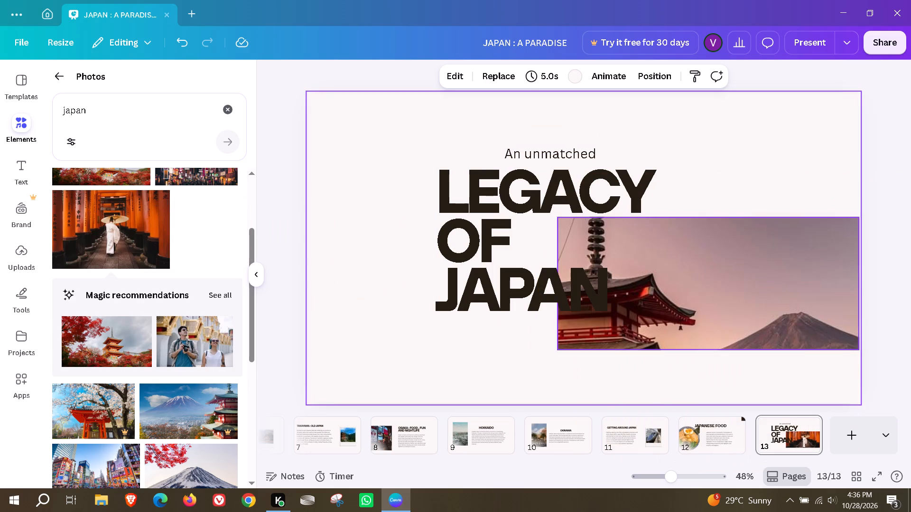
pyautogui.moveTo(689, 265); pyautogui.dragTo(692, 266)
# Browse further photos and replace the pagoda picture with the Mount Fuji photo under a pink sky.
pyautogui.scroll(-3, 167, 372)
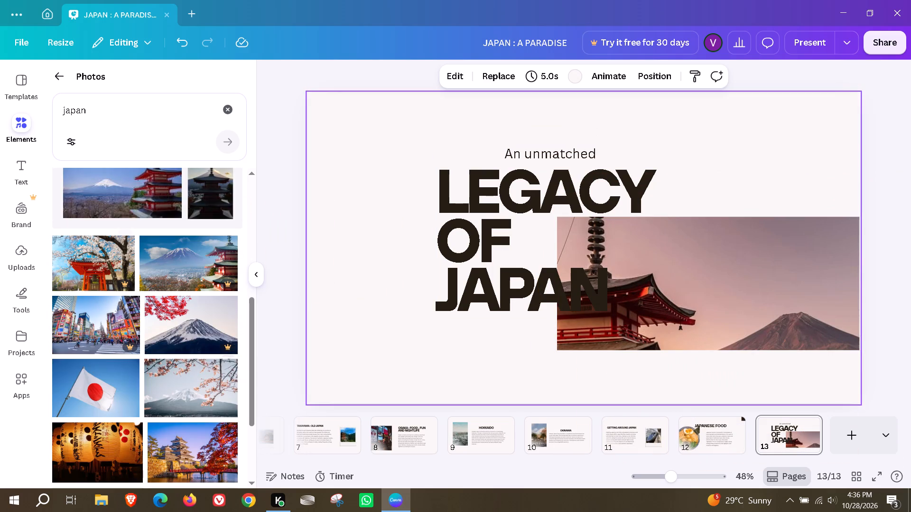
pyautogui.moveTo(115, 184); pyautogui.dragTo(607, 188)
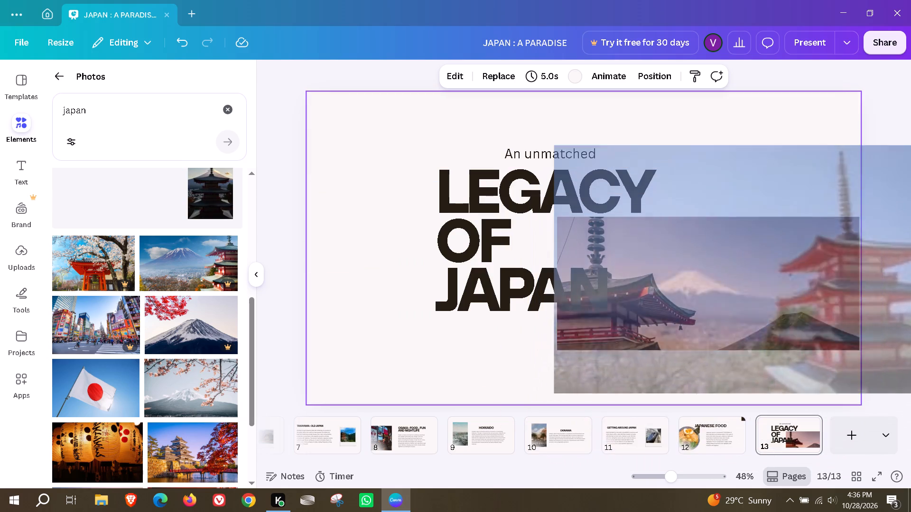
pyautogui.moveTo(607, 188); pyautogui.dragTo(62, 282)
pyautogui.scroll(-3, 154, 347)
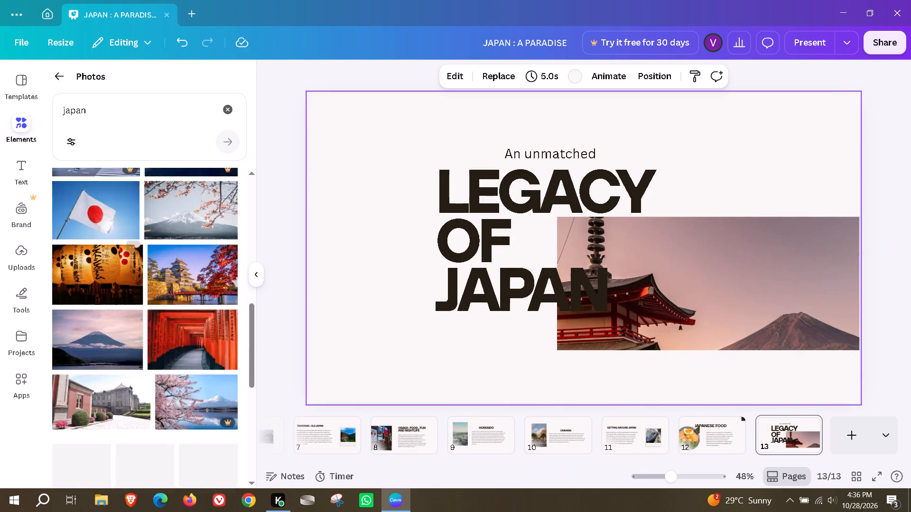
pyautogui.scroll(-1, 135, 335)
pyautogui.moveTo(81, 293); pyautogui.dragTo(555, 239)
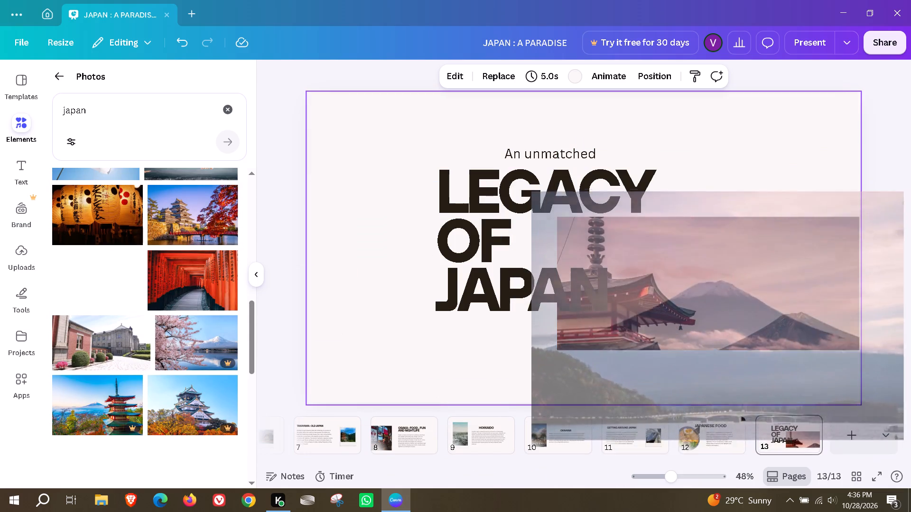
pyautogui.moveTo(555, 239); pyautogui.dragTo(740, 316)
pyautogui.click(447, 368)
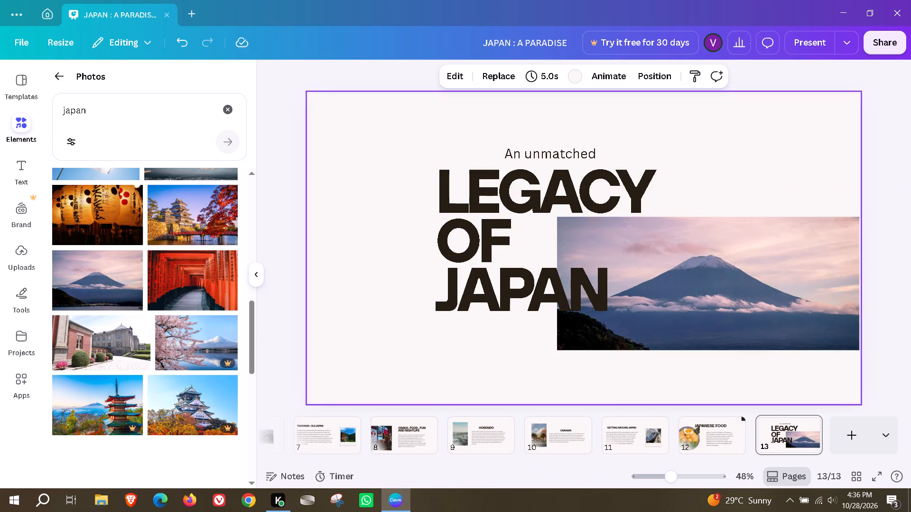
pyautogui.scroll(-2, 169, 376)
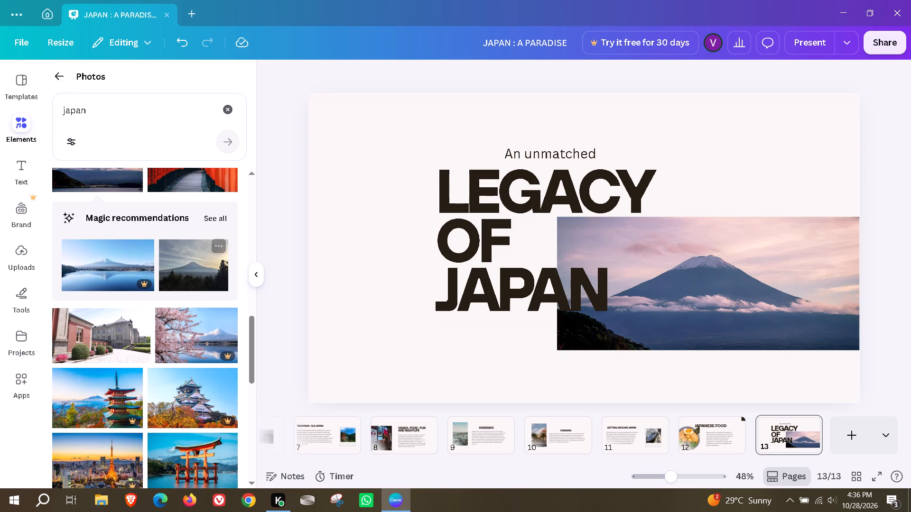
# Widen the "LEGACY OF JAPAN" heading onto one line, shrink it to size 63.2, and place it below "An unmatched".
pyautogui.moveTo(511, 272); pyautogui.dragTo(403, 288)
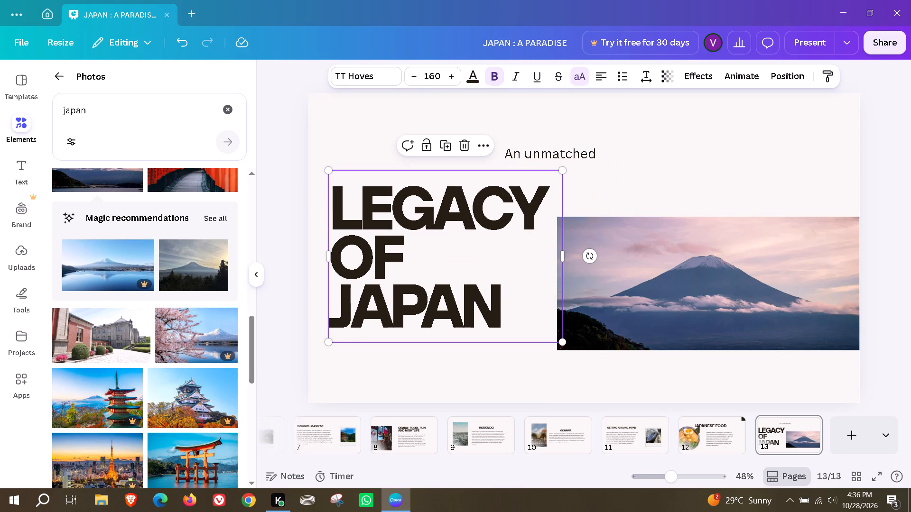
pyautogui.moveTo(564, 256); pyautogui.dragTo(855, 262)
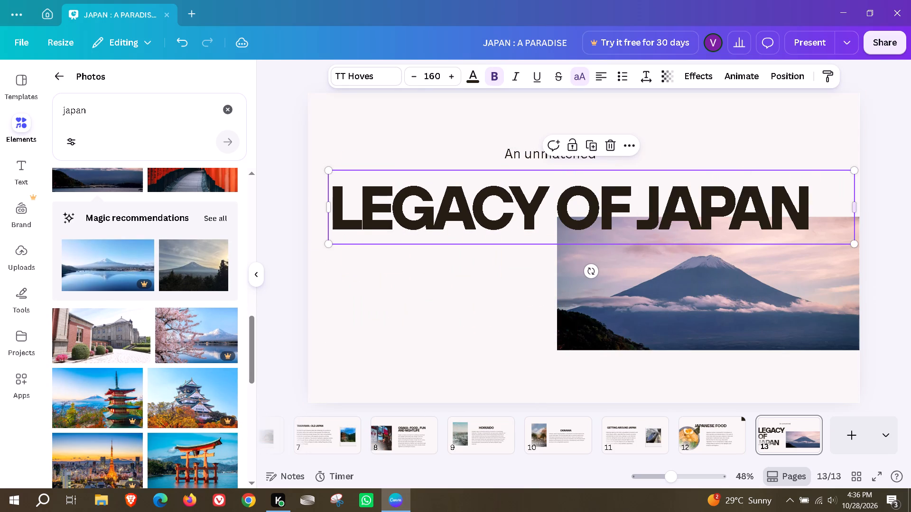
pyautogui.moveTo(856, 248); pyautogui.dragTo(534, 229)
pyautogui.moveTo(433, 186); pyautogui.dragTo(547, 191)
# Move the picture to about the middle of page 13 and center the heading and "An unmatched" closely above it.
pyautogui.moveTo(660, 297); pyautogui.dragTo(511, 300)
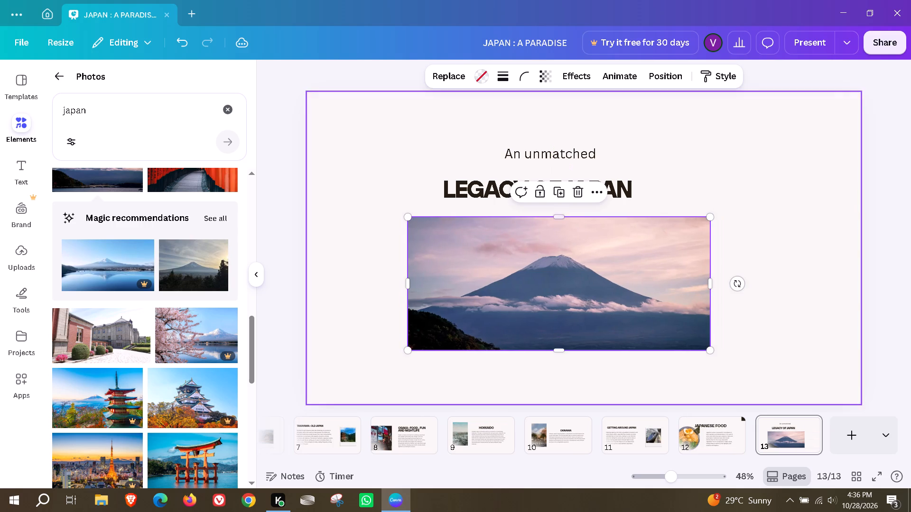
pyautogui.moveTo(629, 258); pyautogui.dragTo(643, 261)
pyautogui.moveTo(624, 187); pyautogui.dragTo(635, 191)
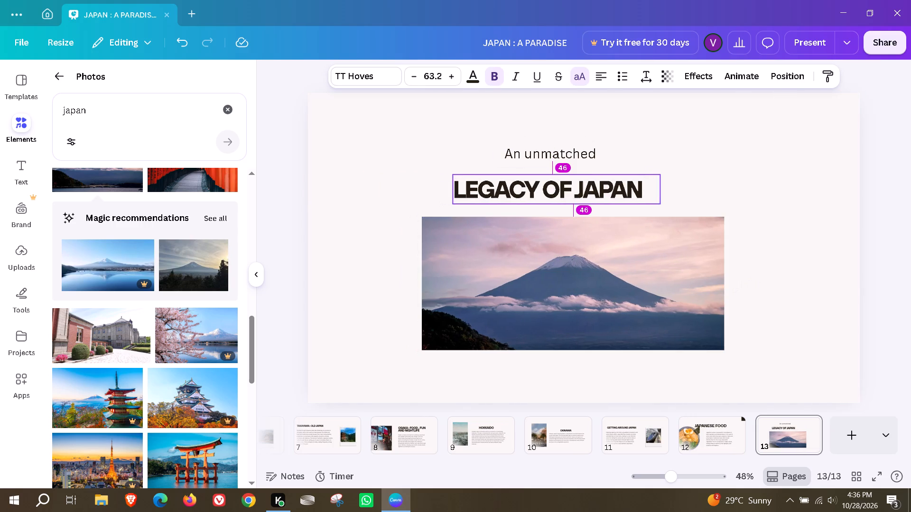
pyautogui.moveTo(635, 191); pyautogui.dragTo(649, 192)
pyautogui.moveTo(508, 156); pyautogui.dragTo(534, 155)
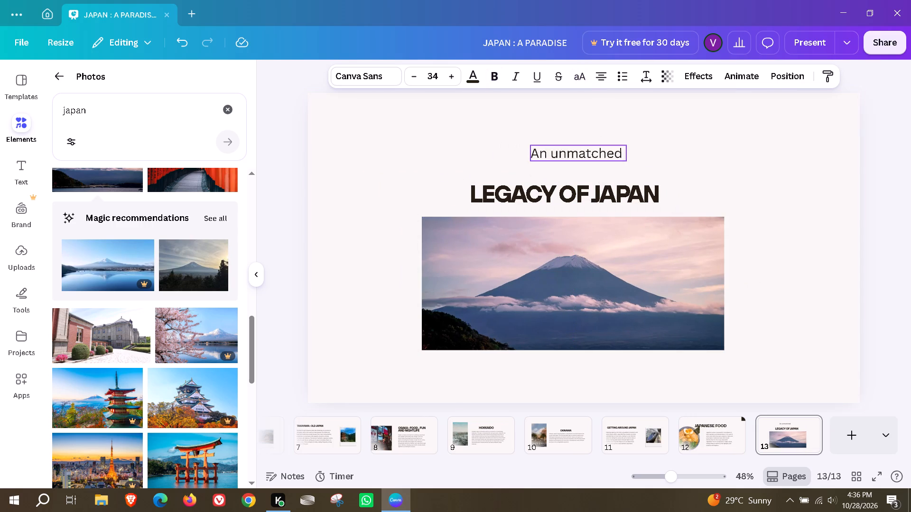
pyautogui.moveTo(534, 155); pyautogui.dragTo(526, 165)
# Replace the Mount Fuji picture on page 13 with the photo of the orange torii gate standing in blue water.
pyautogui.click(617, 286)
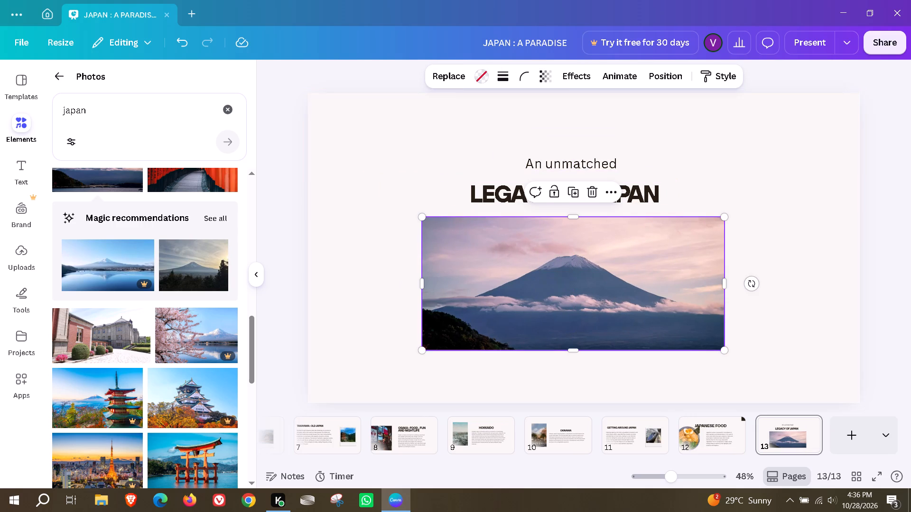
pyautogui.scroll(-4, 165, 358)
pyautogui.moveTo(197, 229); pyautogui.dragTo(524, 239)
pyautogui.click(784, 296)
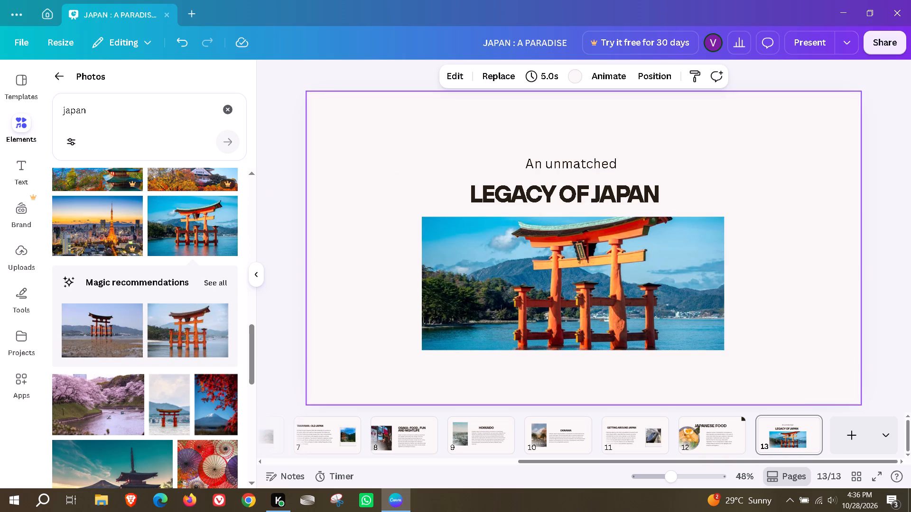
# Go to page 1 and search the Animations category for japan.
pyautogui.scroll(20, 616, 437)
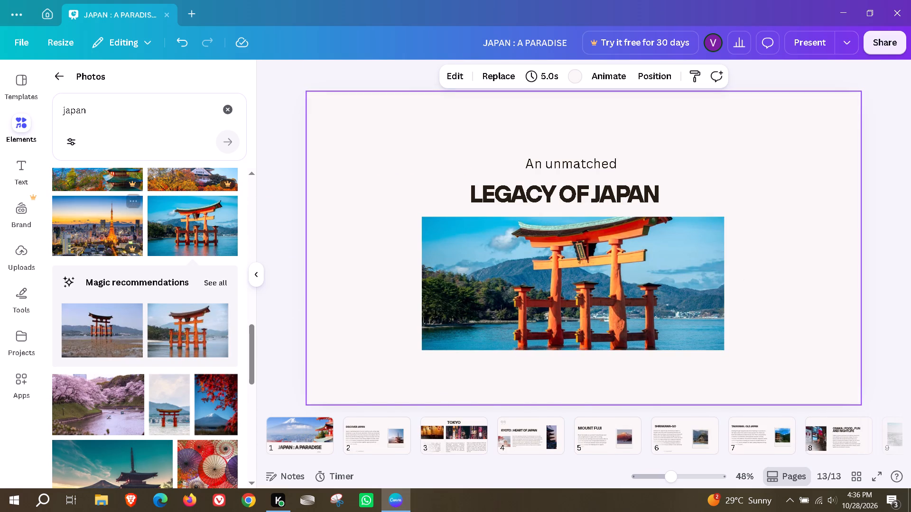
pyautogui.click(49, 81)
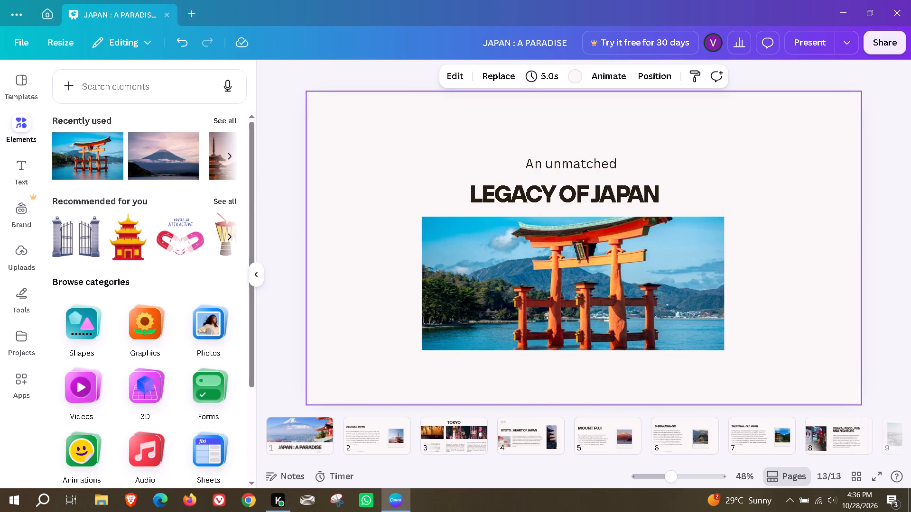
pyautogui.scroll(-2, 80, 427)
pyautogui.click(74, 345)
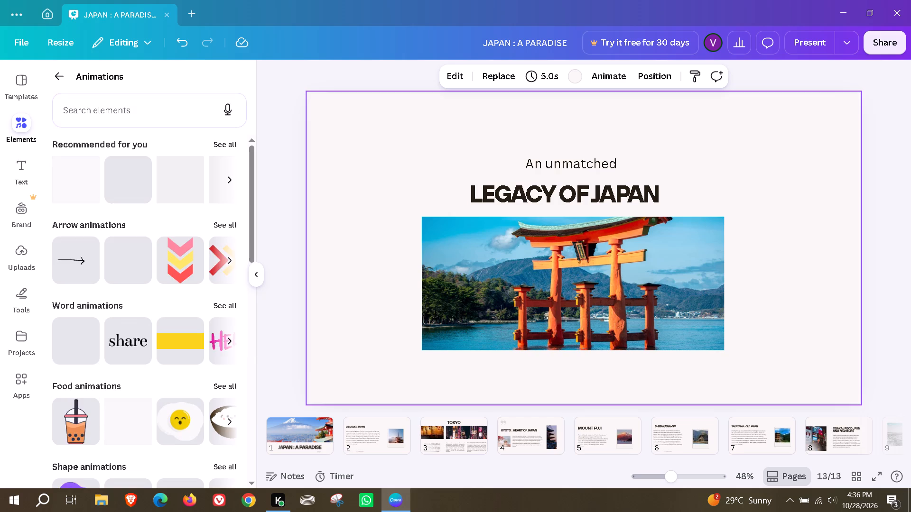
pyautogui.scroll(5, 308, 446)
pyautogui.click(305, 438)
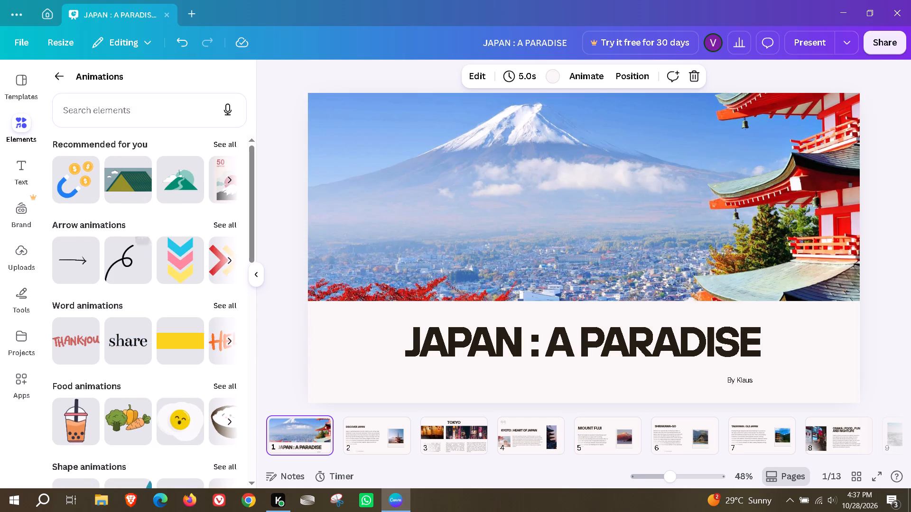
pyautogui.click(128, 119)
pyautogui.write('japan')
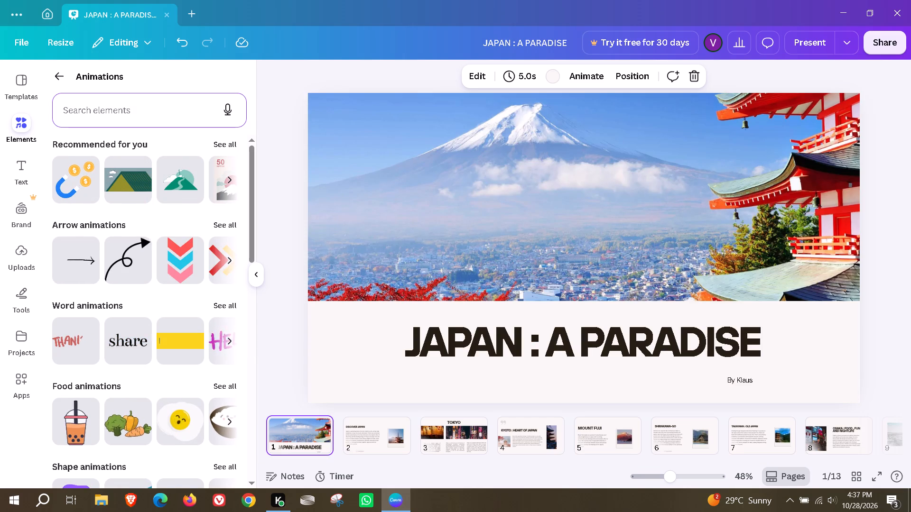
pyautogui.click(100, 101)
pyautogui.doubleClick(97, 101)
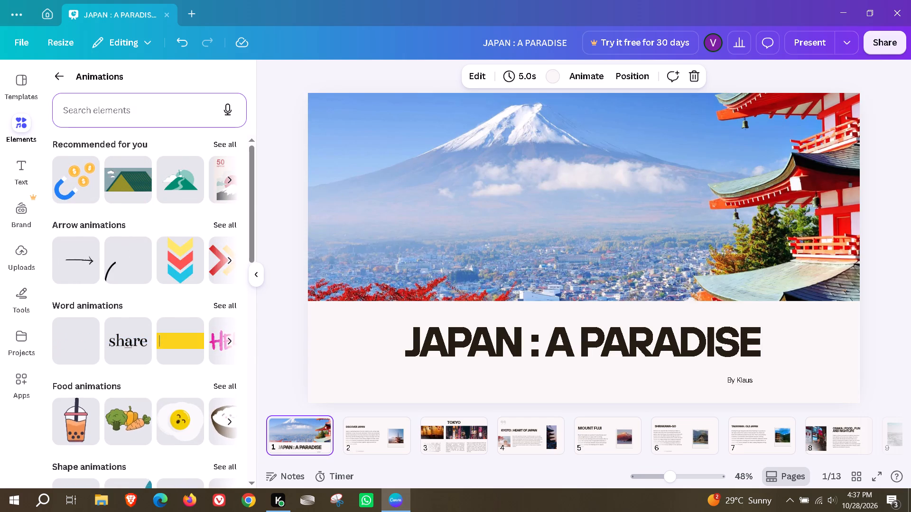
pyautogui.scroll(-3, 88, 248)
pyautogui.scroll(5, 118, 245)
pyautogui.doubleClick(107, 105)
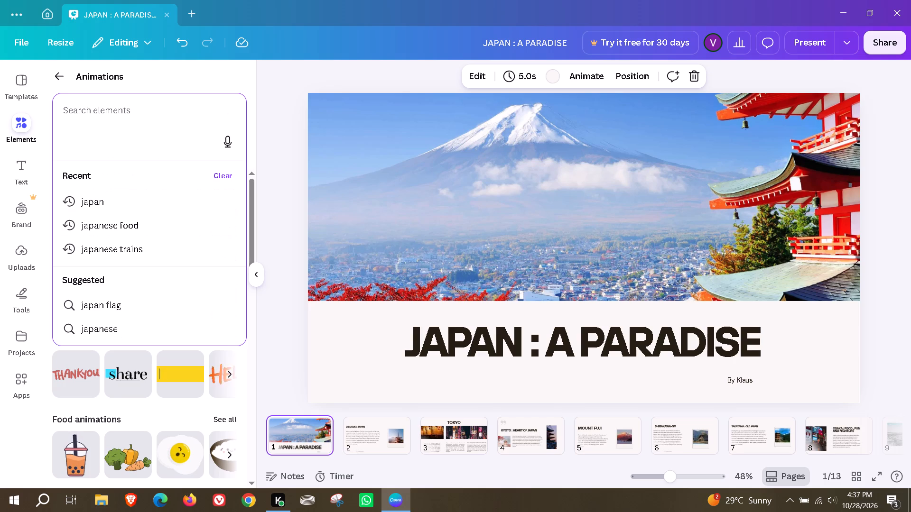
pyautogui.write('japan')
pyautogui.press('Return')
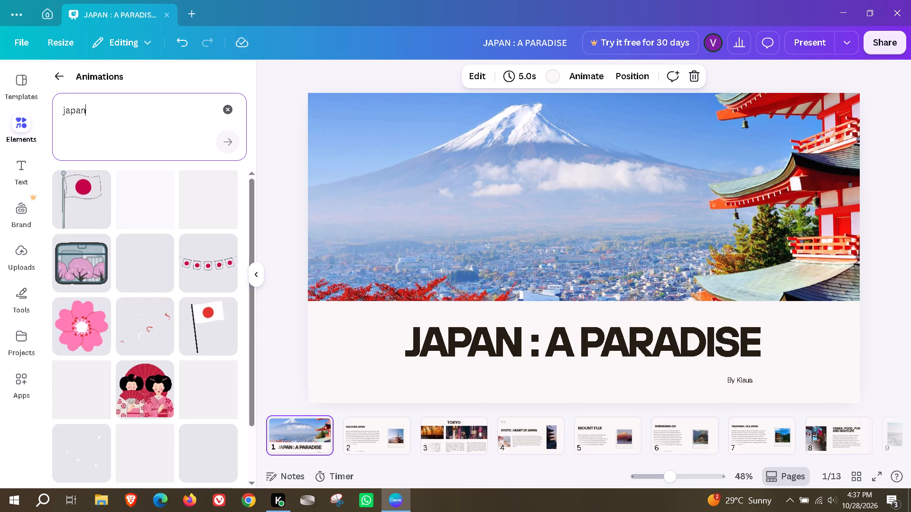
# Add the waving Japanese flag on a pole to page 1, shrunk and placed at the lower-left edge of the Mount Fuji photo.
pyautogui.moveTo(78, 215); pyautogui.dragTo(501, 162)
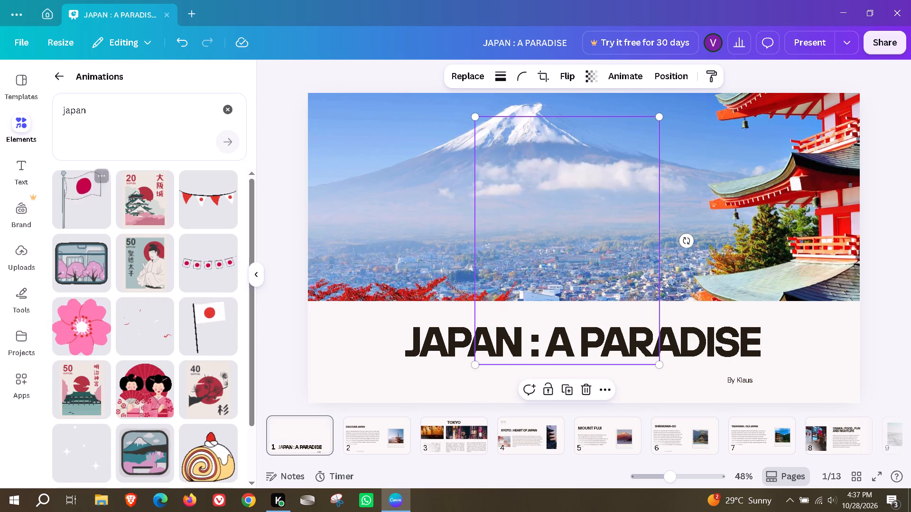
pyautogui.moveTo(662, 118); pyautogui.dragTo(510, 242)
pyautogui.moveTo(483, 316); pyautogui.dragTo(446, 308)
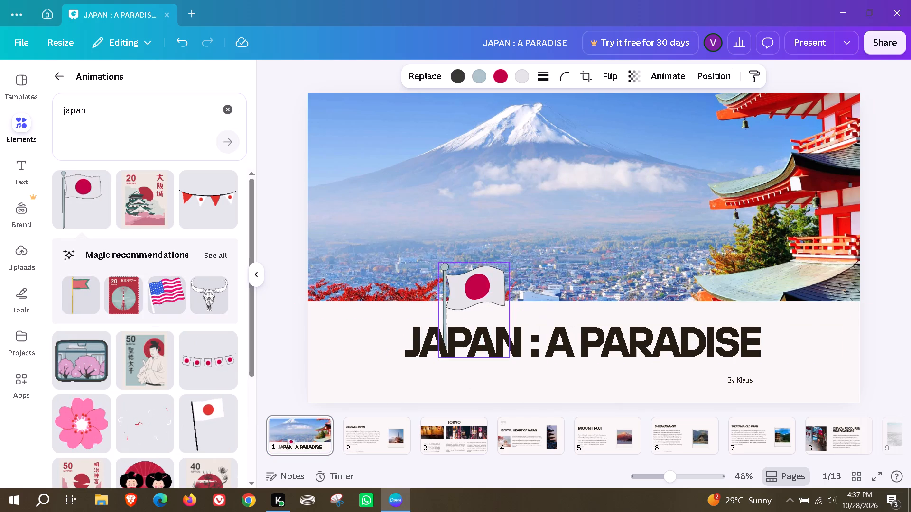
pyautogui.moveTo(446, 308); pyautogui.dragTo(323, 251)
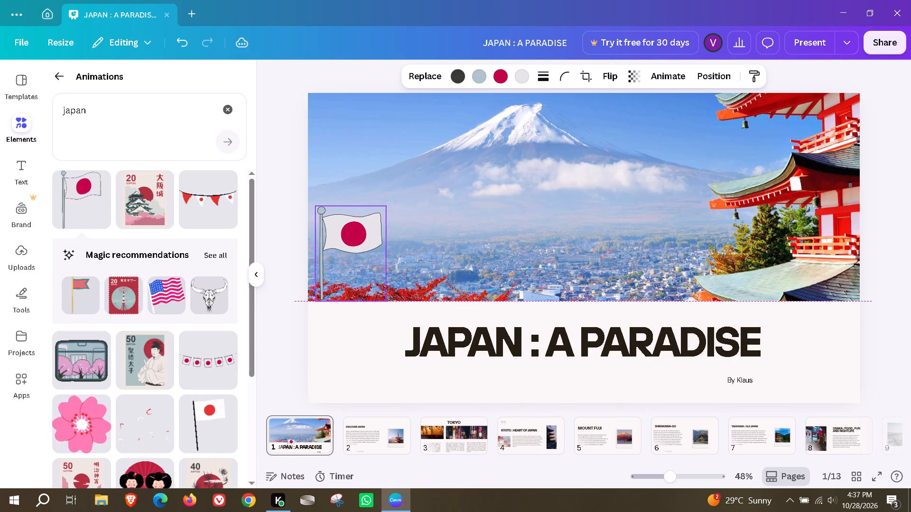
pyautogui.moveTo(323, 251); pyautogui.dragTo(329, 251)
pyautogui.click(357, 381)
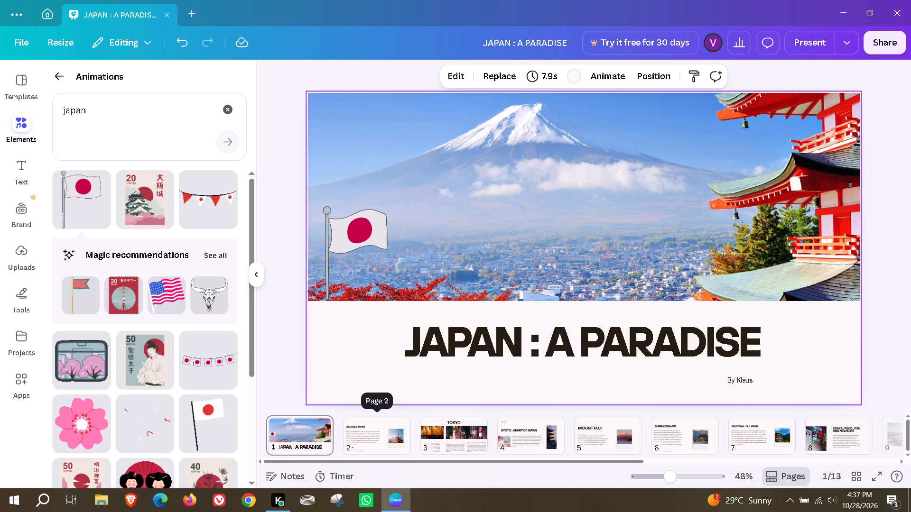
# Add the red-and-white triangular bunting animation to page 2, shrunk and placed just below the "DISCOVER JAPAN" heading.
pyautogui.click(381, 440)
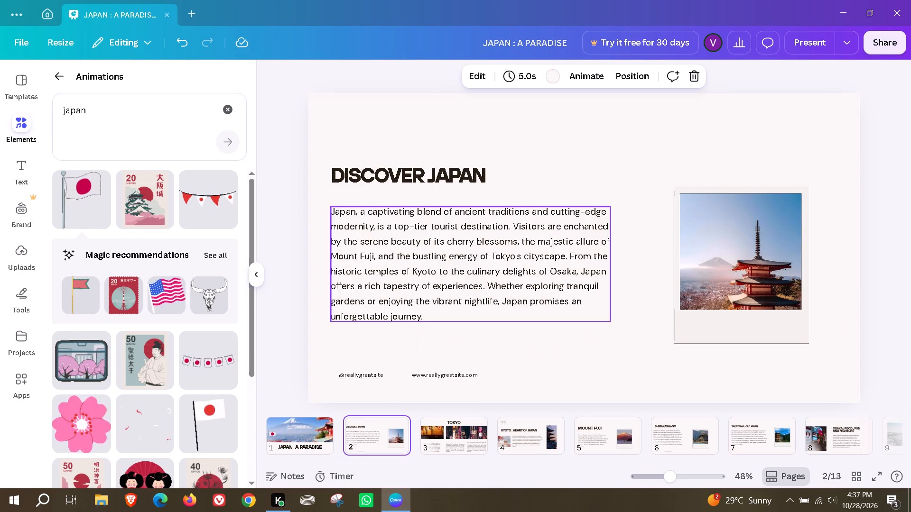
pyautogui.moveTo(189, 215); pyautogui.dragTo(311, 240)
pyautogui.moveTo(794, 200); pyautogui.dragTo(447, 310)
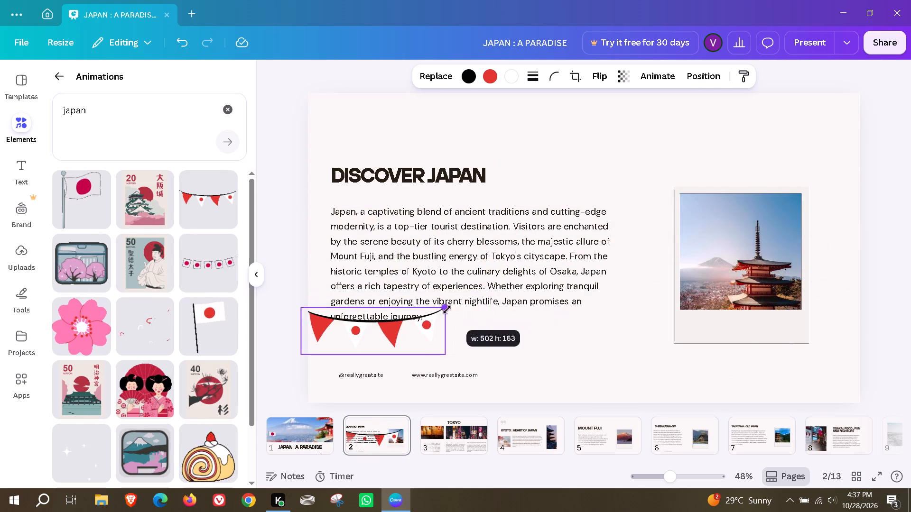
pyautogui.moveTo(373, 344); pyautogui.dragTo(408, 216)
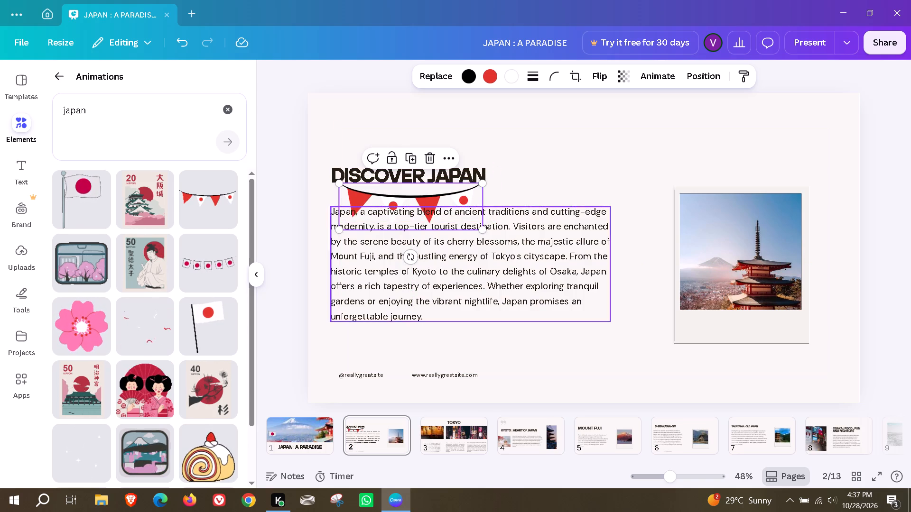
pyautogui.moveTo(482, 228); pyautogui.dragTo(443, 208)
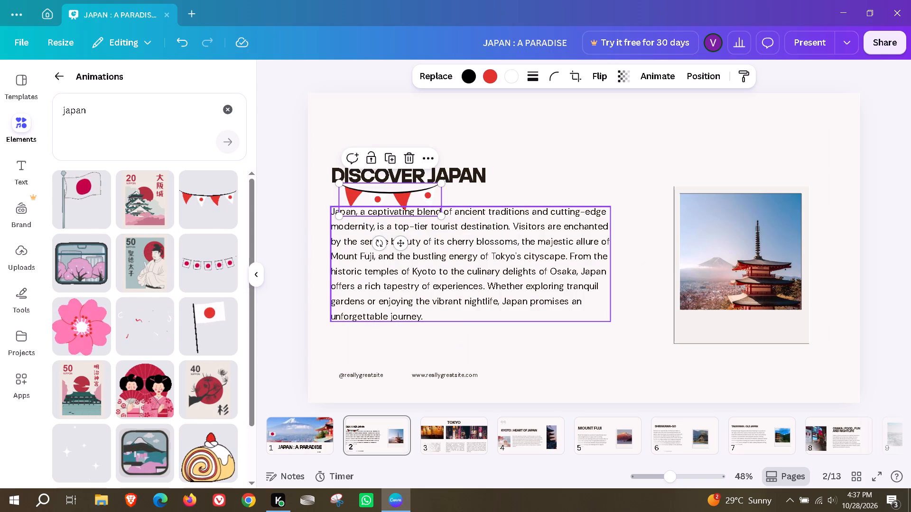
pyautogui.moveTo(439, 218); pyautogui.dragTo(423, 209)
pyautogui.moveTo(393, 205); pyautogui.dragTo(418, 203)
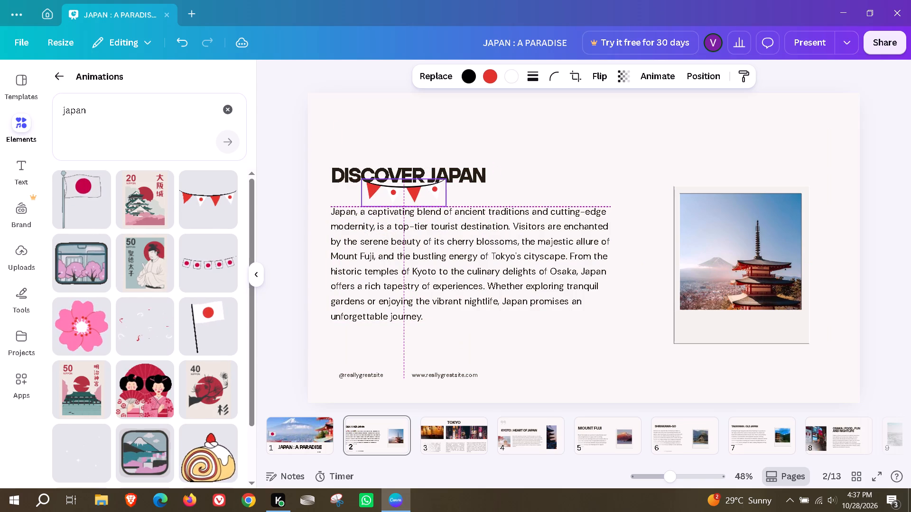
pyautogui.moveTo(418, 203); pyautogui.dragTo(420, 206)
pyautogui.click(559, 144)
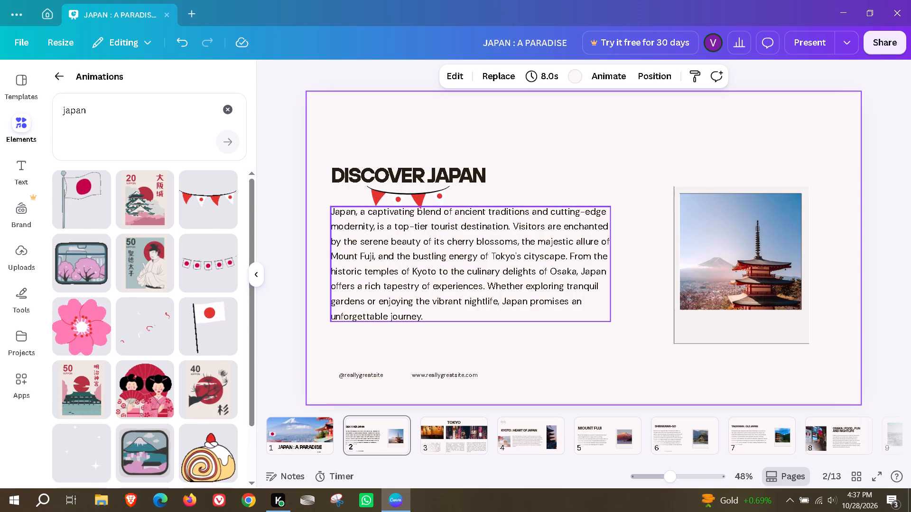
# Move the body paragraph on page 2 slightly down, away from the bunting.
pyautogui.moveTo(449, 267); pyautogui.dragTo(449, 274)
pyautogui.click(565, 165)
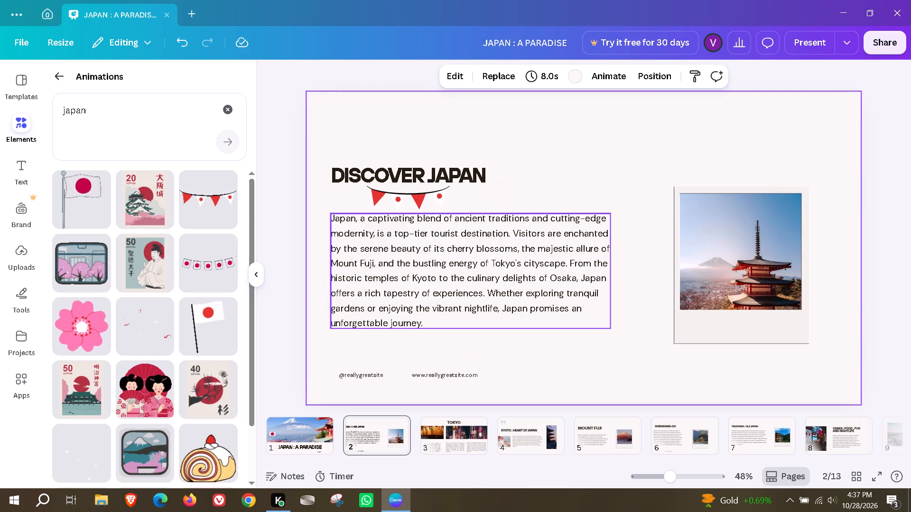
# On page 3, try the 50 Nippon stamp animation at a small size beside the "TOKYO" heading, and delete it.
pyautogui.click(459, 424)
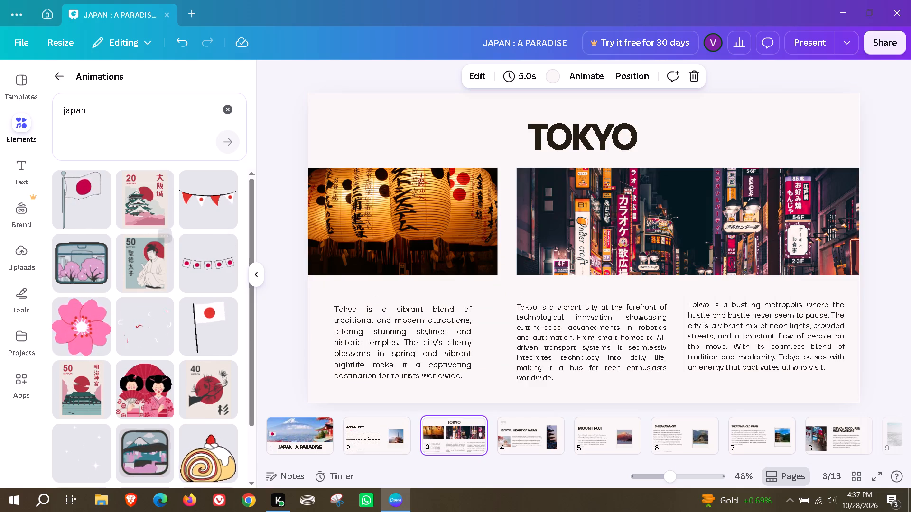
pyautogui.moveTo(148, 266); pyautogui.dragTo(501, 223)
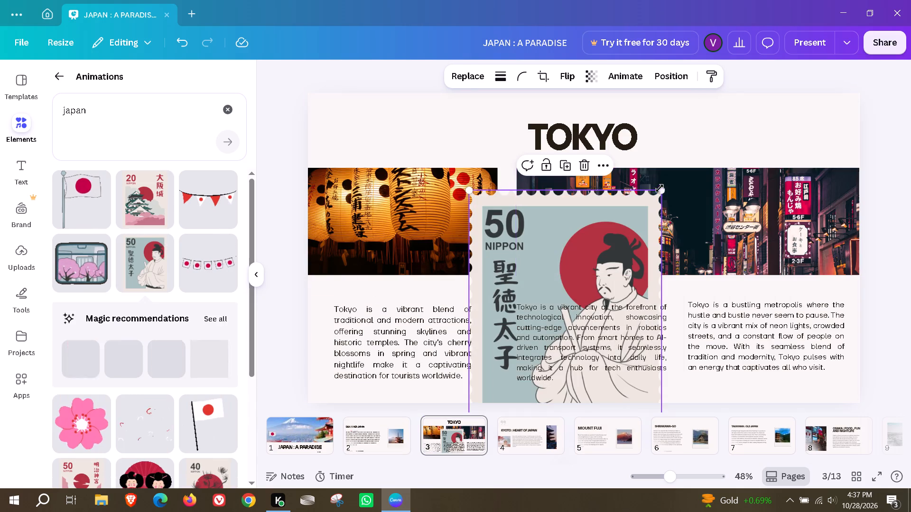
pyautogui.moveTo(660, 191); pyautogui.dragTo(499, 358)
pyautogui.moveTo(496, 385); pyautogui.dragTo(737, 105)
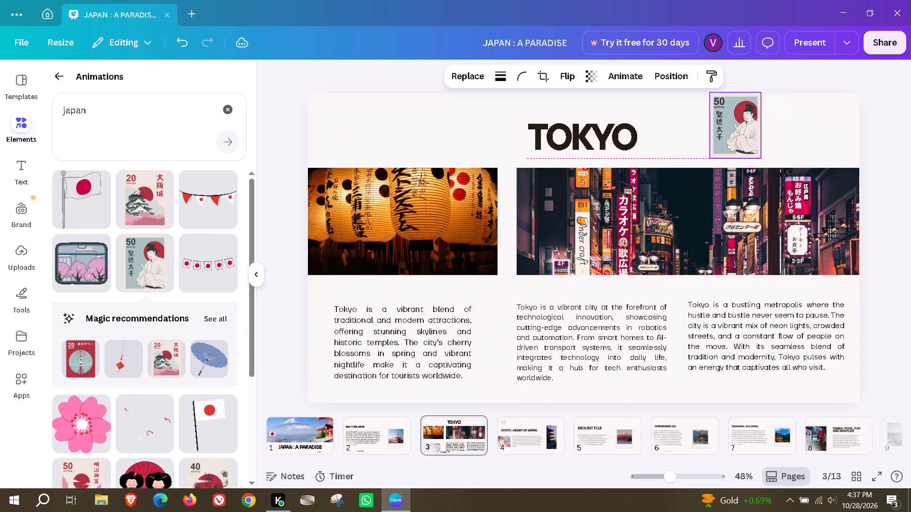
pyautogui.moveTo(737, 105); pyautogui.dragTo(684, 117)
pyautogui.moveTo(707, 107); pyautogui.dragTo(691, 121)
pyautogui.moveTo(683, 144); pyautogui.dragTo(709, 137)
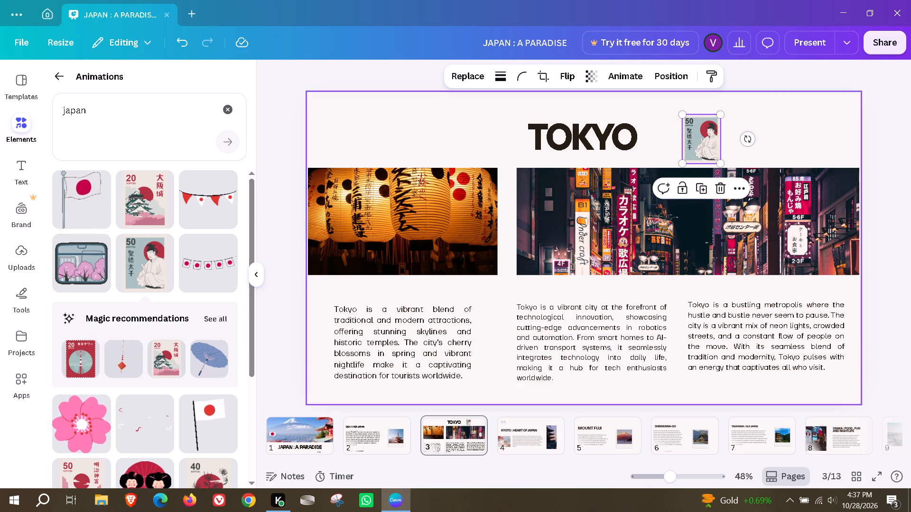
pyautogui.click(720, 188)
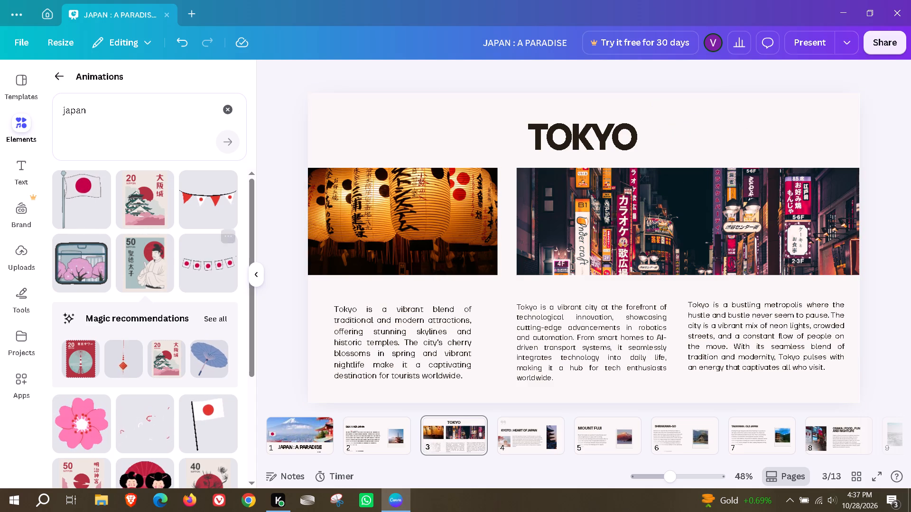
# Add the string of Japanese flags animation to page 3 and shrink it to about a third of its width.
pyautogui.moveTo(199, 282); pyautogui.dragTo(302, 221)
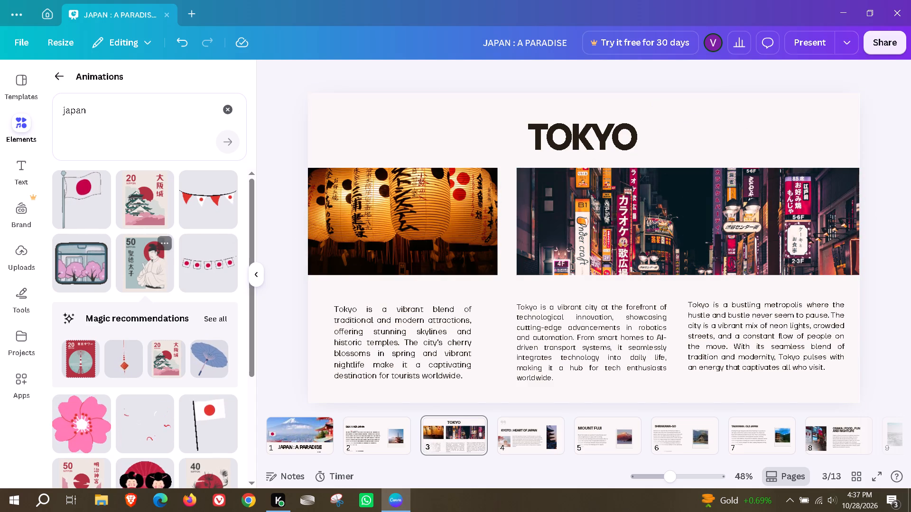
pyautogui.moveTo(196, 273); pyautogui.dragTo(374, 234)
pyautogui.moveTo(849, 195); pyautogui.dragTo(680, 219)
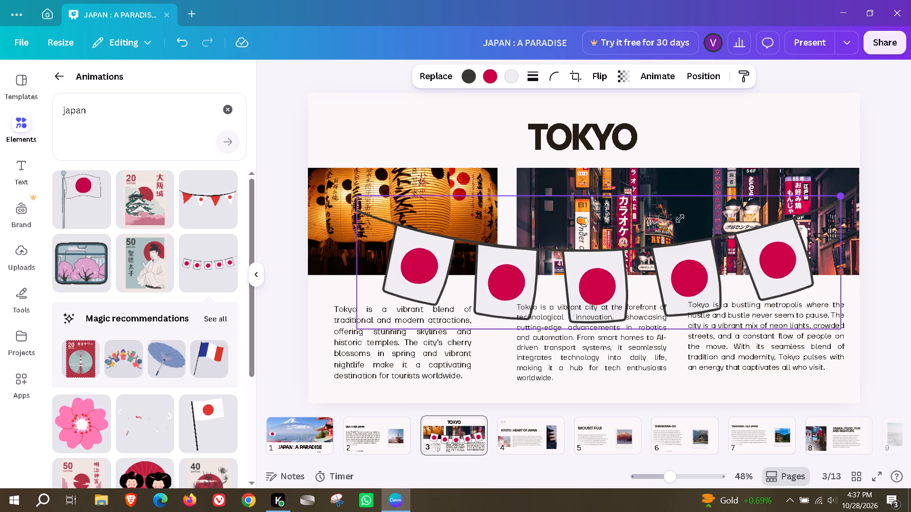
pyautogui.moveTo(680, 219); pyautogui.dragTo(511, 261)
# Shrink the "TOKYO" heading to size 72.3 and move it slightly up, leaving room beneath it.
pyautogui.click(588, 146)
pyautogui.moveTo(656, 157); pyautogui.dragTo(628, 137)
pyautogui.moveTo(594, 129); pyautogui.dragTo(594, 128)
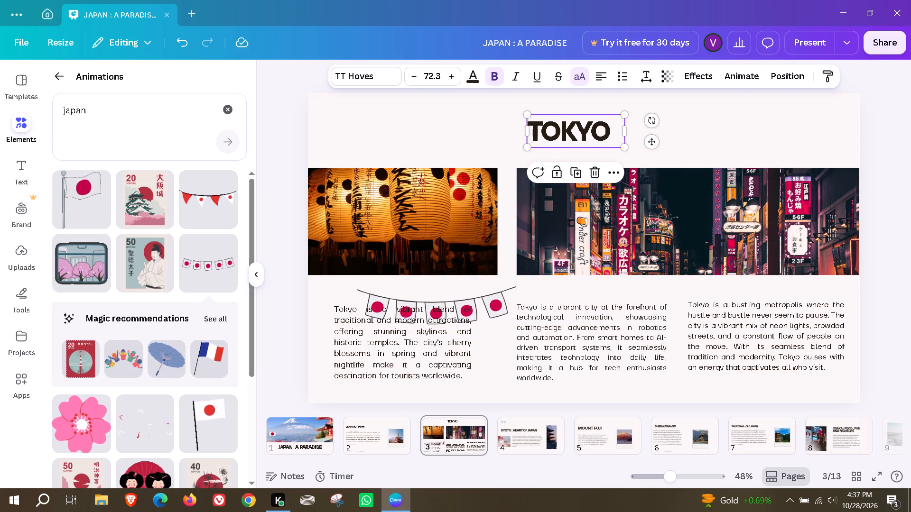
pyautogui.moveTo(594, 128); pyautogui.dragTo(598, 119)
# Shrink the string of flags to about the width of the "TOKYO" heading and place it directly below that heading.
pyautogui.moveTo(465, 316); pyautogui.dragTo(509, 255)
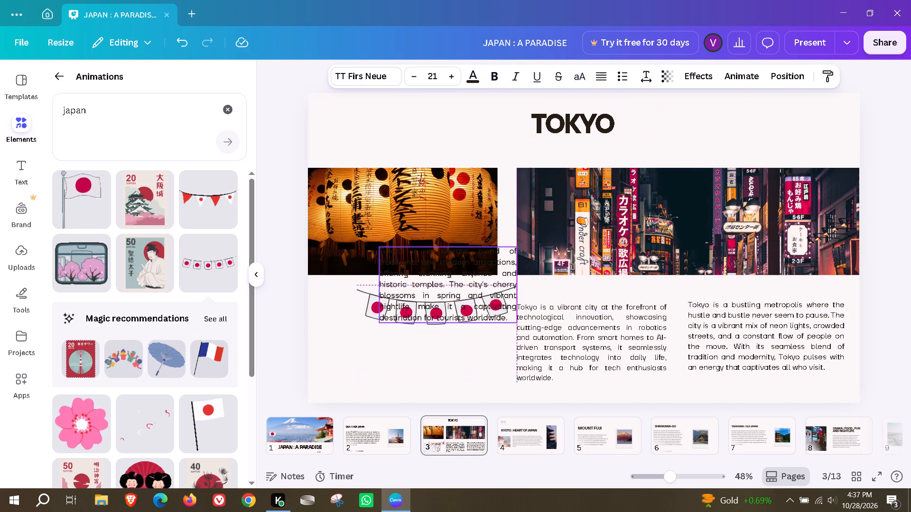
pyautogui.click(184, 40)
pyautogui.moveTo(491, 306); pyautogui.dragTo(598, 174)
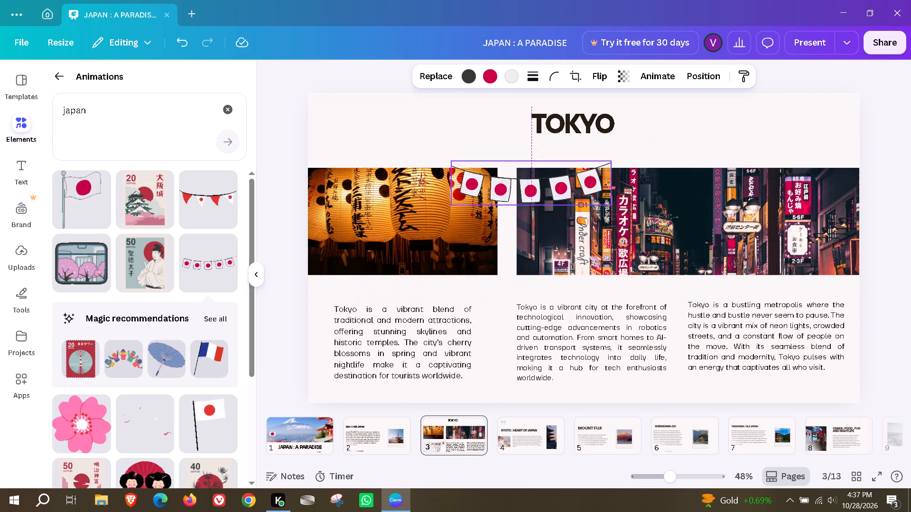
pyautogui.moveTo(598, 174); pyautogui.dragTo(629, 153)
pyautogui.moveTo(660, 174); pyautogui.dragTo(575, 159)
pyautogui.moveTo(537, 144); pyautogui.dragTo(554, 146)
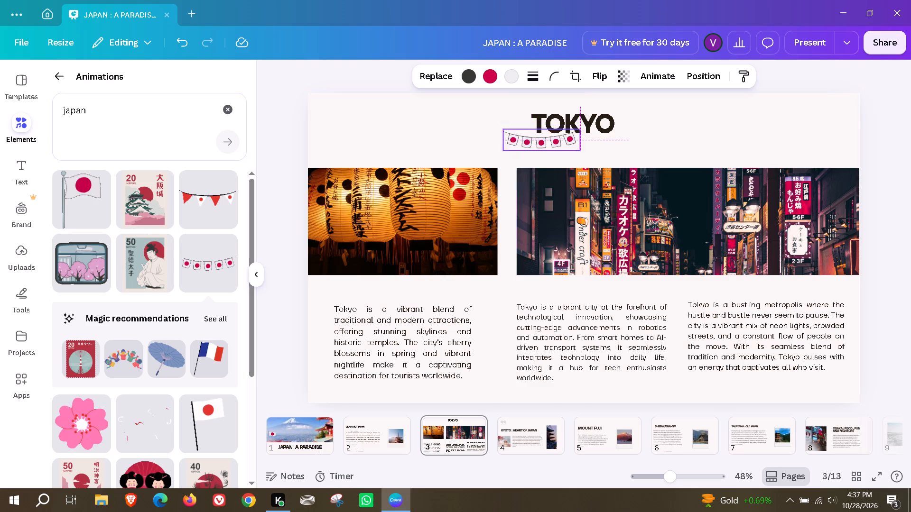
pyautogui.moveTo(554, 146); pyautogui.dragTo(576, 147)
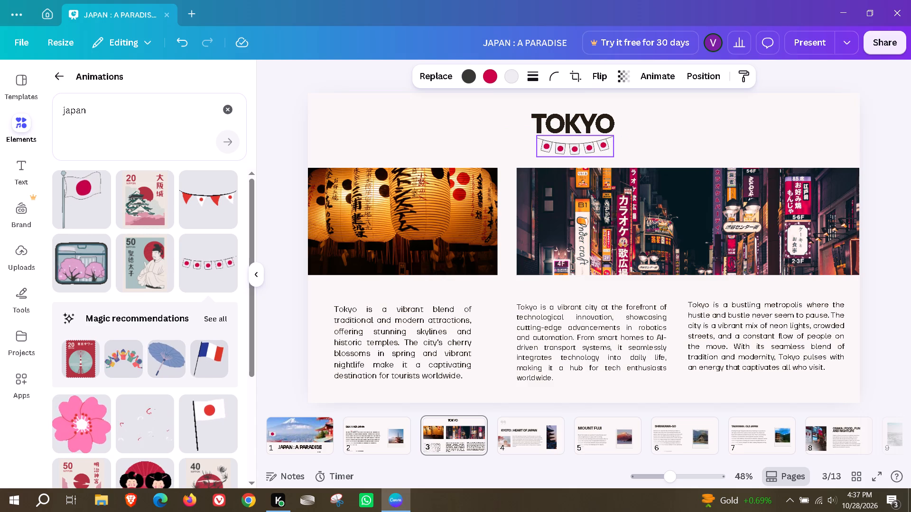
pyautogui.moveTo(576, 147); pyautogui.dragTo(575, 147)
pyautogui.click(728, 135)
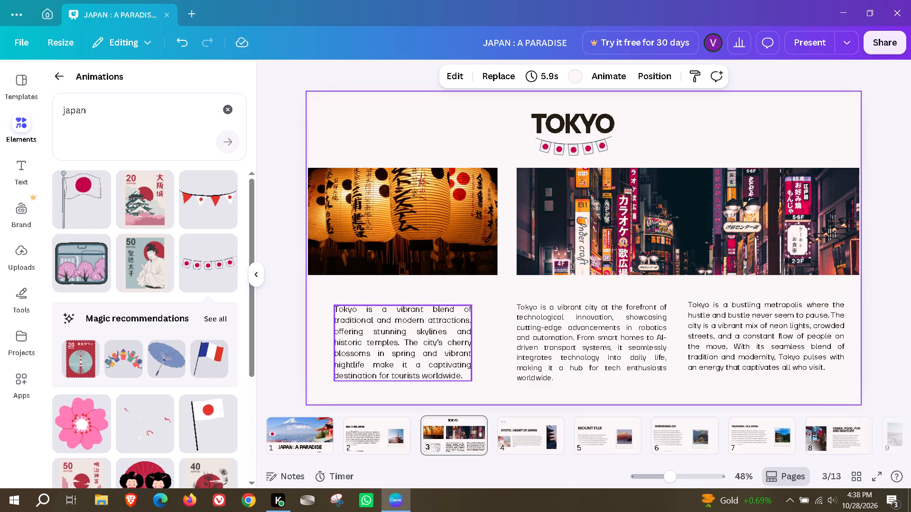
# Add the 50 Nippon stamp animation with the seated robed figure to page 4, shrunk and placed just after the heading.
pyautogui.click(513, 451)
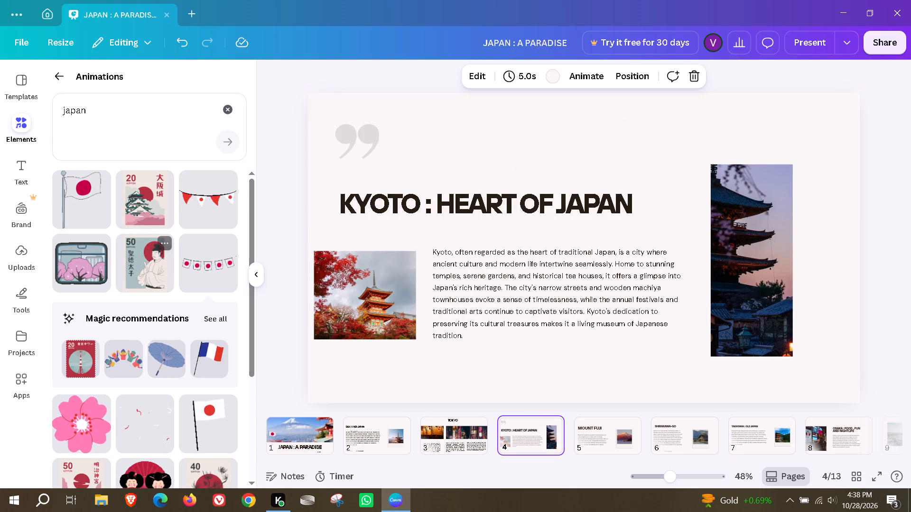
pyautogui.moveTo(151, 269); pyautogui.dragTo(516, 163)
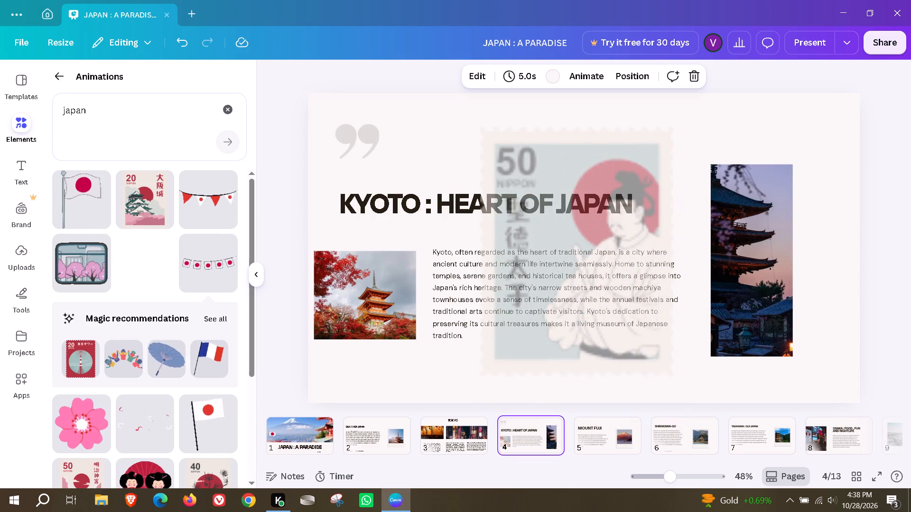
pyautogui.moveTo(675, 129); pyautogui.dragTo(487, 330)
pyautogui.moveTo(508, 340); pyautogui.dragTo(576, 298)
pyautogui.moveTo(552, 281); pyautogui.dragTo(543, 298)
pyautogui.moveTo(517, 351); pyautogui.dragTo(661, 229)
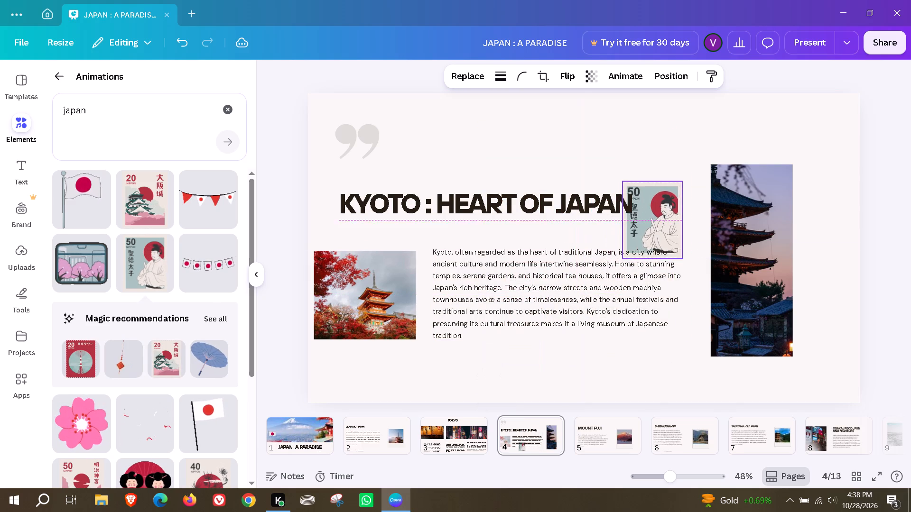
pyautogui.moveTo(661, 229); pyautogui.dragTo(671, 219)
# Wrap the "KYOTO : HEART OF JAPAN" heading onto two lines, slightly smaller, just above the small pagoda photo.
pyautogui.moveTo(586, 208); pyautogui.dragTo(569, 210)
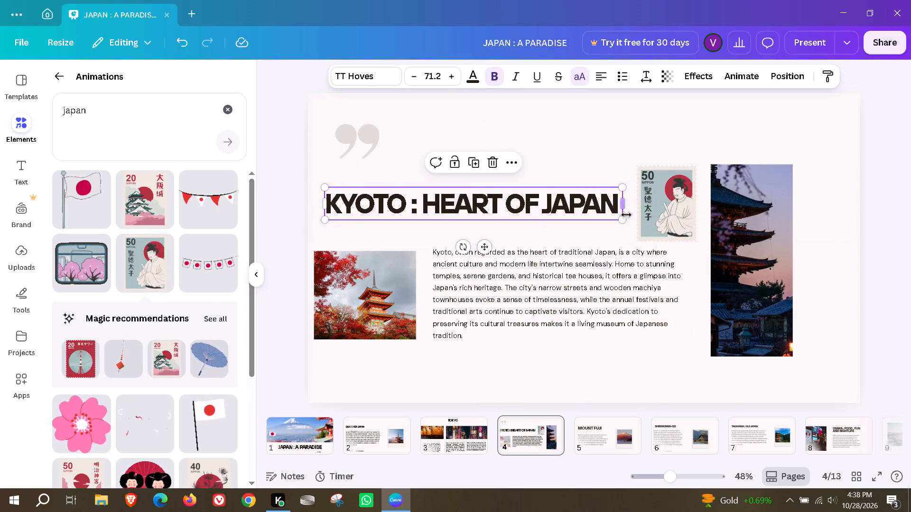
pyautogui.moveTo(625, 216); pyautogui.dragTo(598, 216)
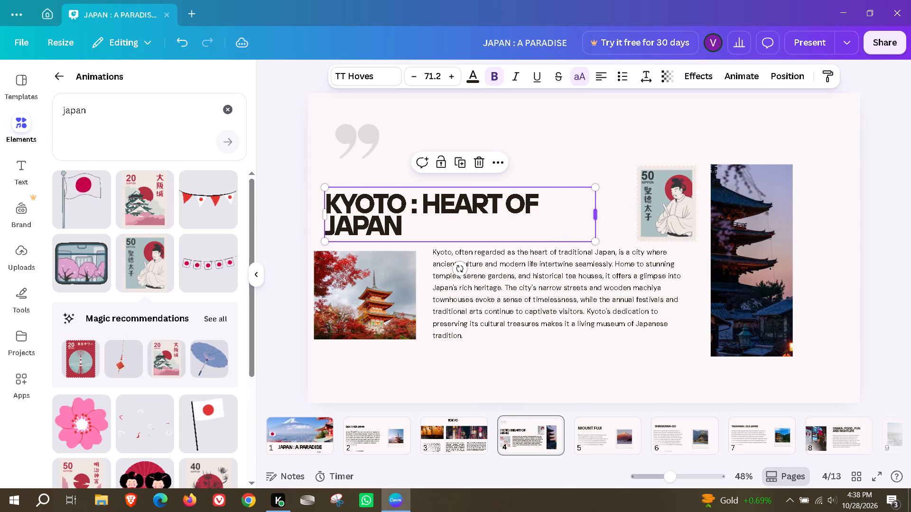
pyautogui.moveTo(596, 214); pyautogui.dragTo(544, 220)
pyautogui.moveTo(543, 242); pyautogui.dragTo(515, 238)
pyautogui.moveTo(433, 214); pyautogui.dragTo(433, 223)
# Move the stamp closer to the two-line Kyoto heading, above the paragraph.
pyautogui.moveTo(645, 216); pyautogui.dragTo(573, 209)
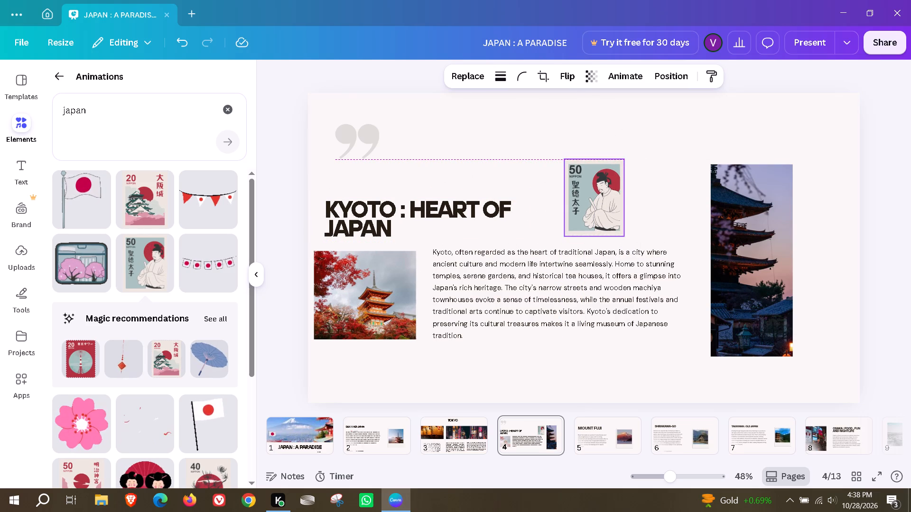
pyautogui.moveTo(573, 209); pyautogui.dragTo(574, 210)
pyautogui.click(605, 376)
# Add the cherry blossom train window animation to page 5, shrunk to about heading height and placed beside "MOUNT FUJI".
pyautogui.click(584, 446)
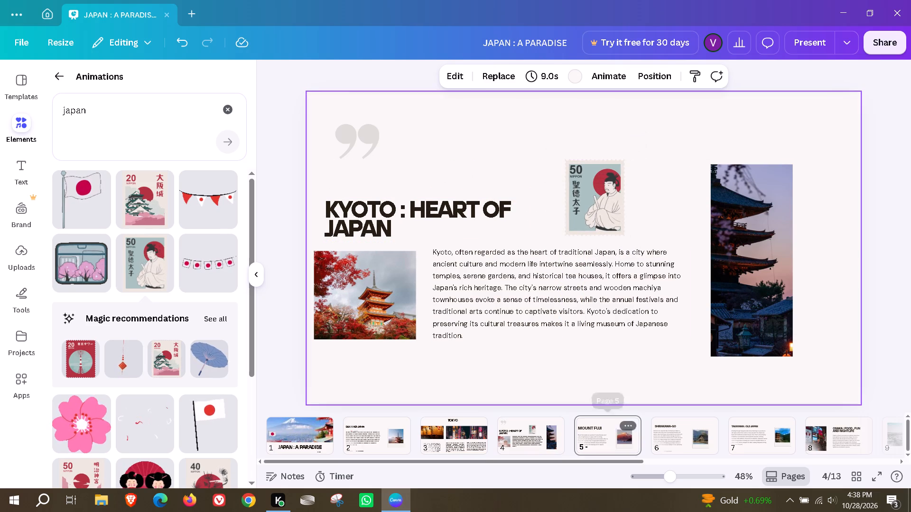
pyautogui.moveTo(82, 270); pyautogui.dragTo(451, 224)
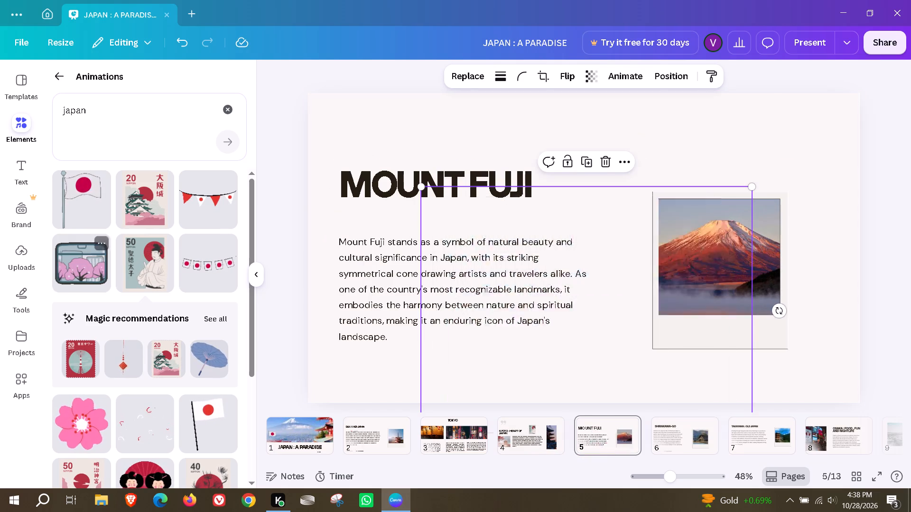
pyautogui.moveTo(754, 191); pyautogui.dragTo(527, 365)
pyautogui.moveTo(459, 397); pyautogui.dragTo(589, 179)
pyautogui.moveTo(656, 143); pyautogui.dragTo(603, 180)
pyautogui.moveTo(572, 200); pyautogui.dragTo(586, 183)
pyautogui.click(713, 155)
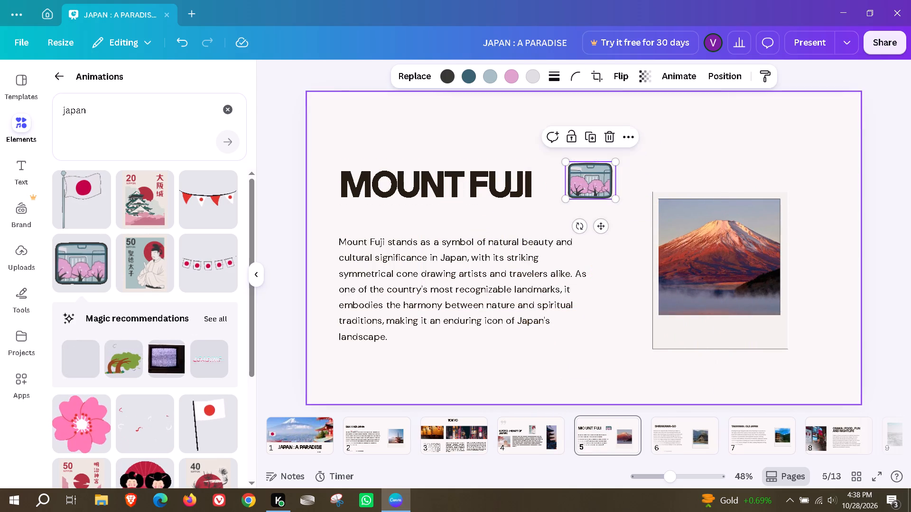
# Add the recommended green tree animation to page 6, shrunk and placed to the right of the "SHIRAKAWA-GO" heading.
pyautogui.click(683, 434)
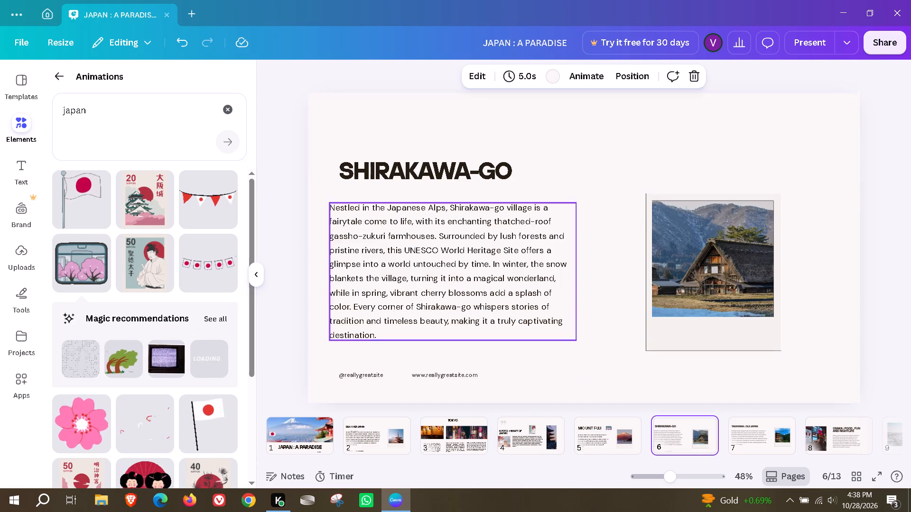
pyautogui.scroll(-2, 138, 347)
pyautogui.moveTo(117, 244); pyautogui.dragTo(539, 200)
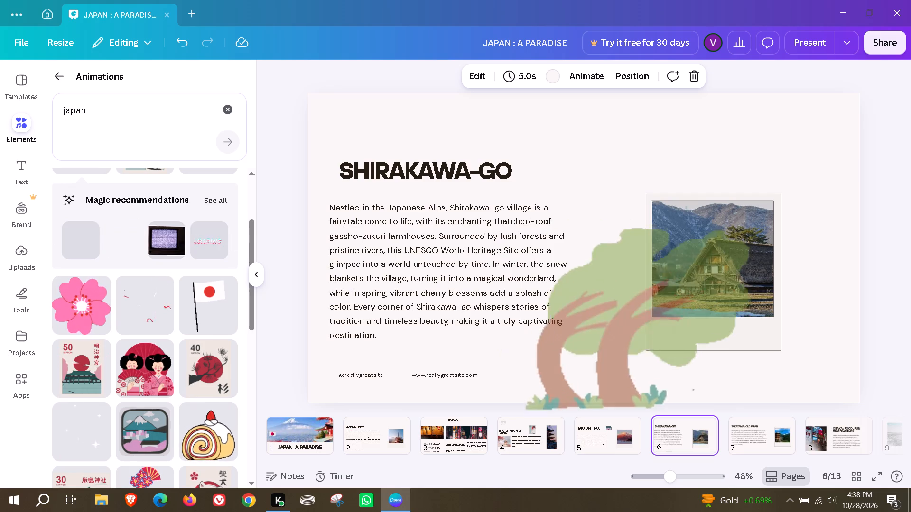
pyautogui.moveTo(539, 200); pyautogui.dragTo(500, 116)
pyautogui.moveTo(762, 96); pyautogui.dragTo(556, 261)
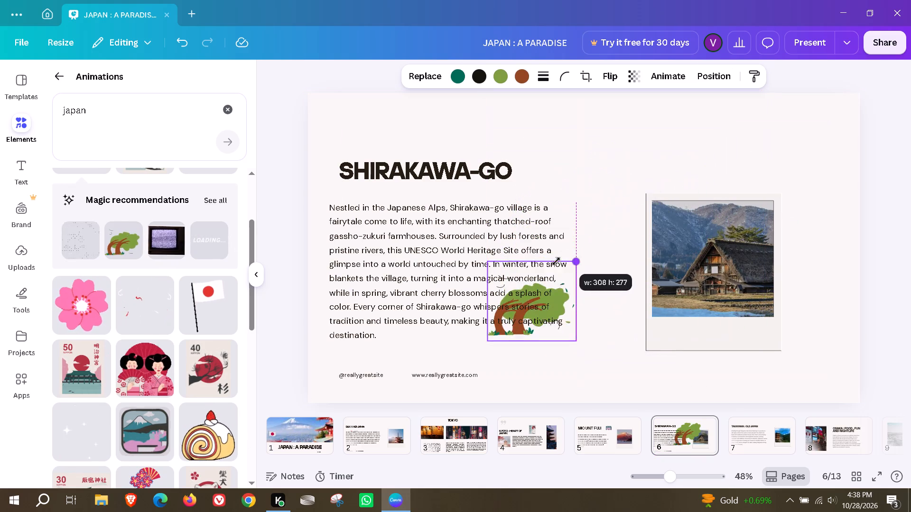
pyautogui.moveTo(556, 261); pyautogui.dragTo(544, 285)
pyautogui.moveTo(520, 336); pyautogui.dragTo(586, 186)
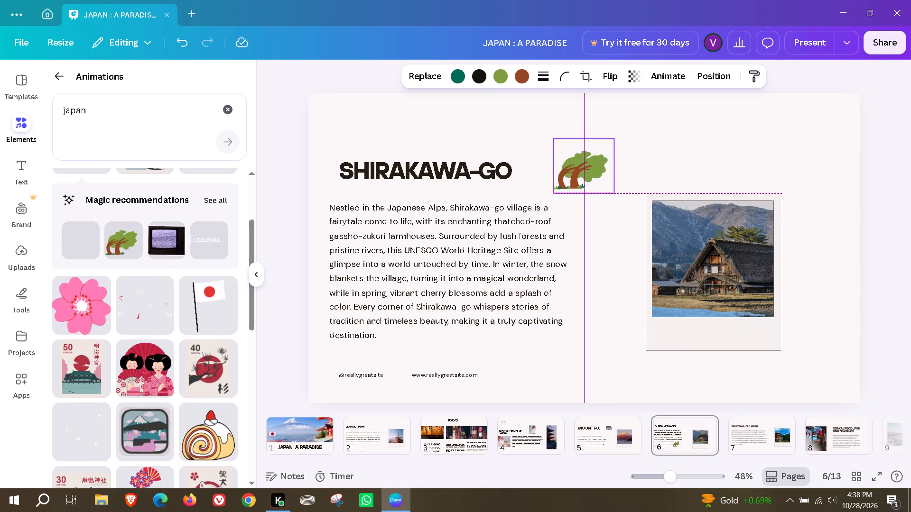
pyautogui.moveTo(586, 186); pyautogui.dragTo(586, 190)
# Add the animation of two kimono women with a red fan to page 7, shrunk and placed beside the "TAKAYAMA : OLD JAPAN" heading.
pyautogui.click(732, 434)
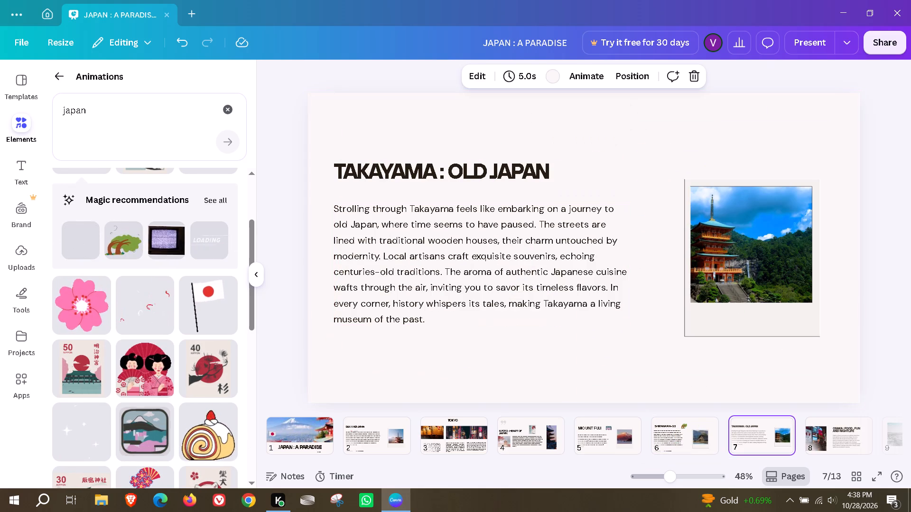
pyautogui.scroll(-2, 138, 321)
pyautogui.moveTo(161, 263); pyautogui.dragTo(510, 189)
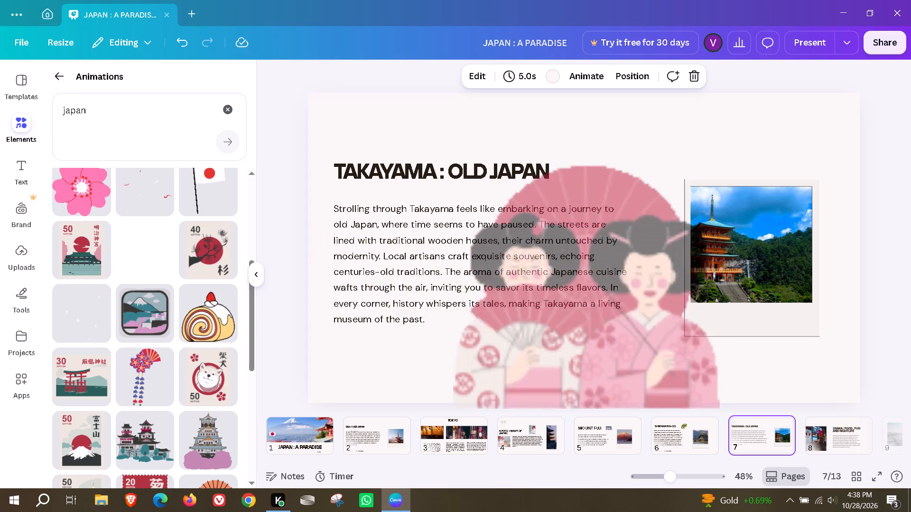
pyautogui.moveTo(510, 189); pyautogui.dragTo(505, 130)
pyautogui.moveTo(727, 91); pyautogui.dragTo(511, 307)
pyautogui.moveTo(494, 327); pyautogui.dragTo(635, 182)
# Add the strawberry-topped Swiss roll animation to page 8, shrunk and placed to the right of the Osaka paragraph.
pyautogui.scroll(-1, 758, 441)
pyautogui.click(750, 440)
pyautogui.scroll(-2, 149, 344)
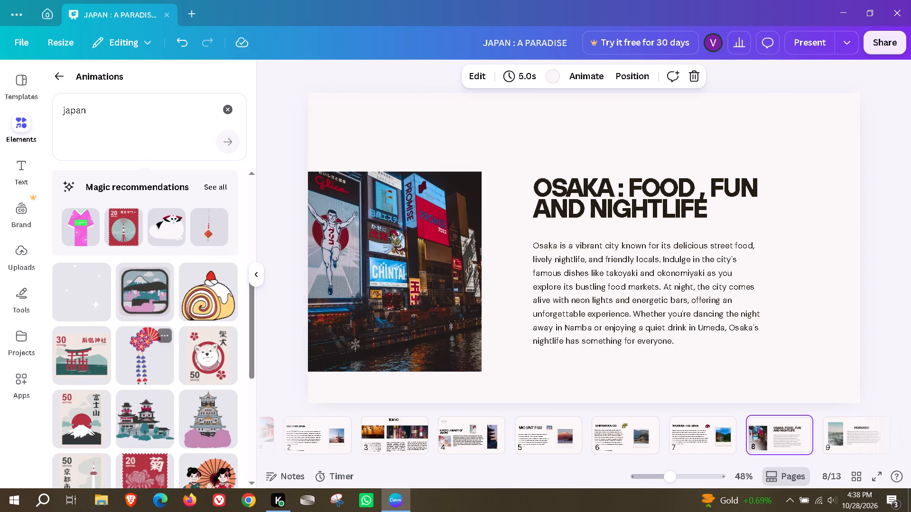
pyautogui.scroll(-1, 146, 356)
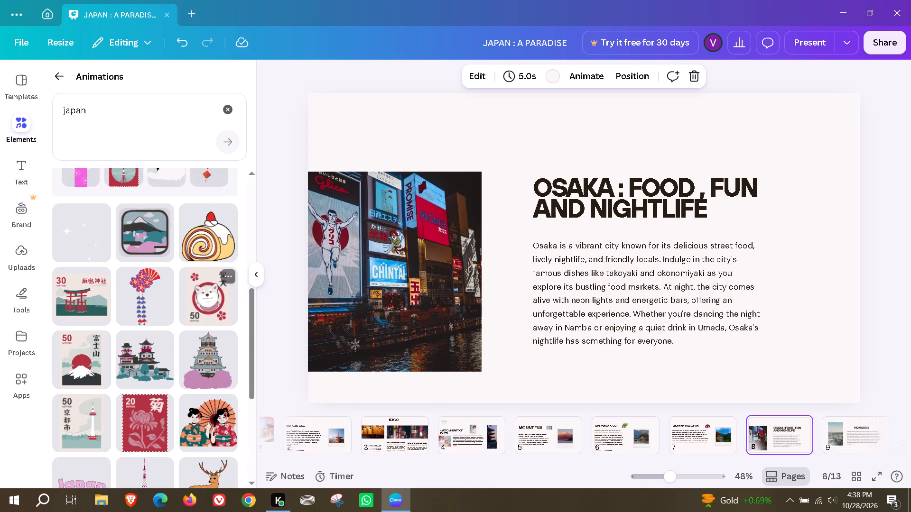
pyautogui.moveTo(200, 238); pyautogui.dragTo(459, 154)
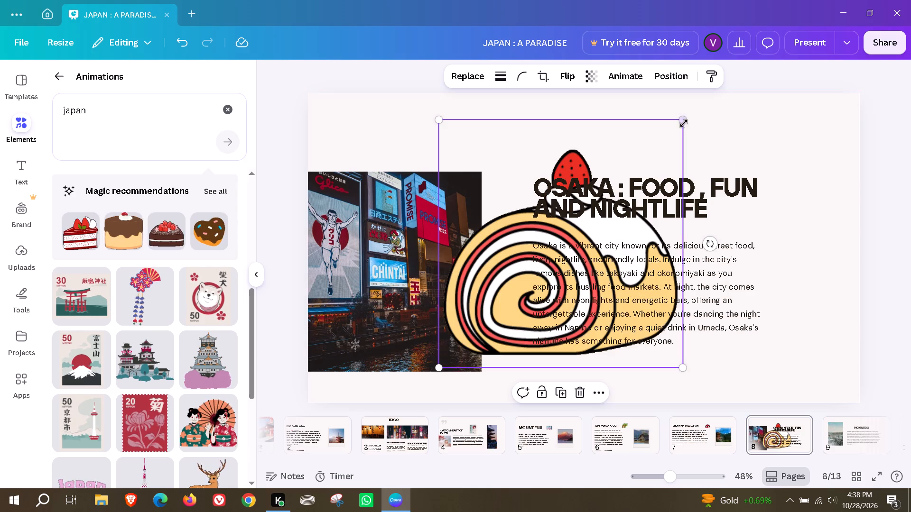
pyautogui.moveTo(684, 123); pyautogui.dragTo(478, 302)
pyautogui.moveTo(459, 351); pyautogui.dragTo(733, 264)
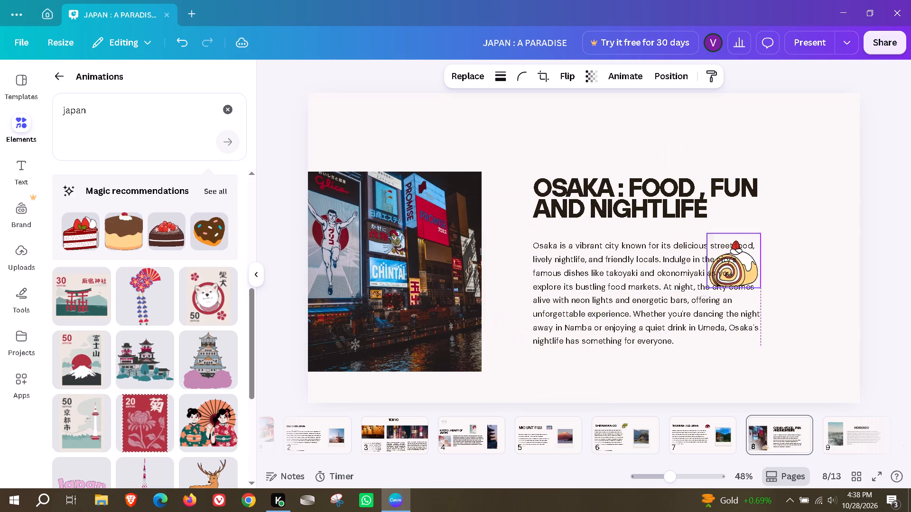
pyautogui.moveTo(733, 264); pyautogui.dragTo(759, 231)
pyautogui.moveTo(786, 194); pyautogui.dragTo(780, 206)
pyautogui.moveTo(776, 231); pyautogui.dragTo(794, 211)
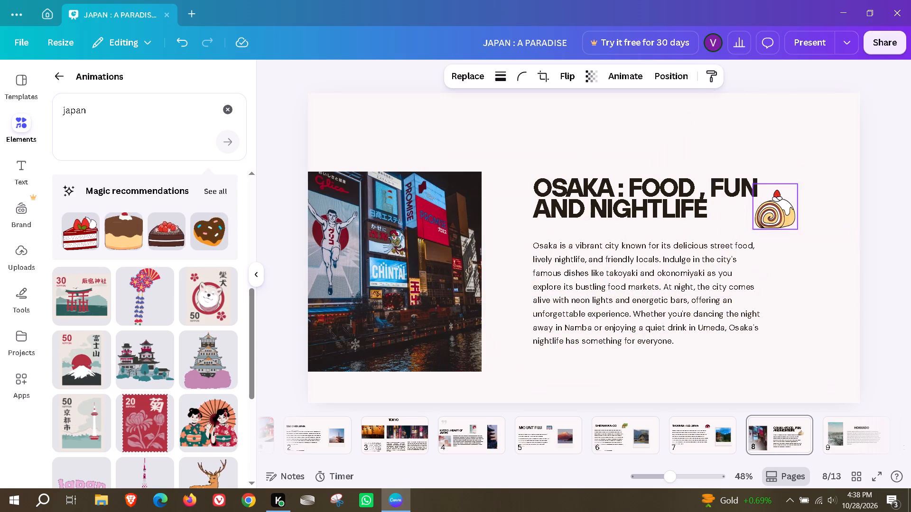
pyautogui.moveTo(794, 211); pyautogui.dragTo(707, 371)
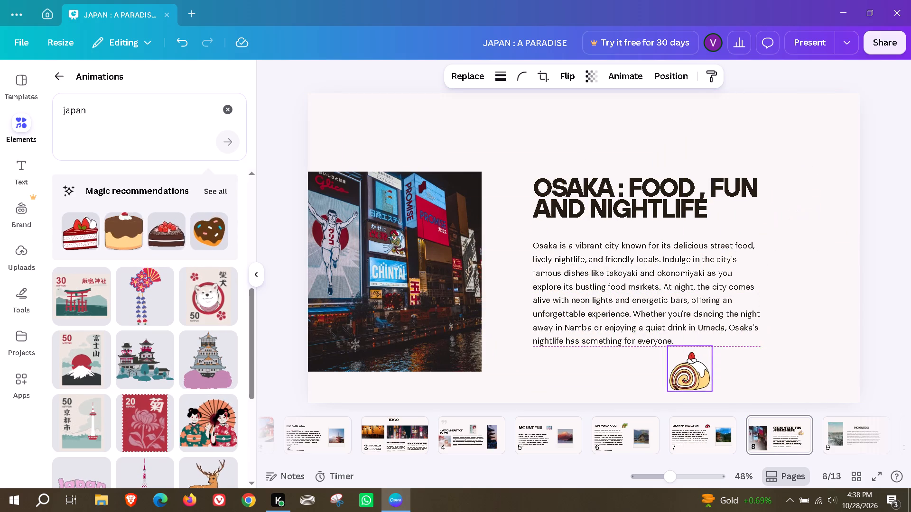
pyautogui.moveTo(707, 371); pyautogui.dragTo(763, 327)
pyautogui.moveTo(766, 340); pyautogui.dragTo(818, 277)
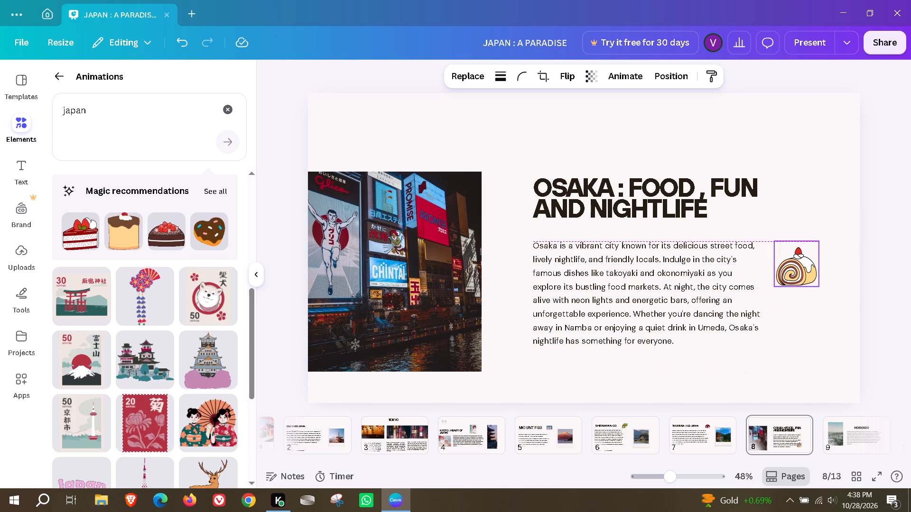
pyautogui.moveTo(818, 277); pyautogui.dragTo(821, 291)
# Add the 50 Nippon stamp animation with the tower to page 9, shrunk and placed over the sky of the Hokkaido photo.
pyautogui.click(833, 431)
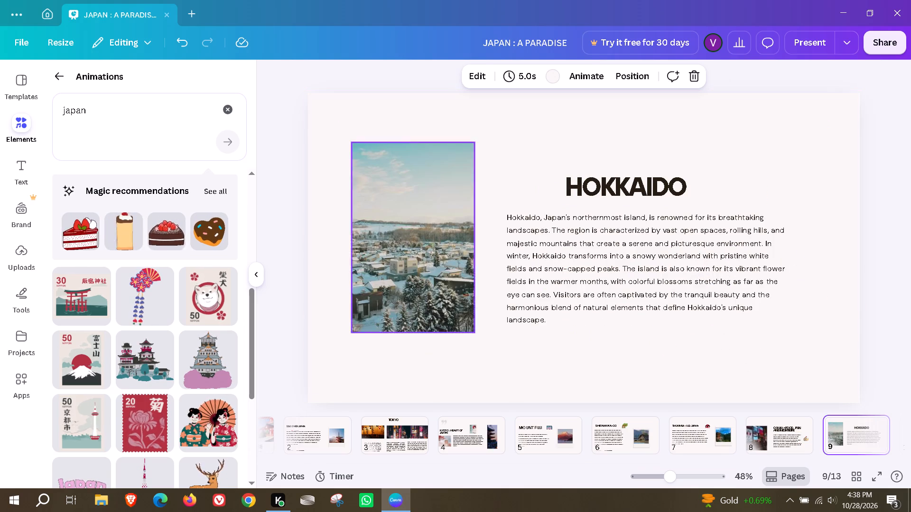
pyautogui.scroll(-2, 129, 357)
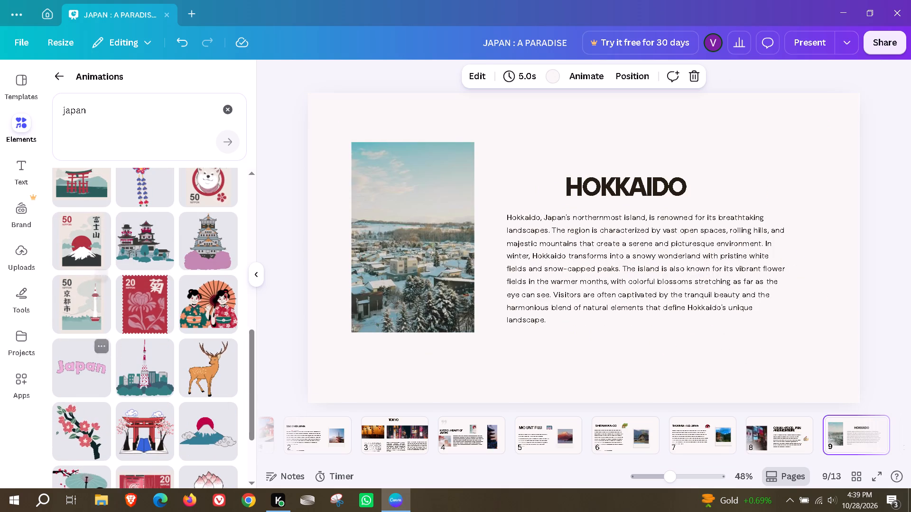
pyautogui.moveTo(84, 305); pyautogui.dragTo(473, 165)
pyautogui.moveTo(635, 134); pyautogui.dragTo(453, 319)
pyautogui.moveTo(450, 377); pyautogui.dragTo(730, 184)
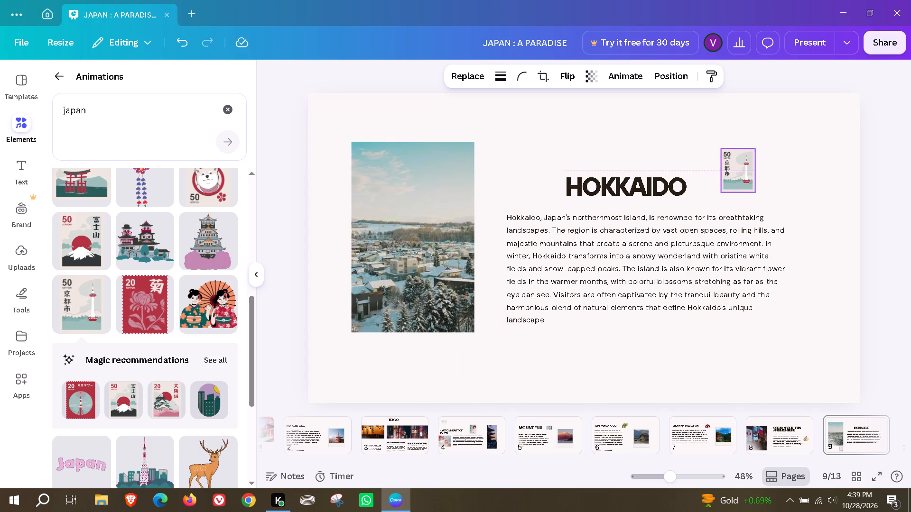
pyautogui.moveTo(730, 184); pyautogui.dragTo(407, 201)
pyautogui.click(571, 350)
# Add the animation of two kimono women with an orange parasol to page 10, shrunk and centred below the Okinawa paragraph.
pyautogui.scroll(-2, 752, 451)
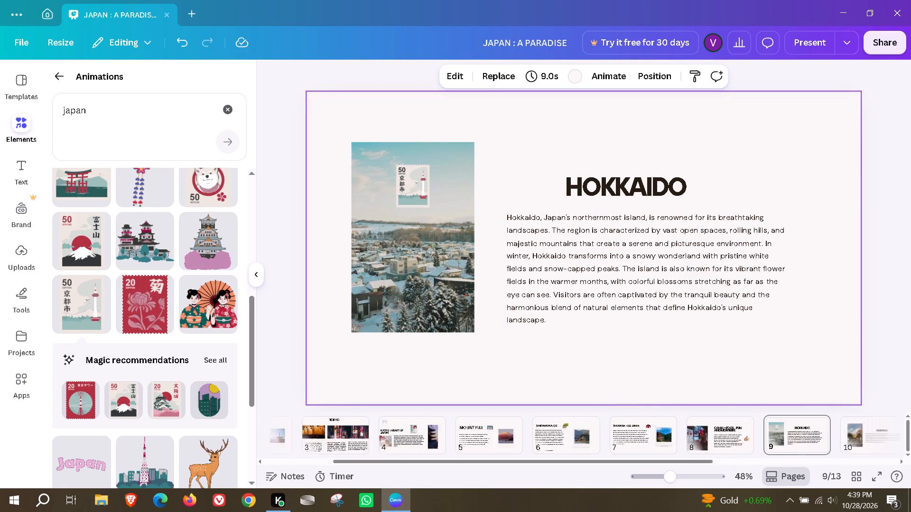
pyautogui.scroll(-2, 752, 451)
pyautogui.click(725, 433)
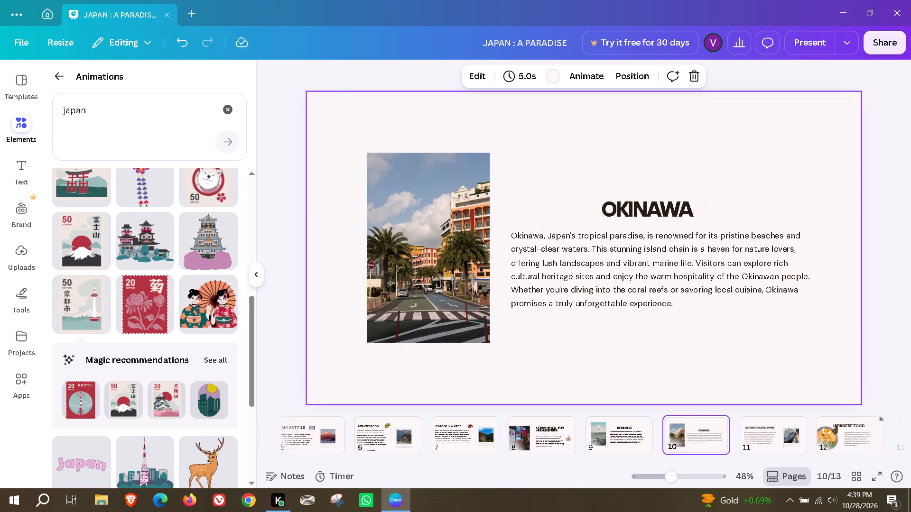
pyautogui.scroll(-1, 152, 324)
pyautogui.moveTo(203, 254); pyautogui.dragTo(523, 177)
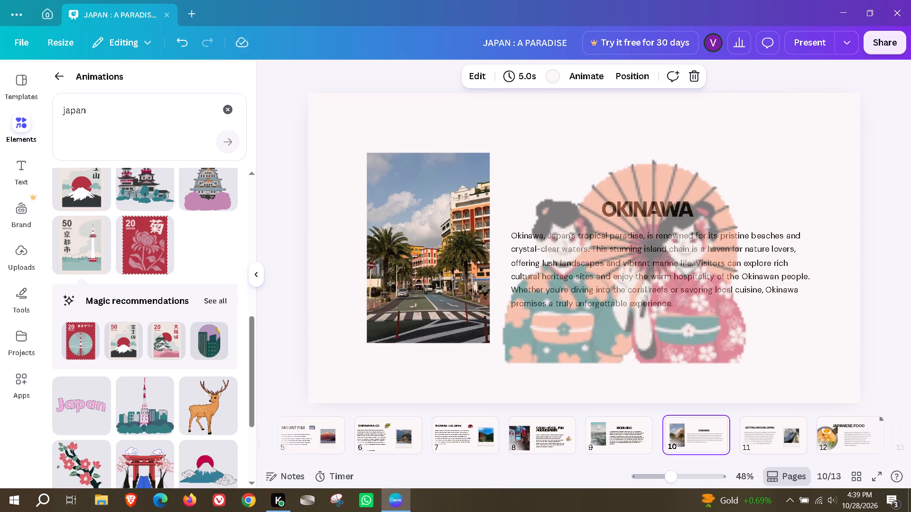
pyautogui.moveTo(750, 139); pyautogui.dragTo(528, 345)
pyautogui.moveTo(513, 375); pyautogui.dragTo(645, 342)
pyautogui.moveTo(665, 350); pyautogui.dragTo(682, 364)
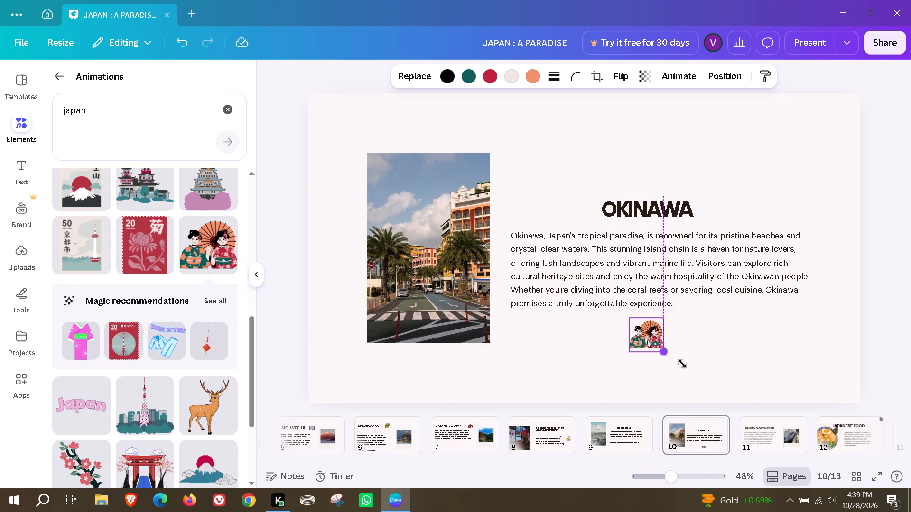
pyautogui.moveTo(682, 364); pyautogui.dragTo(693, 371)
pyautogui.moveTo(663, 350); pyautogui.dragTo(668, 348)
pyautogui.click(758, 343)
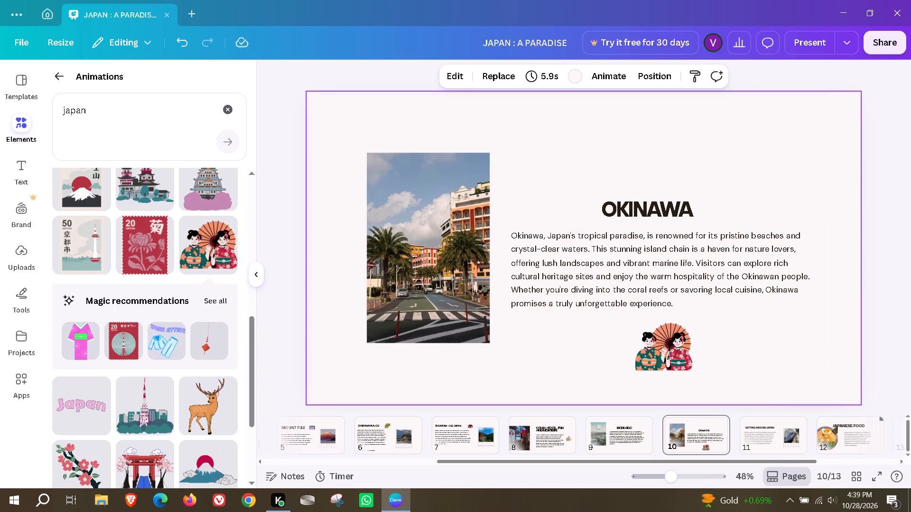
# Add the deer animation to page 11, shrunk and placed just below the "GETTING AROUND JAPAN" paragraph.
pyautogui.click(751, 434)
pyautogui.scroll(-2, 101, 361)
pyautogui.moveTo(196, 300); pyautogui.dragTo(208, 299)
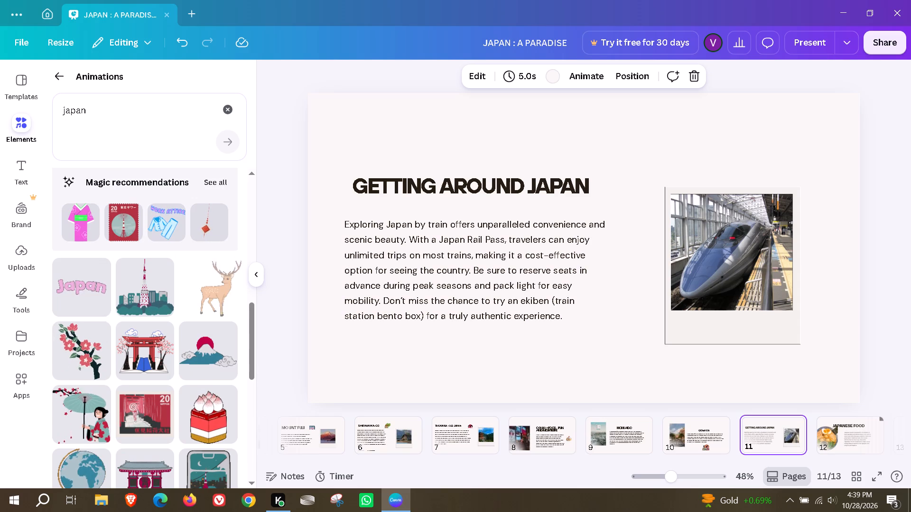
pyautogui.moveTo(208, 299); pyautogui.dragTo(481, 213)
pyautogui.moveTo(644, 175); pyautogui.dragTo(528, 364)
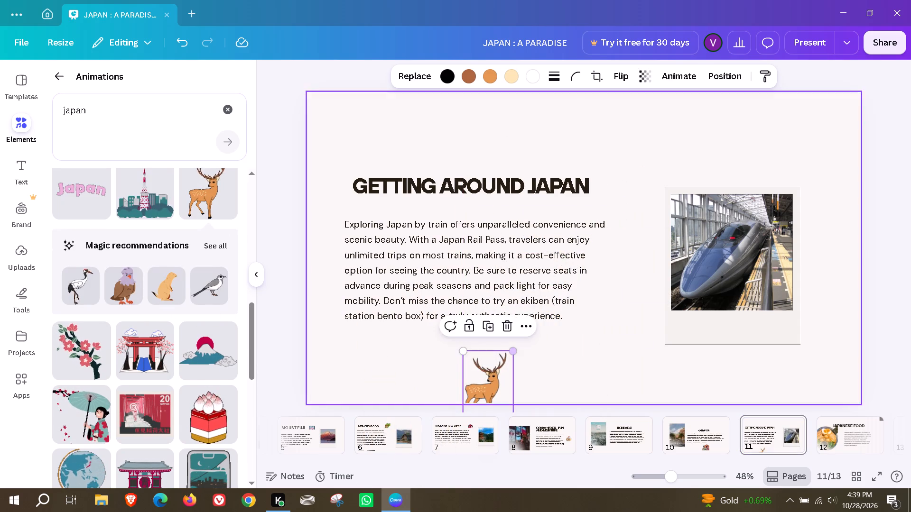
pyautogui.moveTo(499, 379); pyautogui.dragTo(475, 347)
pyautogui.moveTo(487, 322); pyautogui.dragTo(473, 344)
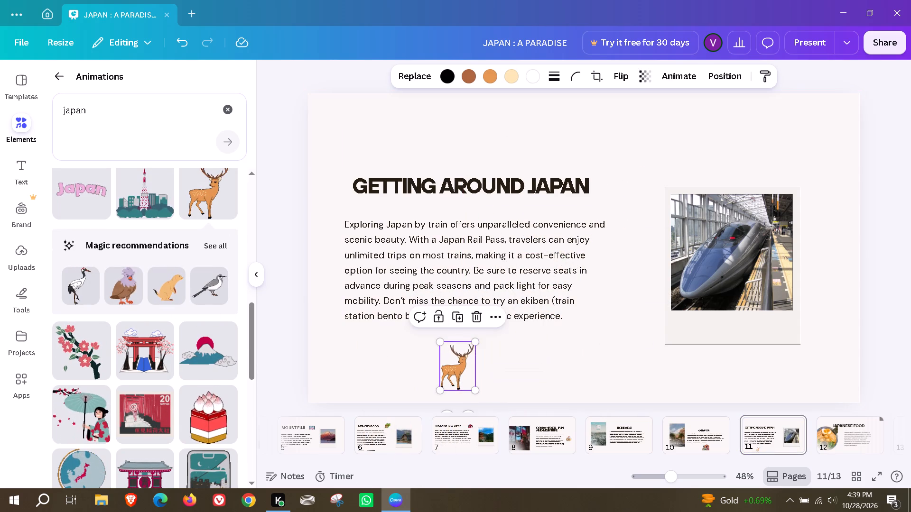
pyautogui.moveTo(465, 370); pyautogui.dragTo(484, 355)
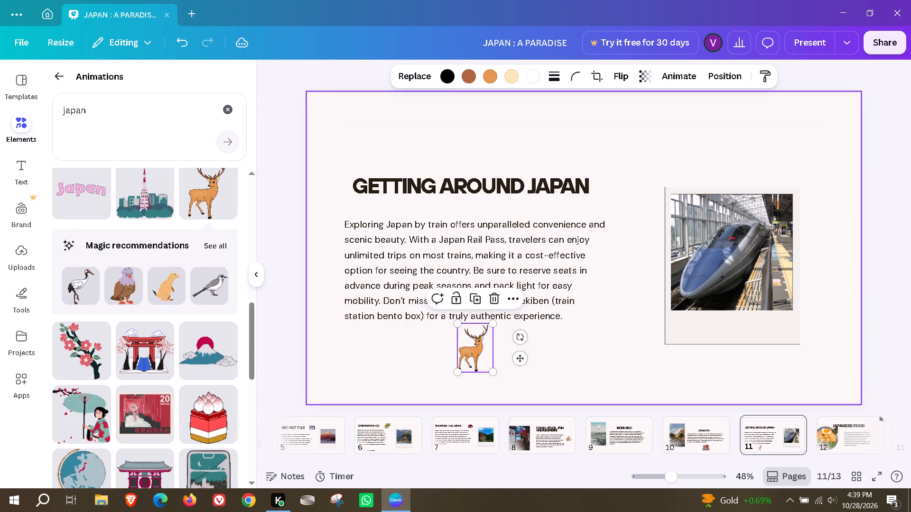
pyautogui.click(569, 355)
# Add the animation of the kimono woman with a fan to page 12, shrunk and placed beside the Japanese food paragraph.
pyautogui.scroll(-2, 761, 447)
pyautogui.click(743, 435)
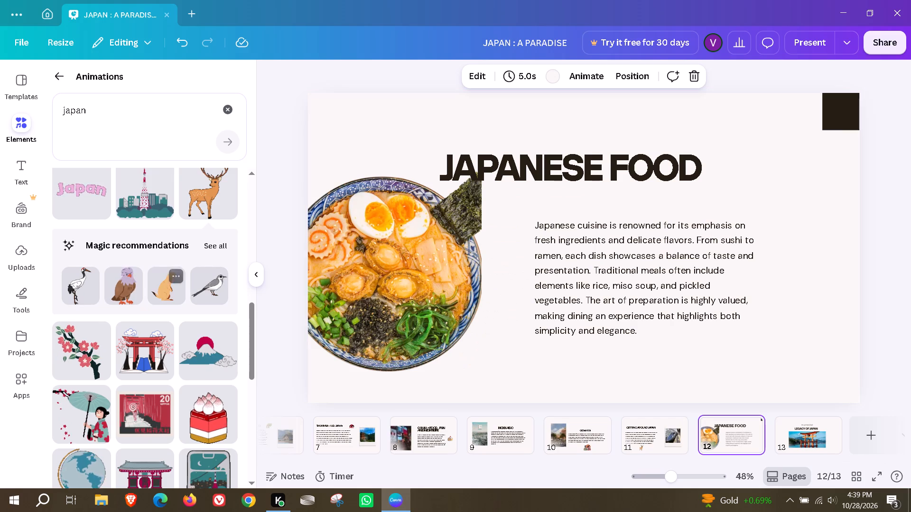
pyautogui.scroll(-4, 149, 342)
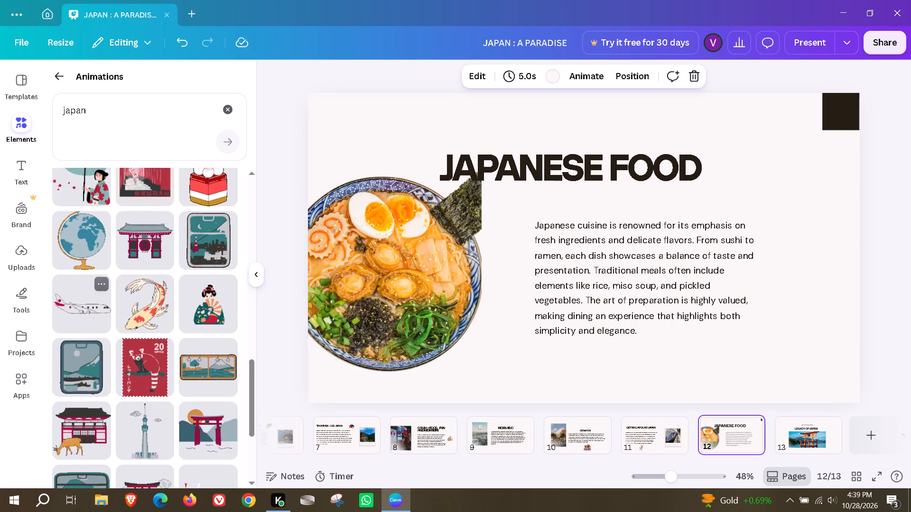
pyautogui.moveTo(204, 311); pyautogui.dragTo(465, 182)
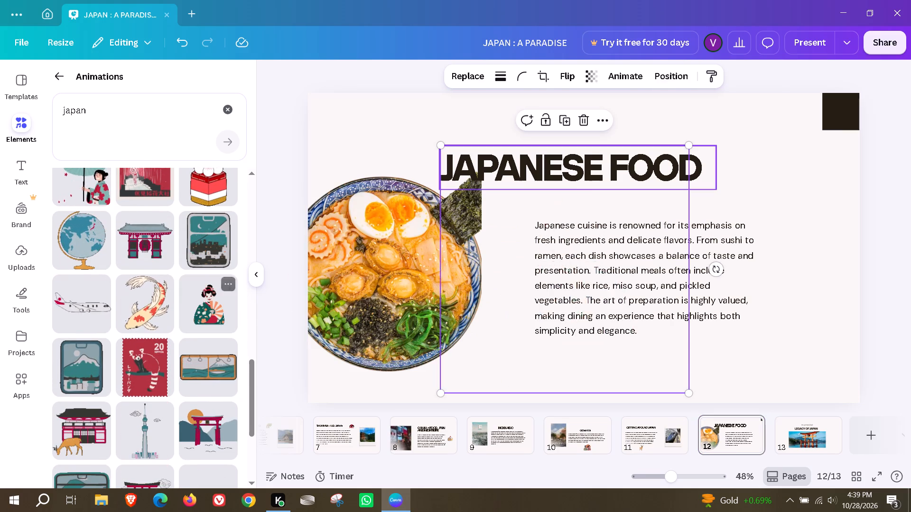
pyautogui.moveTo(689, 148); pyautogui.dragTo(504, 328)
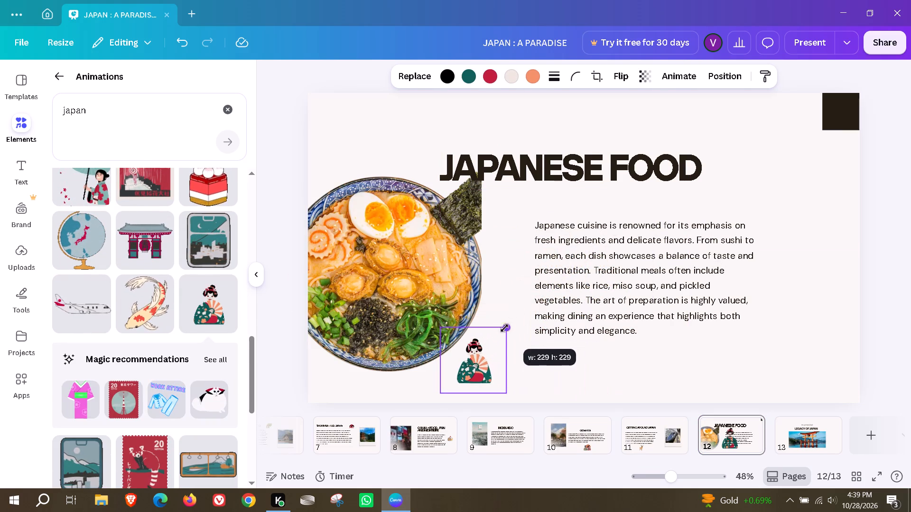
pyautogui.moveTo(504, 328); pyautogui.dragTo(502, 332)
pyautogui.moveTo(461, 368); pyautogui.dragTo(796, 280)
# Delete the dark square in the upper-right corner of the "JAPANESE FOOD" page.
pyautogui.click(851, 128)
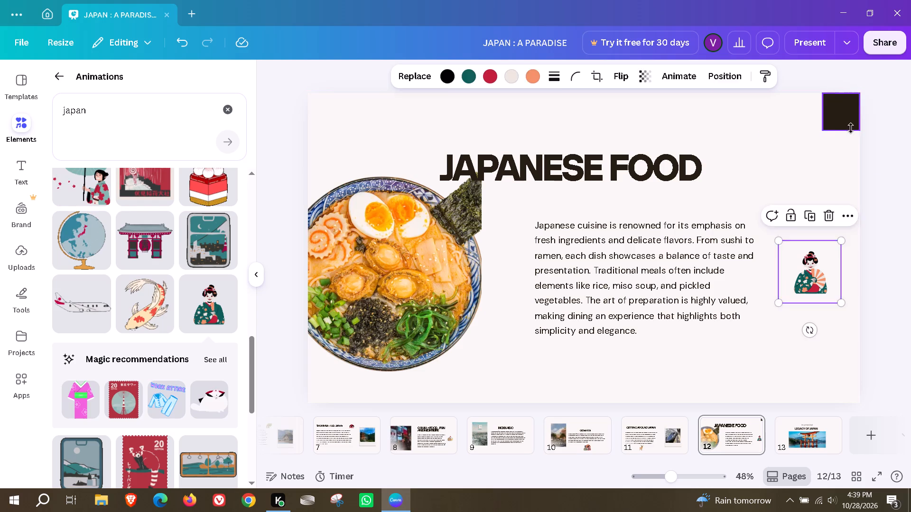
pyautogui.click(859, 154)
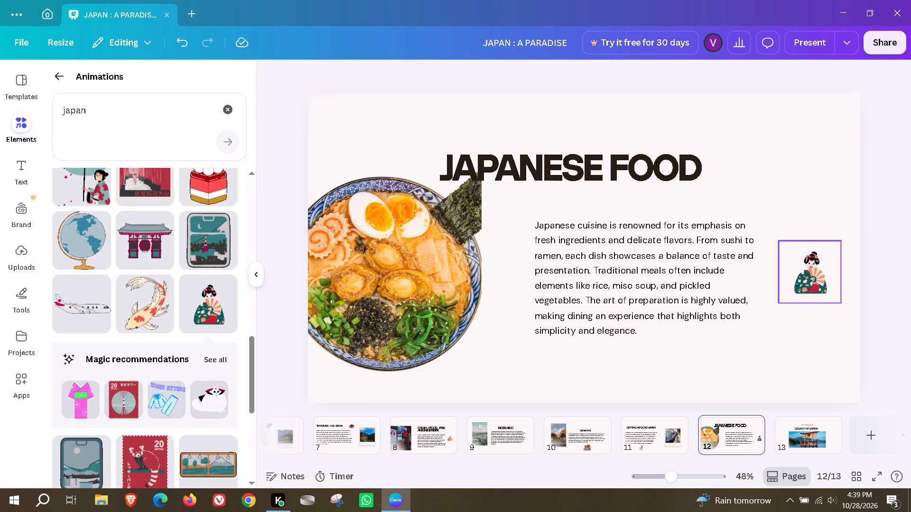
# Move the kimono woman animation into the upper-right corner of page 12.
pyautogui.moveTo(814, 274); pyautogui.dragTo(820, 144)
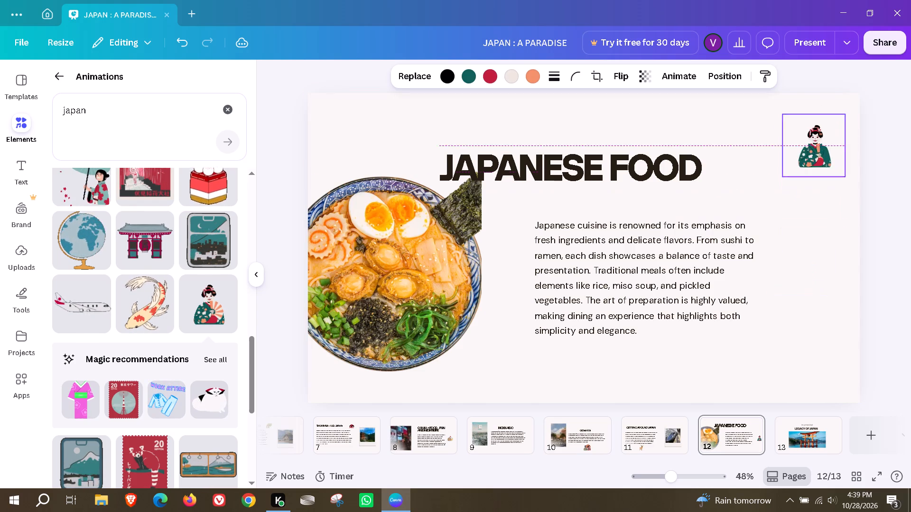
pyautogui.moveTo(820, 144); pyautogui.dragTo(841, 126)
pyautogui.click(790, 223)
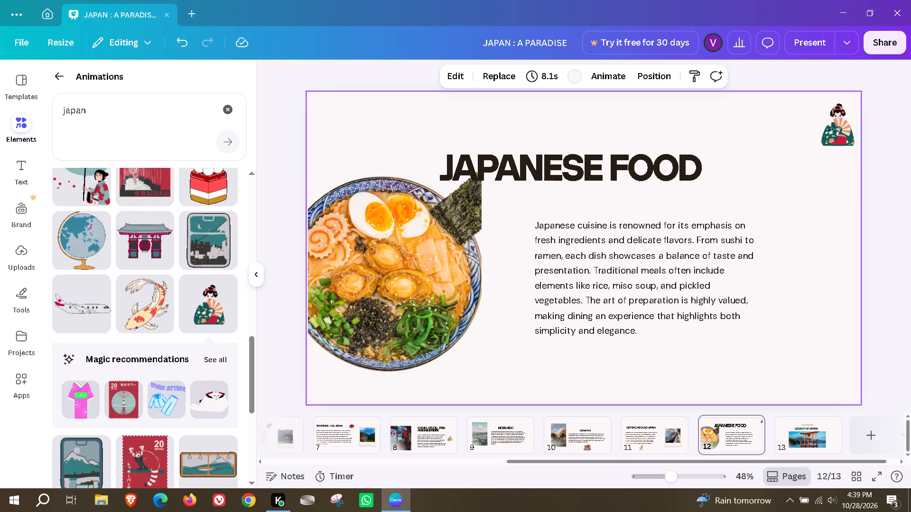
# Add the crimson Japan map animation to page 13, shrunk and placed just to the right of the torii gate photo.
pyautogui.click(798, 435)
pyautogui.scroll(-2, 170, 383)
pyautogui.scroll(-2, 122, 372)
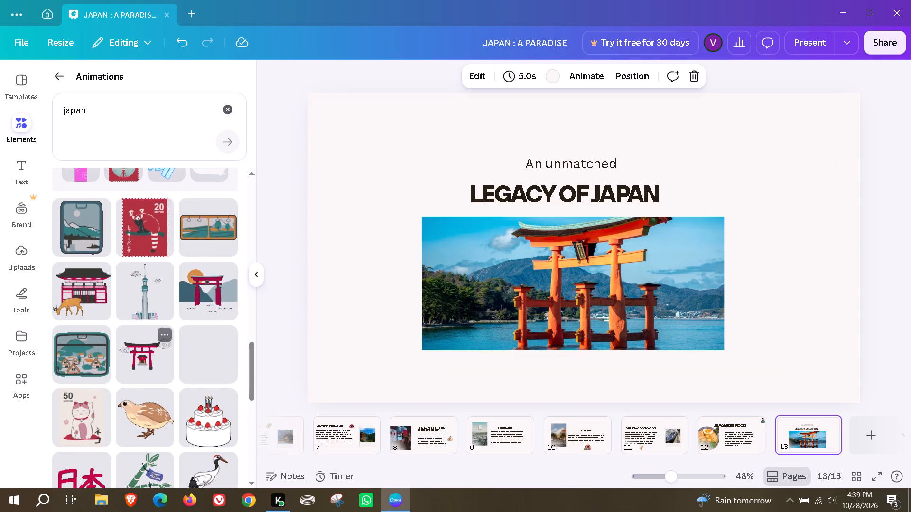
pyautogui.scroll(-2, 185, 409)
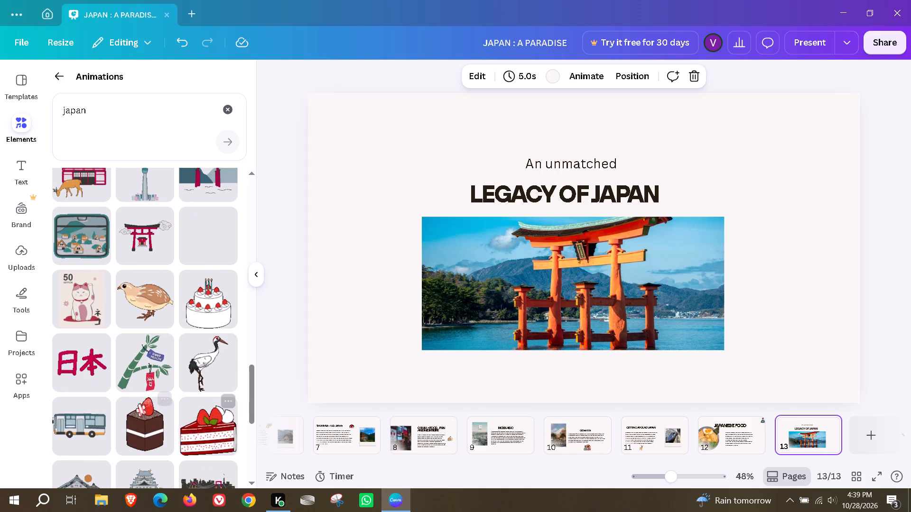
pyautogui.scroll(-5, 100, 408)
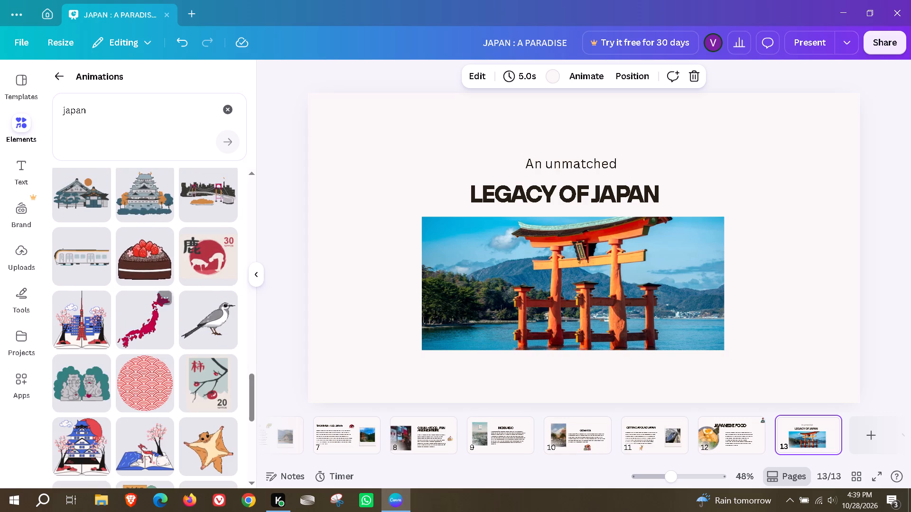
pyautogui.moveTo(156, 329); pyautogui.dragTo(462, 200)
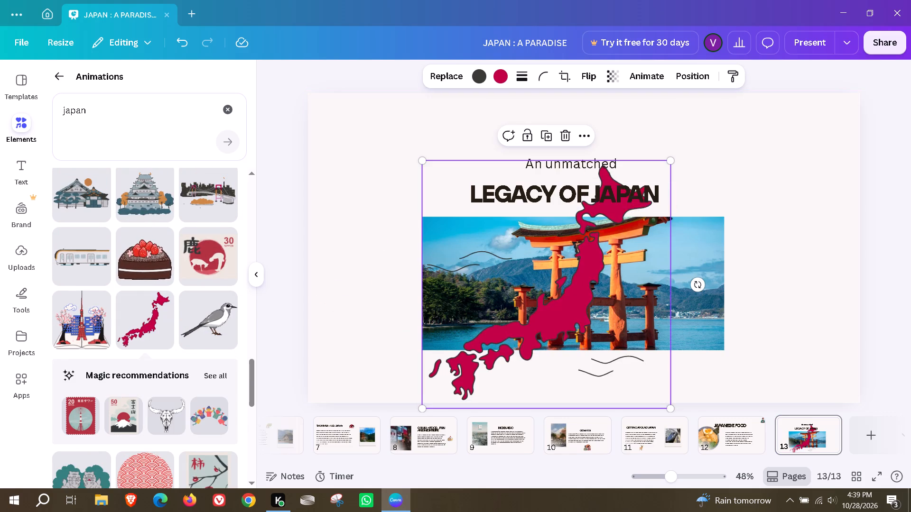
pyautogui.moveTo(600, 277); pyautogui.dragTo(629, 227)
pyautogui.moveTo(701, 111); pyautogui.dragTo(526, 309)
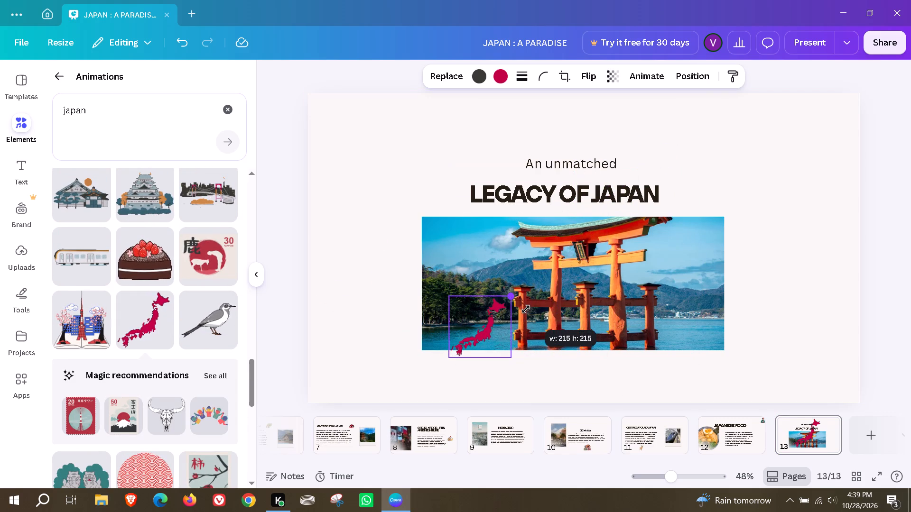
pyautogui.moveTo(526, 309); pyautogui.dragTo(571, 271)
pyautogui.moveTo(517, 324); pyautogui.dragTo(781, 314)
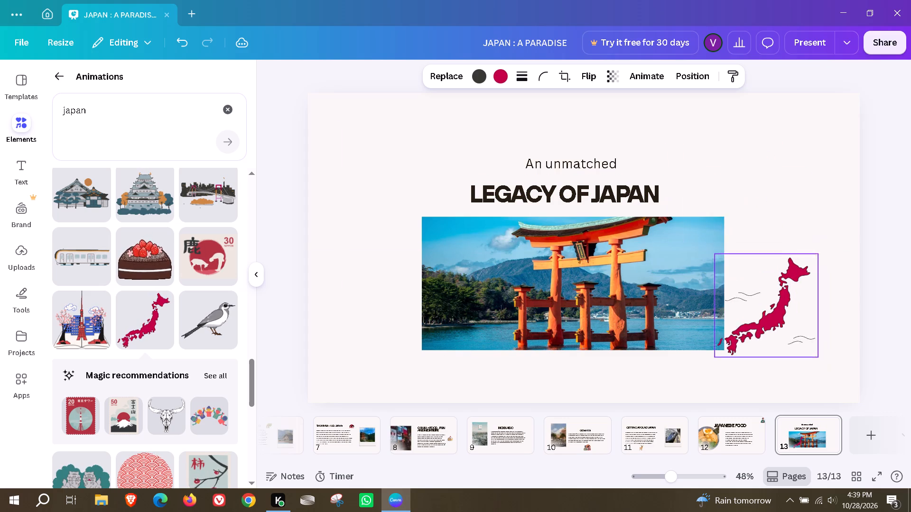
pyautogui.moveTo(781, 314); pyautogui.dragTo(583, 276)
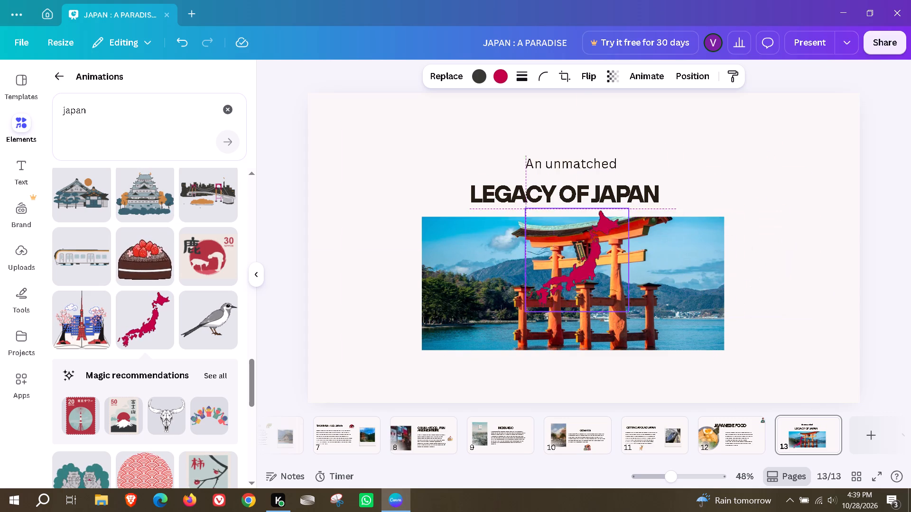
pyautogui.moveTo(583, 276); pyautogui.dragTo(805, 298)
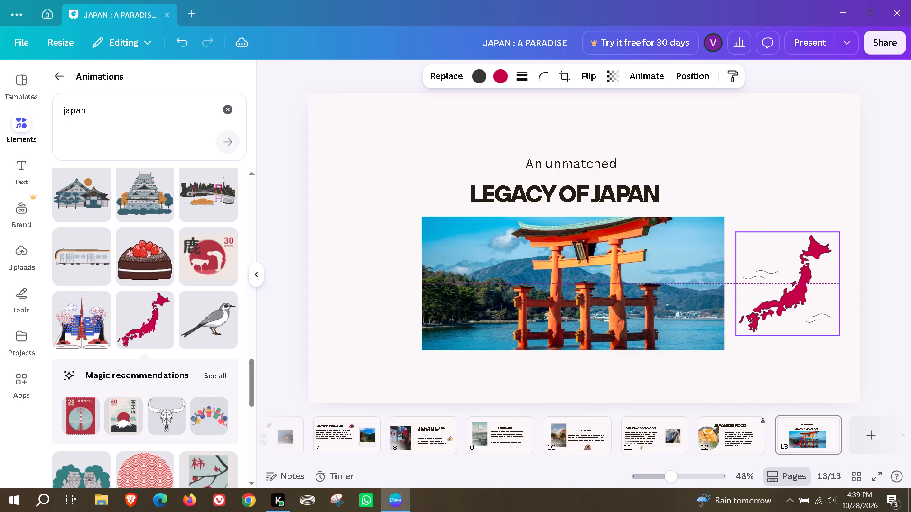
pyautogui.moveTo(805, 298); pyautogui.dragTo(800, 295)
pyautogui.click(778, 373)
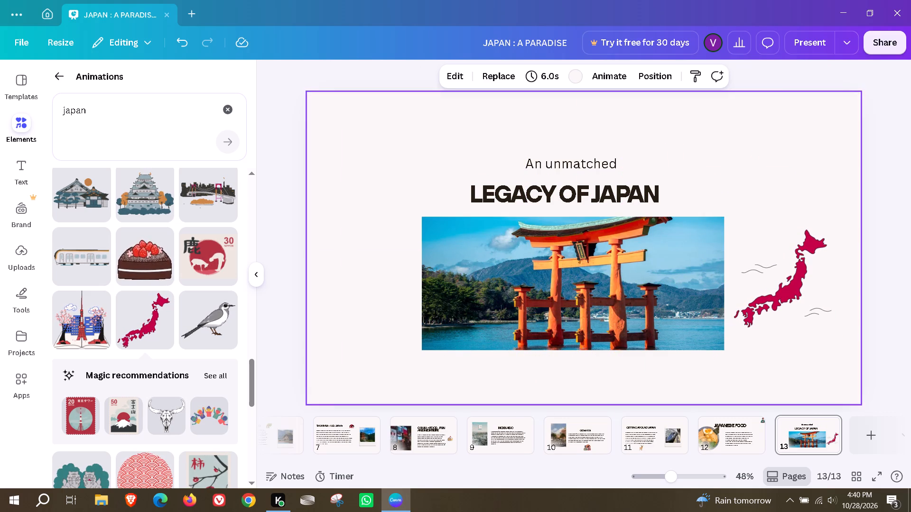
# Rebalance page 13 by shifting the torii photo and Japan map left and the "An unmatched LEGACY OF JAPAN" text right.
pyautogui.moveTo(573, 319); pyautogui.dragTo(520, 321)
pyautogui.moveTo(787, 307); pyautogui.dragTo(760, 306)
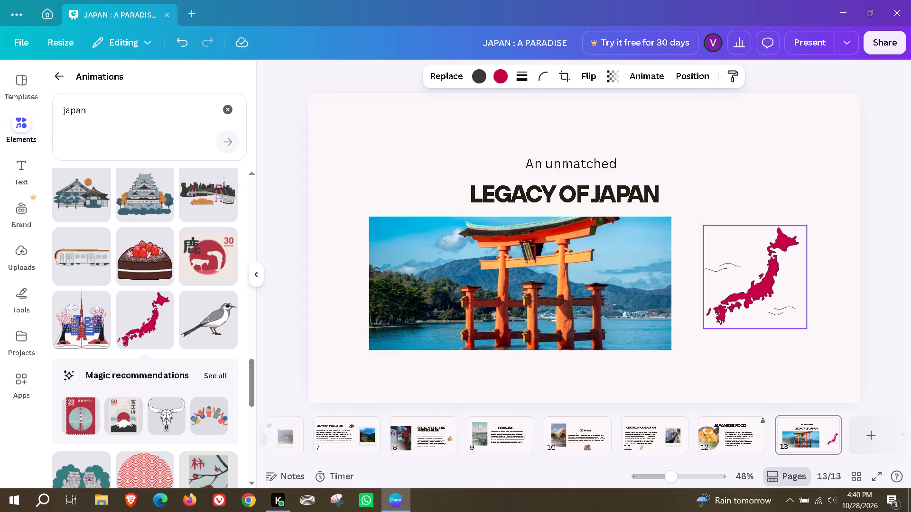
pyautogui.moveTo(760, 306); pyautogui.dragTo(753, 306)
pyautogui.moveTo(640, 201); pyautogui.dragTo(669, 201)
pyautogui.moveTo(615, 170); pyautogui.dragTo(659, 170)
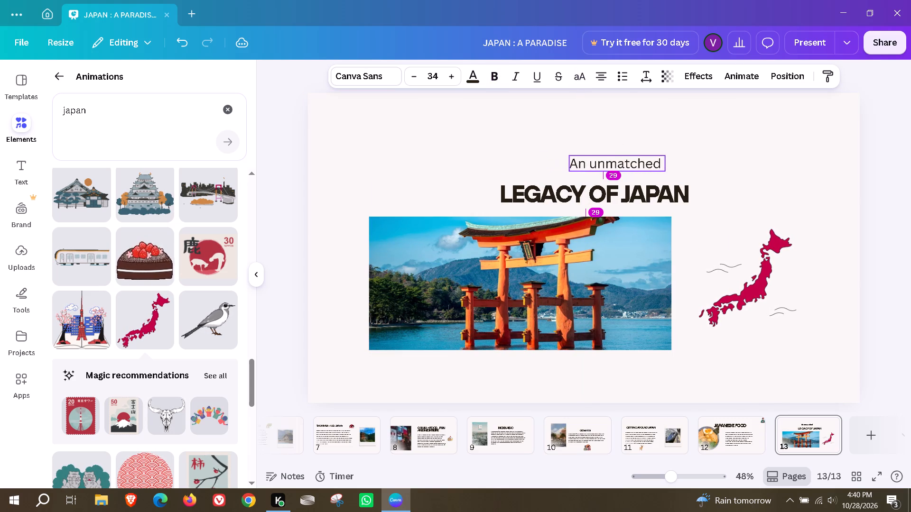
pyautogui.moveTo(659, 170); pyautogui.dragTo(643, 170)
pyautogui.click(781, 182)
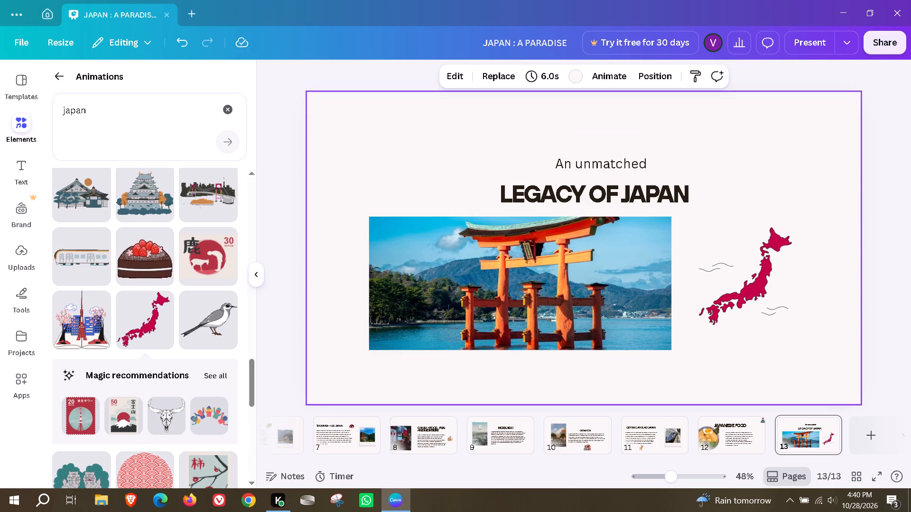
# Download all pages of the presentation as a PDF and save it as "JAPAN A PARADISE.pdf" in Downloads.
pyautogui.scroll(-2, 771, 409)
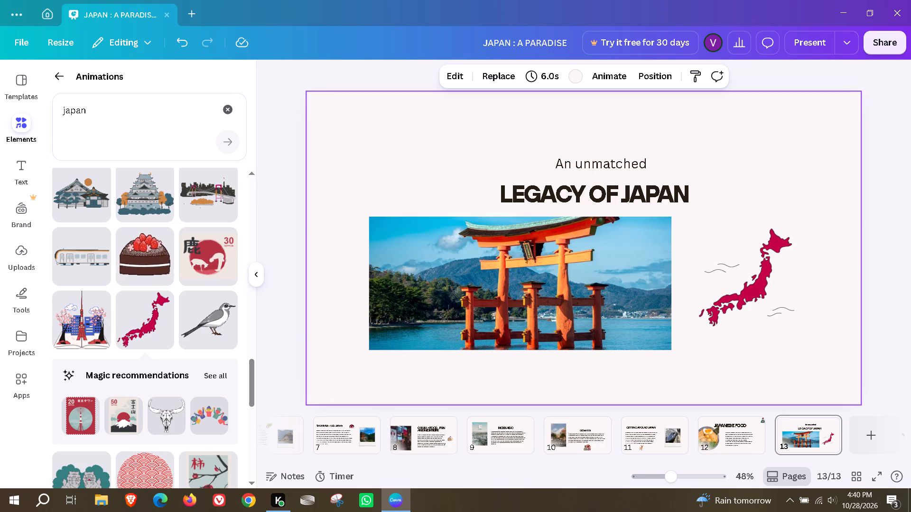
pyautogui.scroll(11, 672, 440)
pyautogui.click(883, 39)
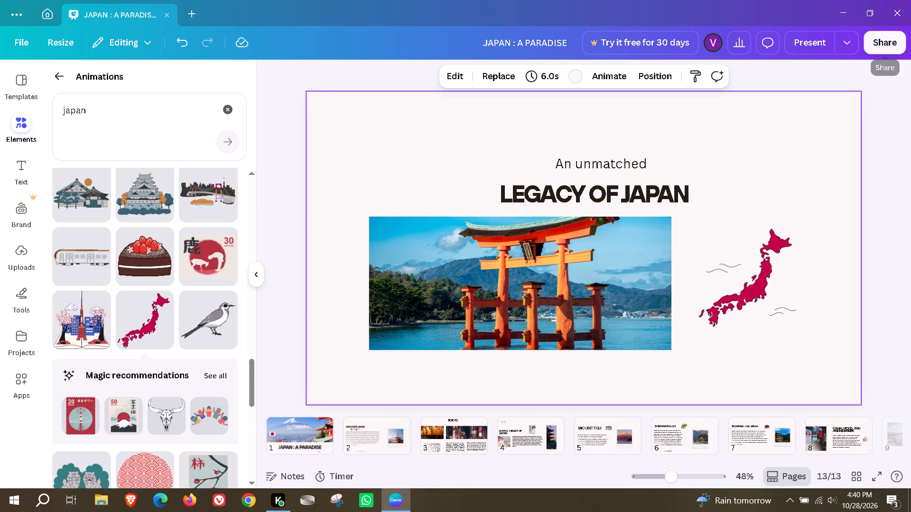
pyautogui.click(708, 318)
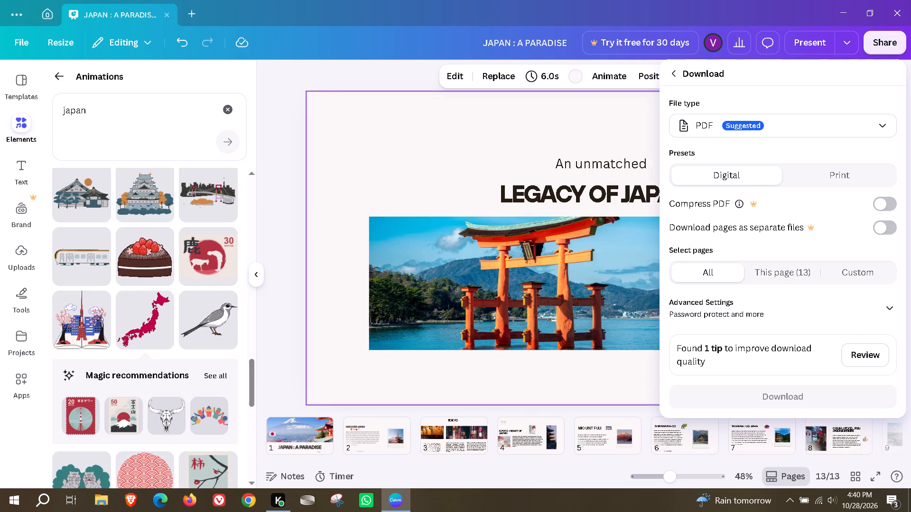
pyautogui.click(750, 395)
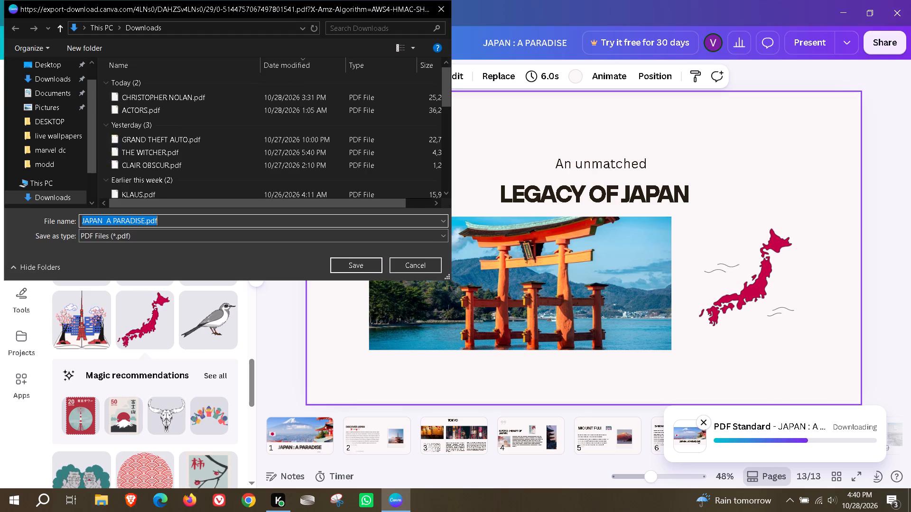
pyautogui.click(348, 269)
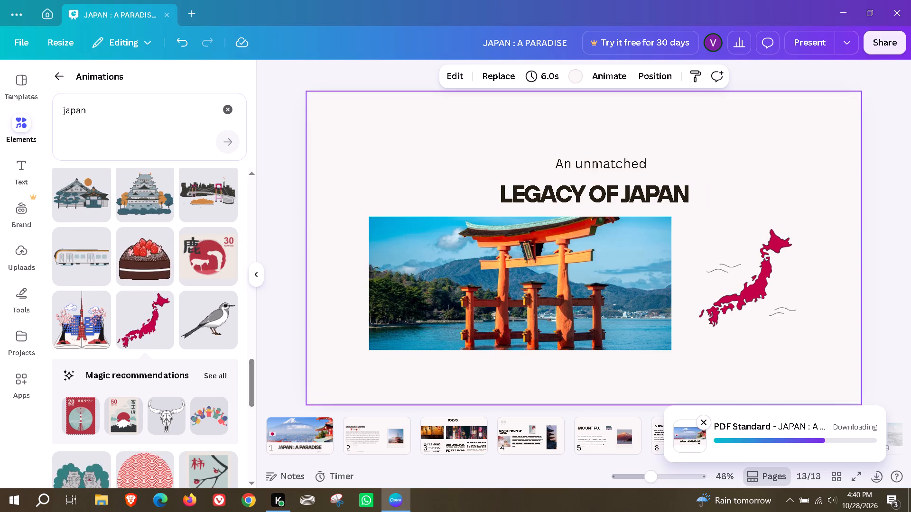
# Download the presentation as an MP4 video and save it as "JAPAN A PARADISE.mp4" in Downloads.
pyautogui.click(896, 40)
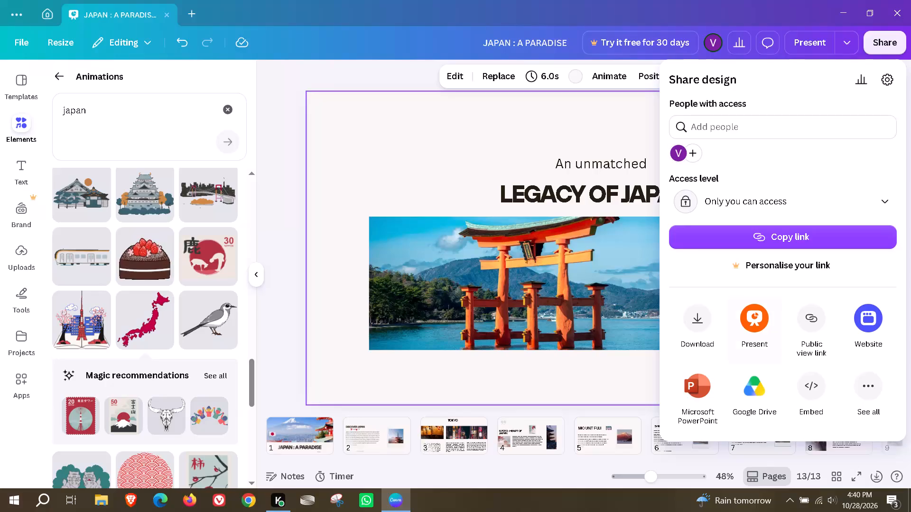
pyautogui.click(687, 315)
pyautogui.click(739, 128)
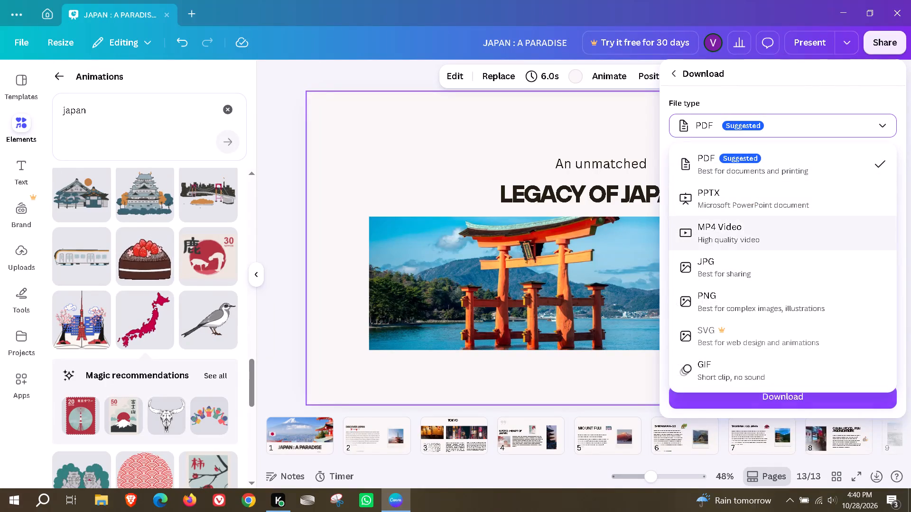
pyautogui.click(721, 237)
pyautogui.click(784, 308)
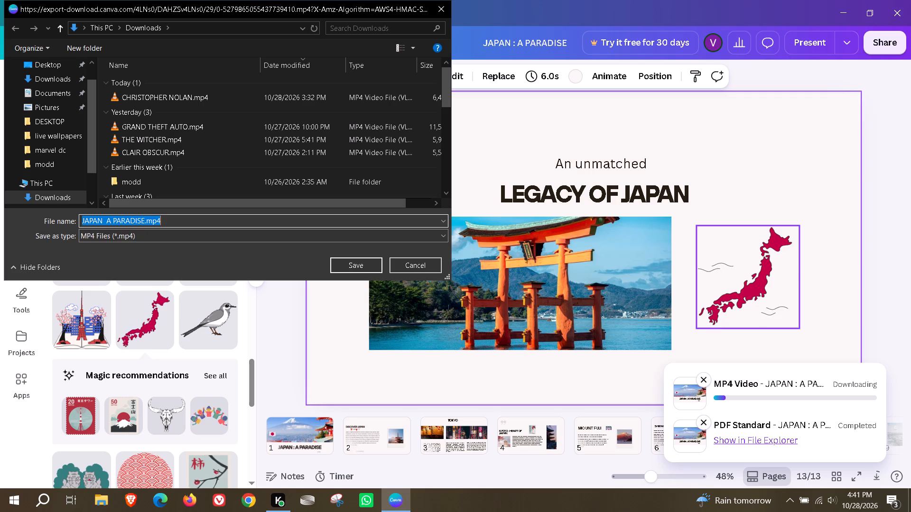
pyautogui.click(370, 259)
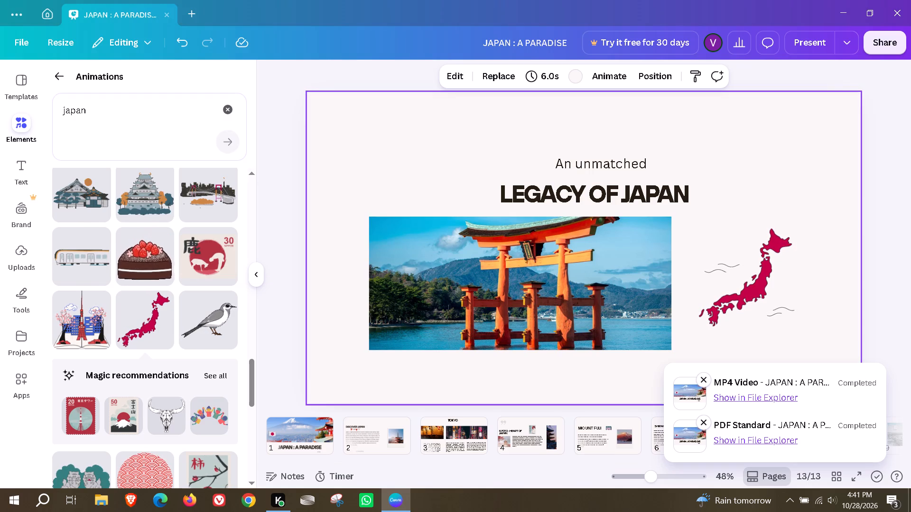
pyautogui.click(625, 388)
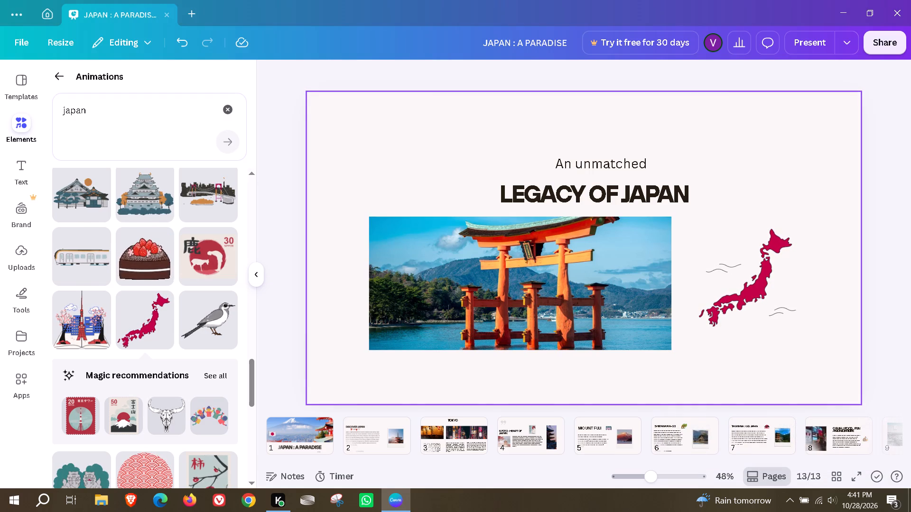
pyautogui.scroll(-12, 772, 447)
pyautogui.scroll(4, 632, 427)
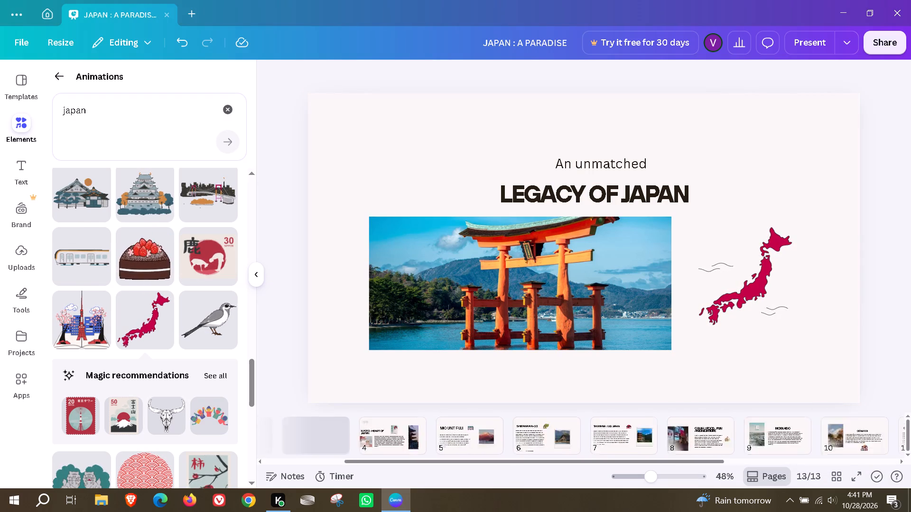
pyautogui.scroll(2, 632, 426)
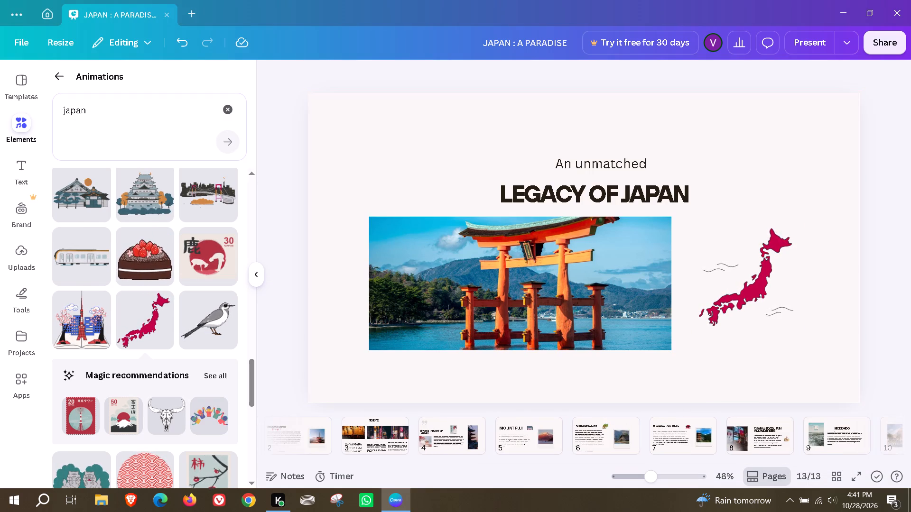